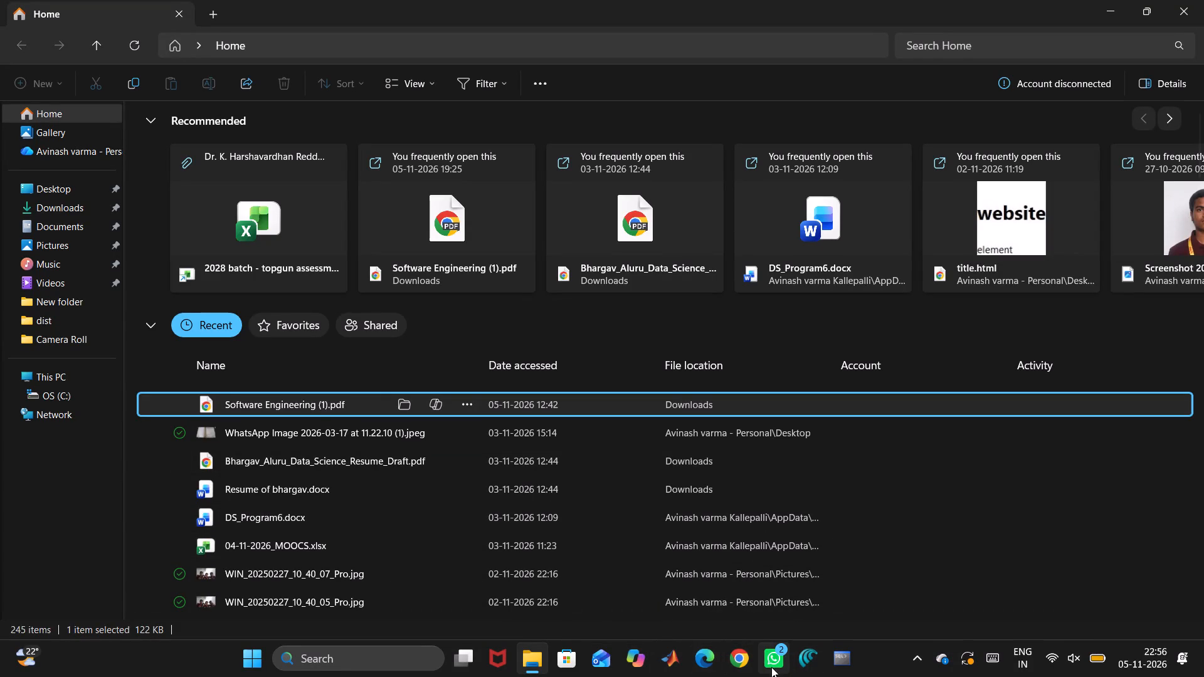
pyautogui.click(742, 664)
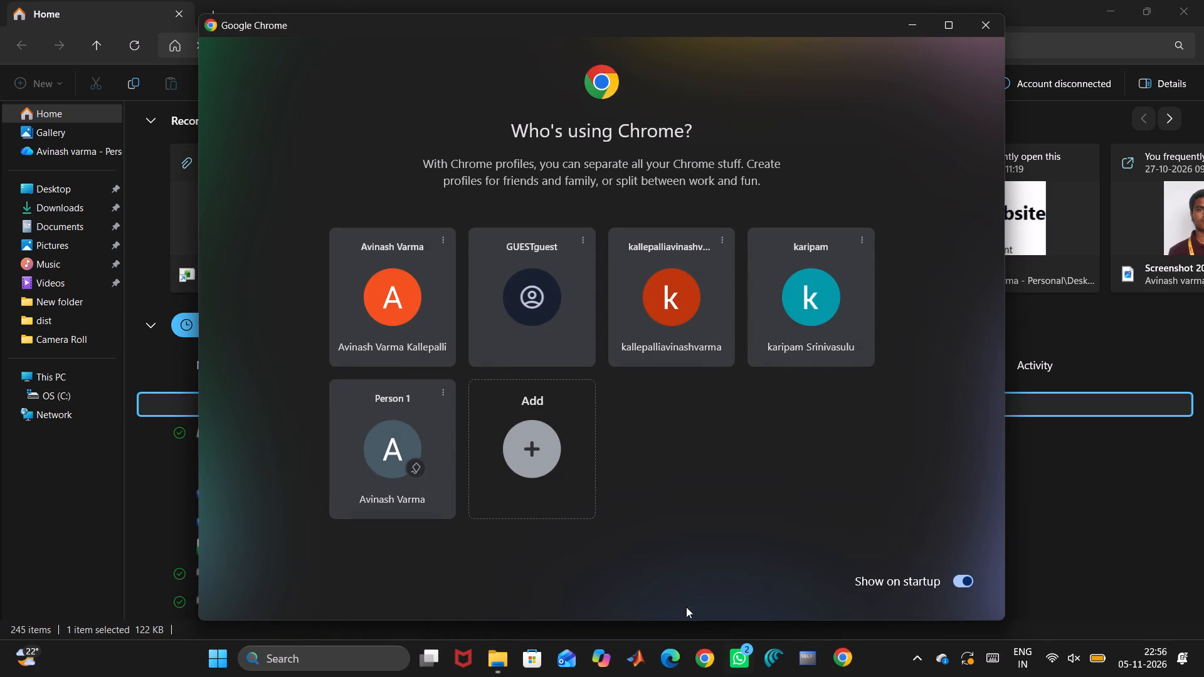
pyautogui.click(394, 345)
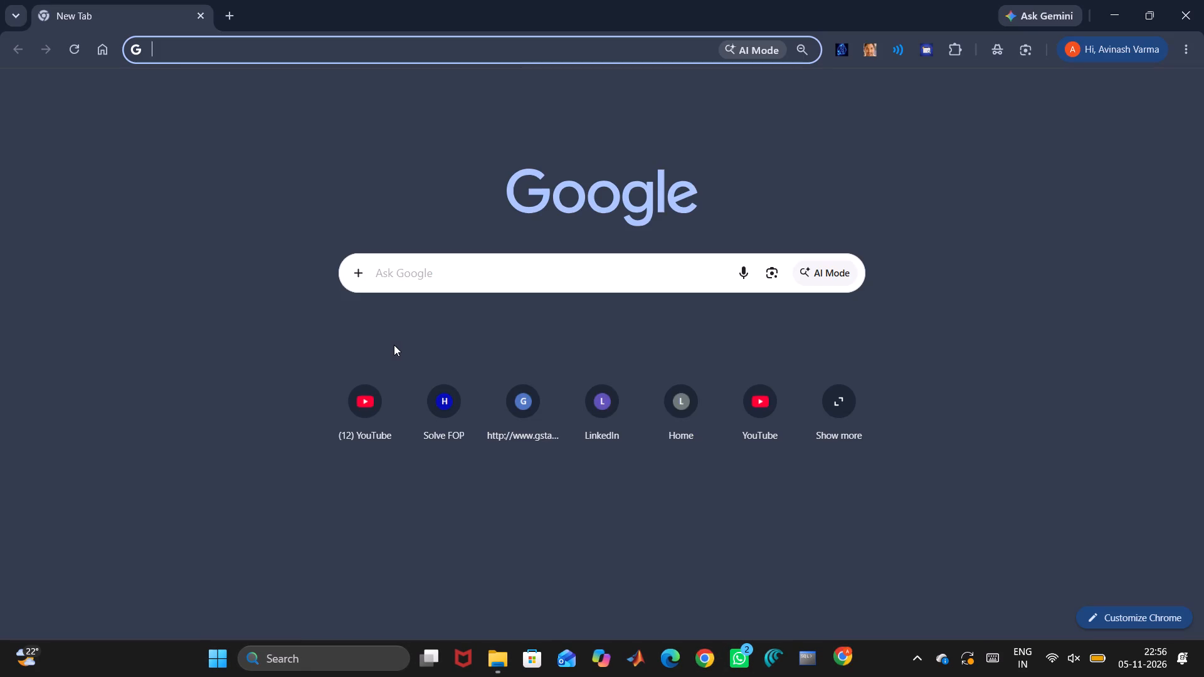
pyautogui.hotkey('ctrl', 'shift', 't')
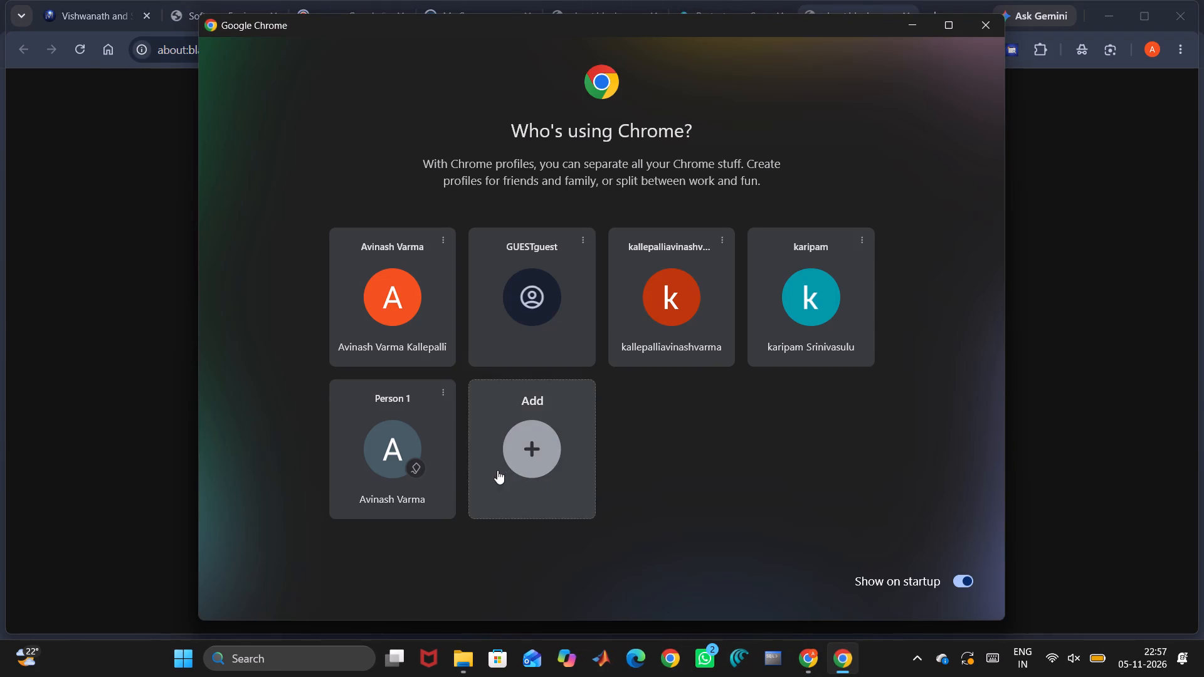
# Open Chrome with the Person 1 profile, restore its closed tabs and bring up the white Simple Resume - A4 design.
pyautogui.click(365, 455)
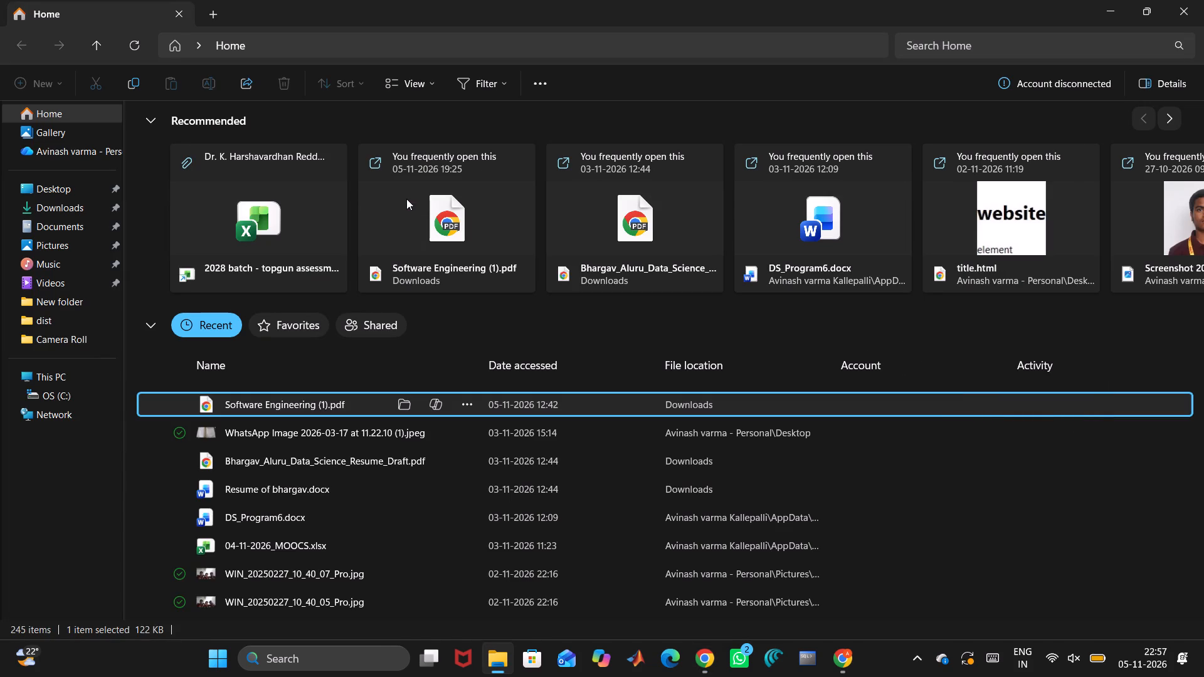
pyautogui.click(704, 666)
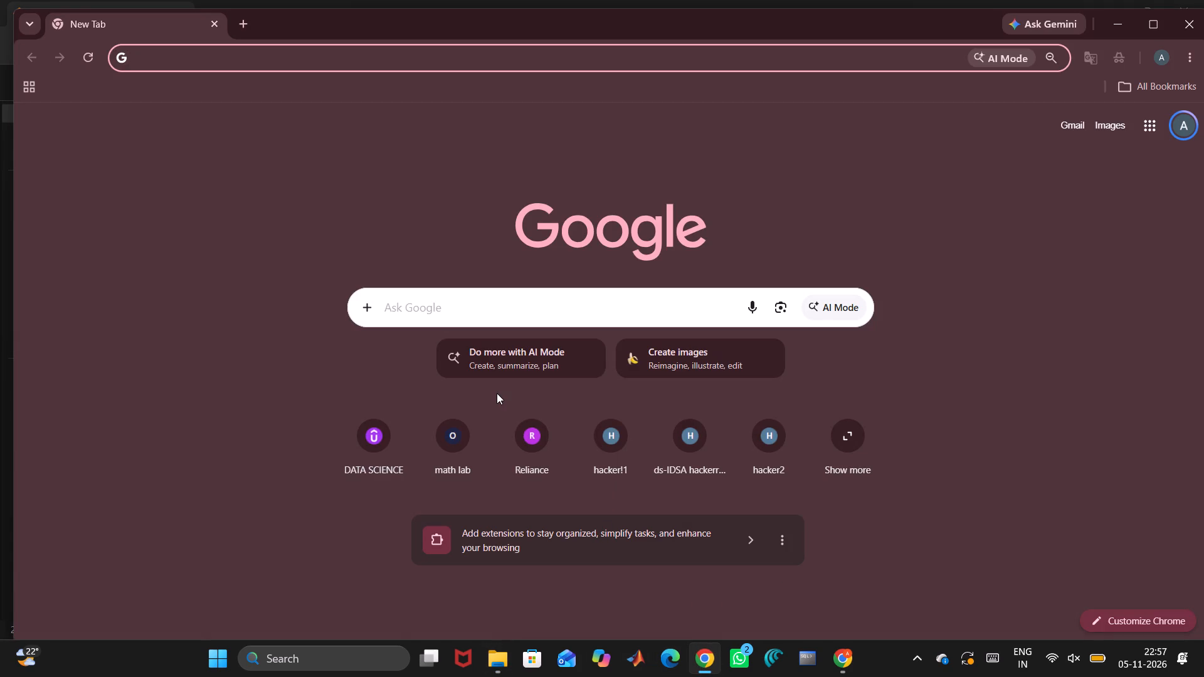
pyautogui.hotkey('ctrl', 'shift', 't')
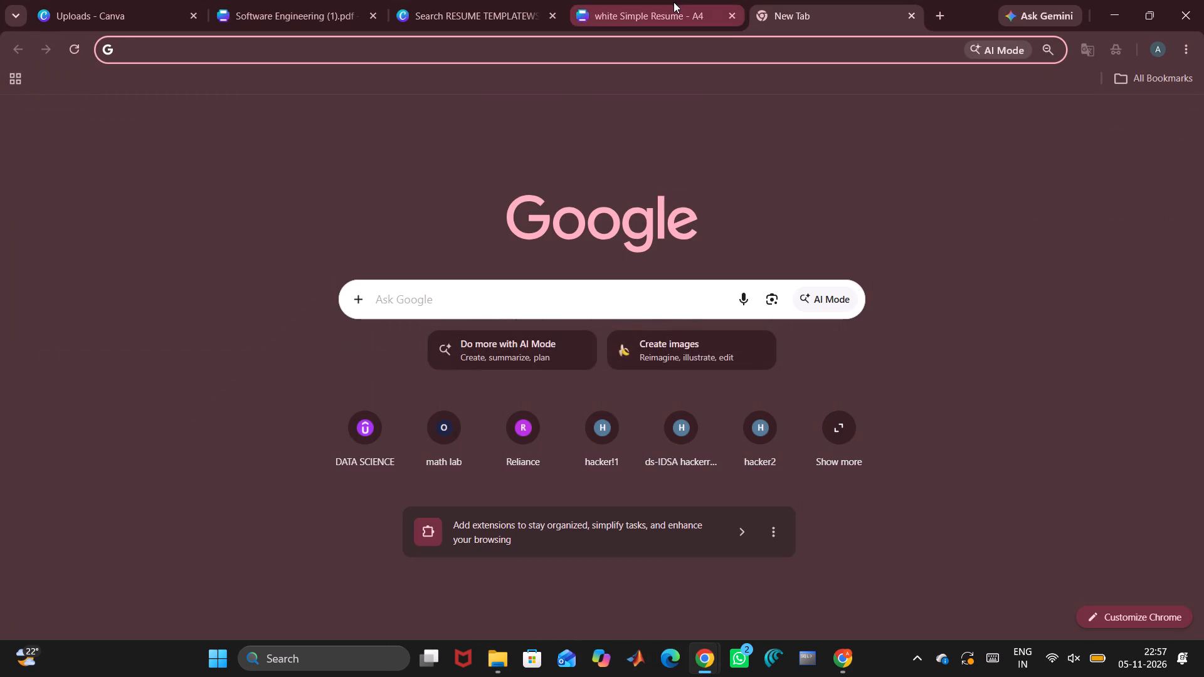
pyautogui.click(673, 2)
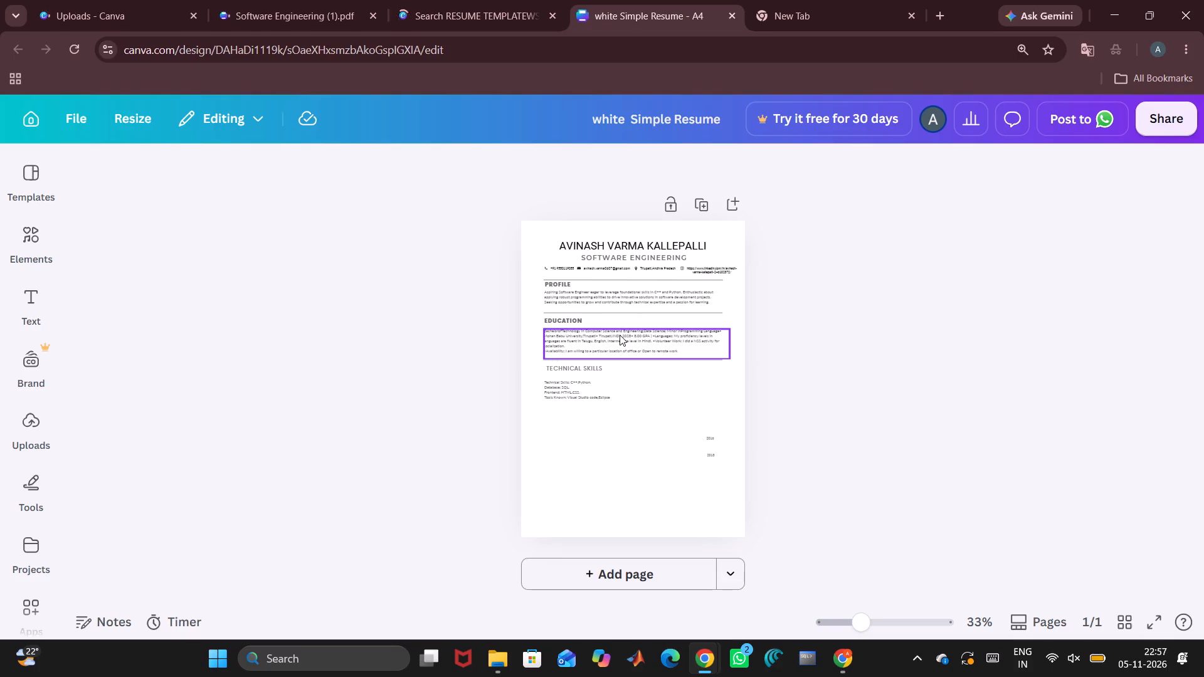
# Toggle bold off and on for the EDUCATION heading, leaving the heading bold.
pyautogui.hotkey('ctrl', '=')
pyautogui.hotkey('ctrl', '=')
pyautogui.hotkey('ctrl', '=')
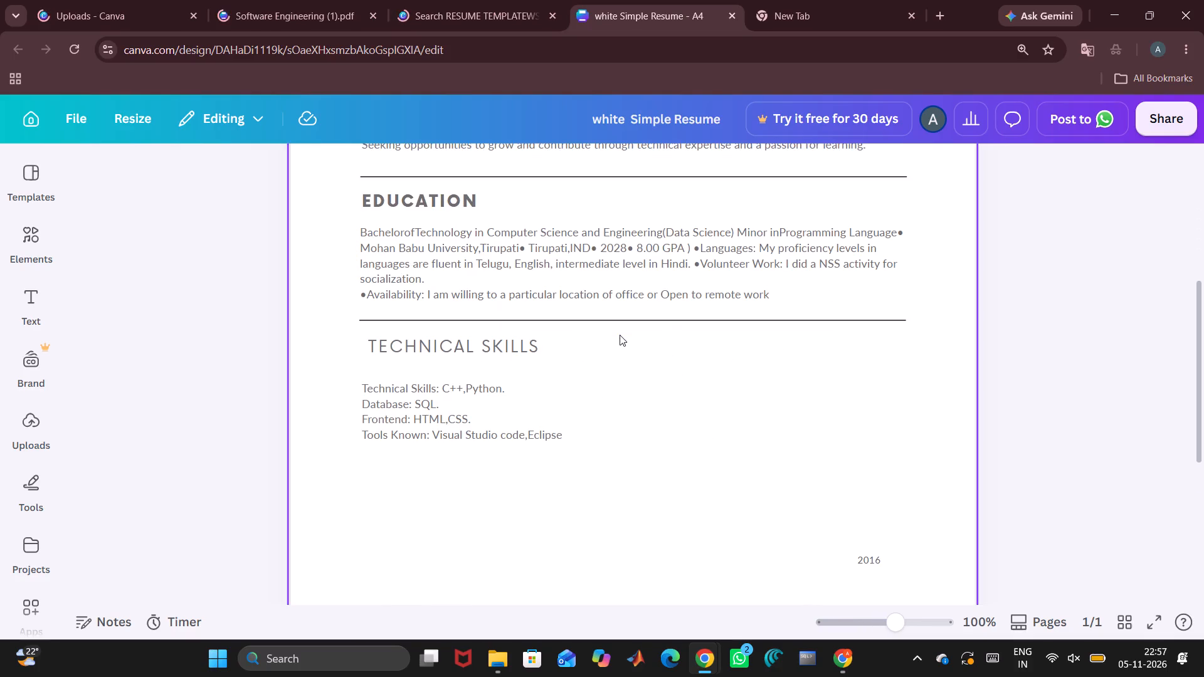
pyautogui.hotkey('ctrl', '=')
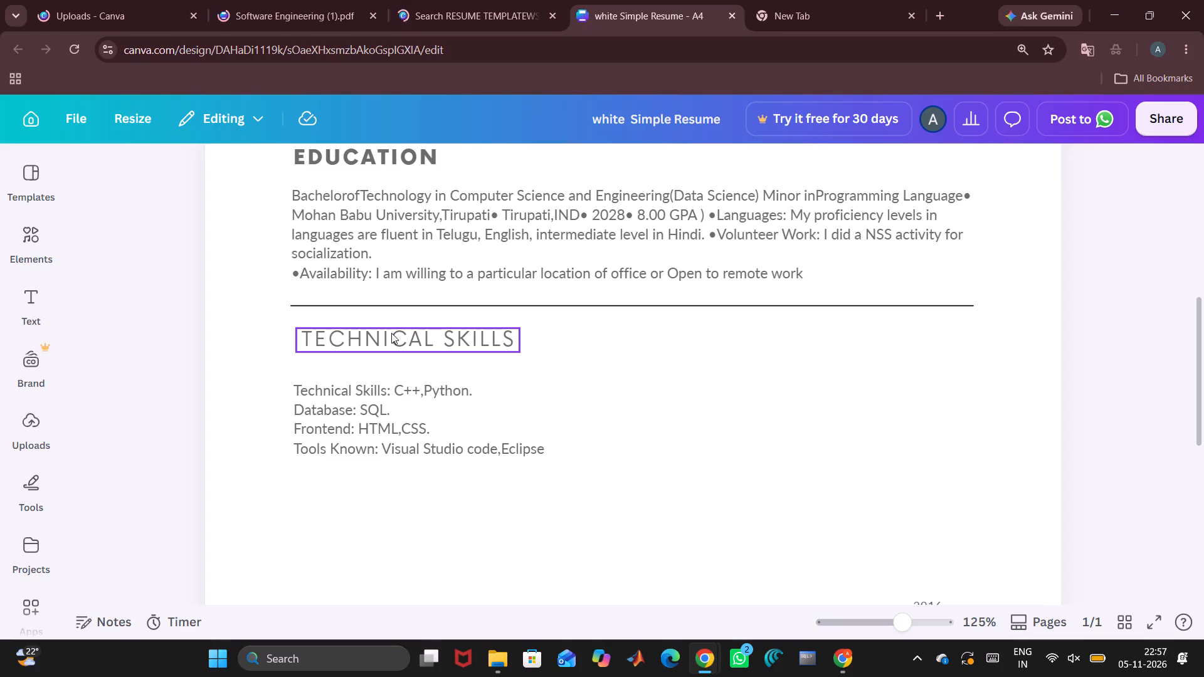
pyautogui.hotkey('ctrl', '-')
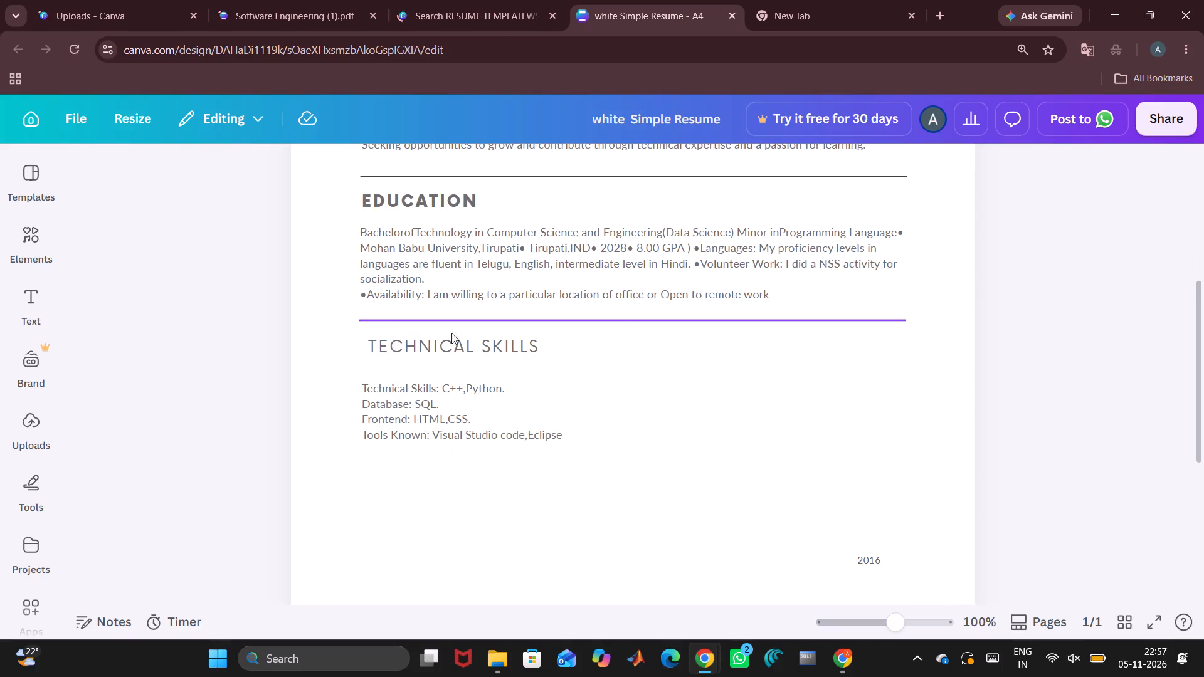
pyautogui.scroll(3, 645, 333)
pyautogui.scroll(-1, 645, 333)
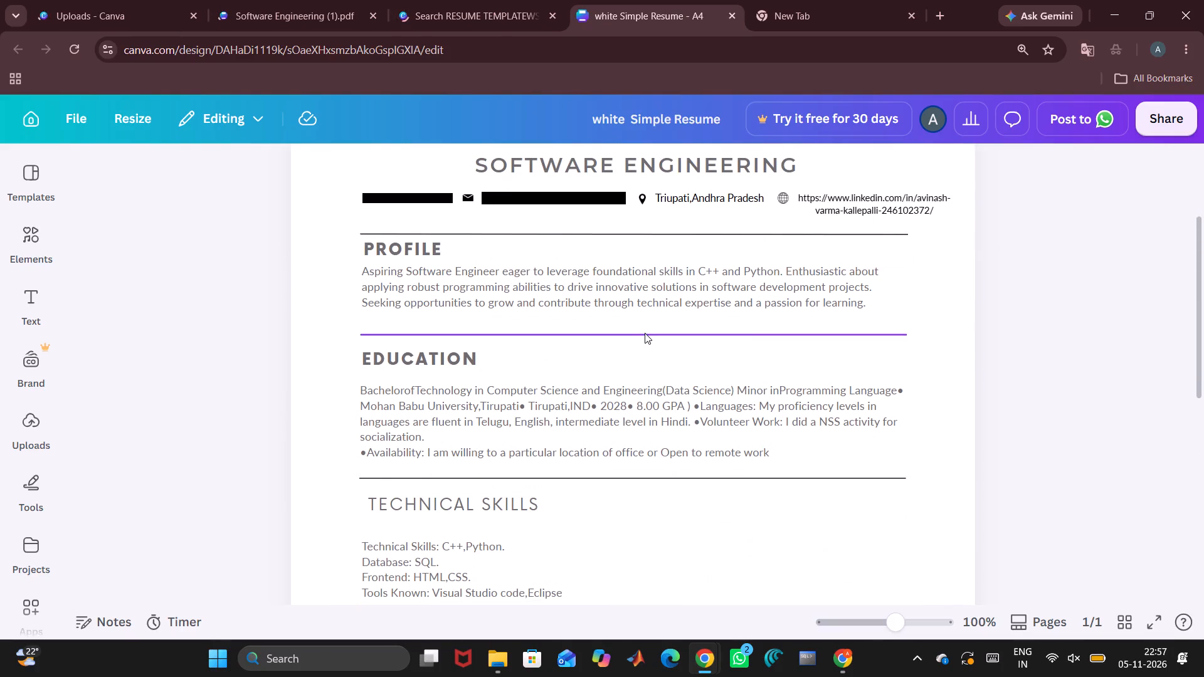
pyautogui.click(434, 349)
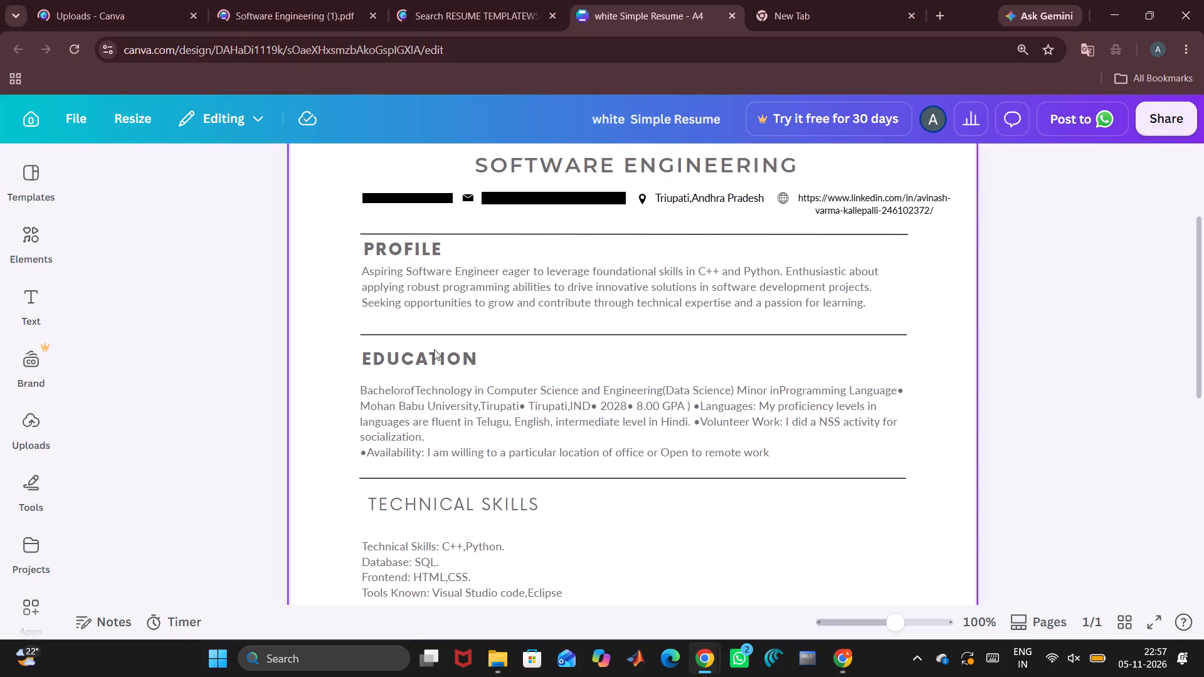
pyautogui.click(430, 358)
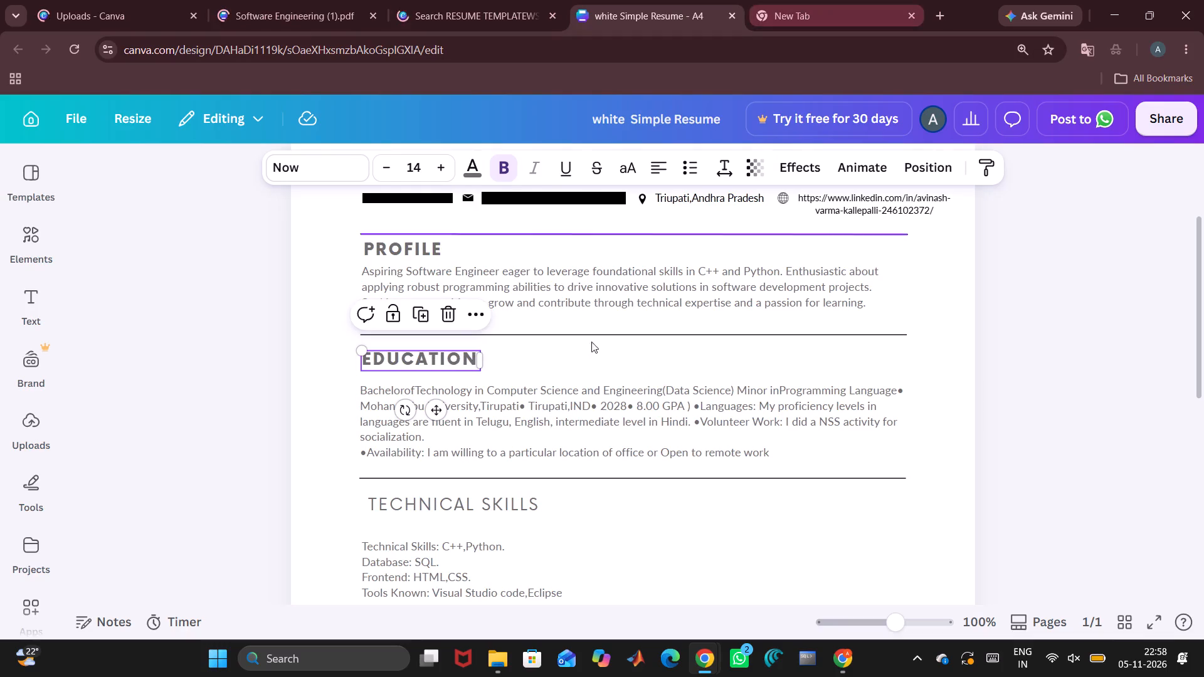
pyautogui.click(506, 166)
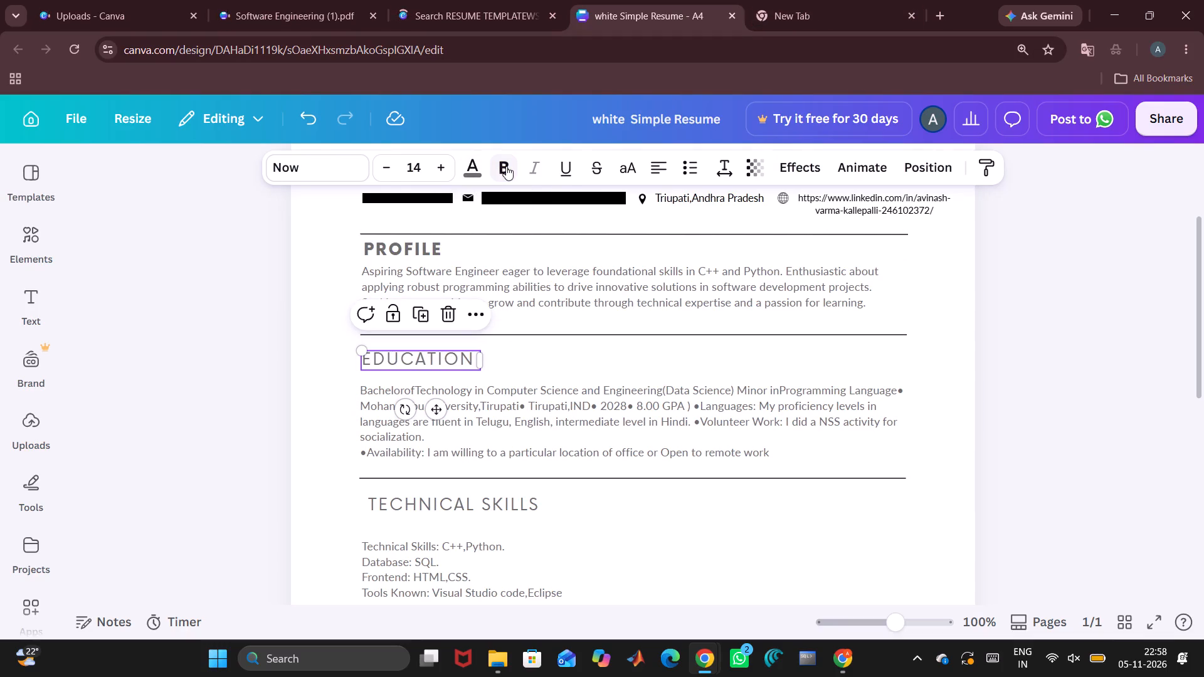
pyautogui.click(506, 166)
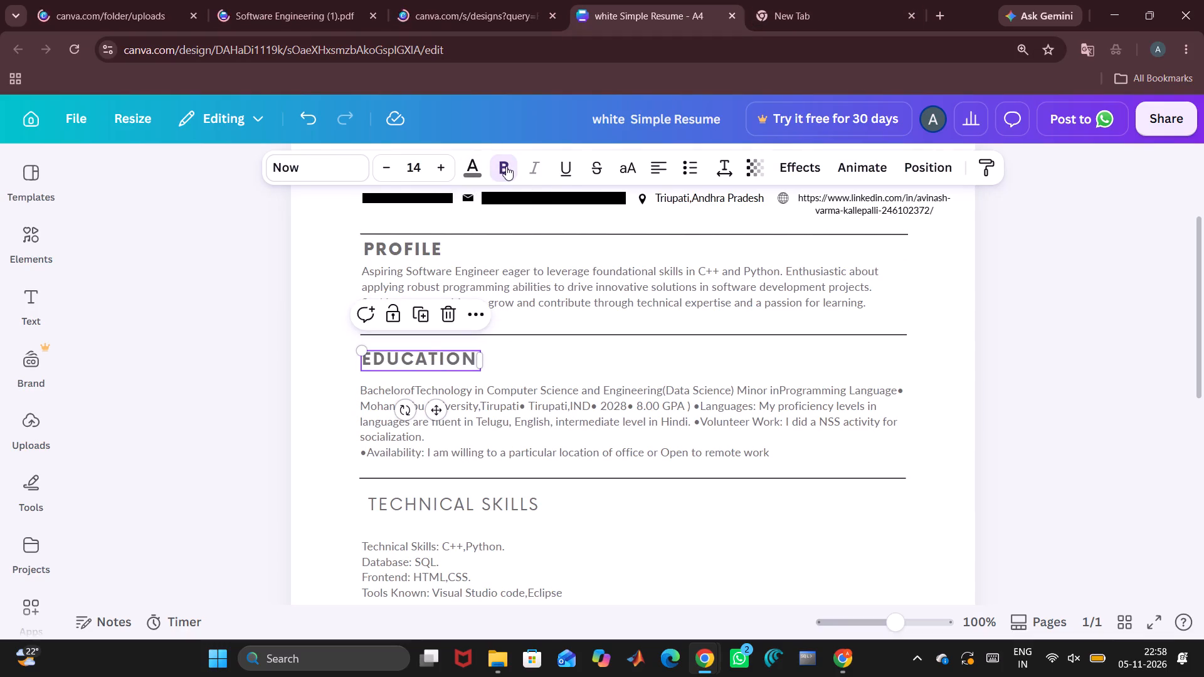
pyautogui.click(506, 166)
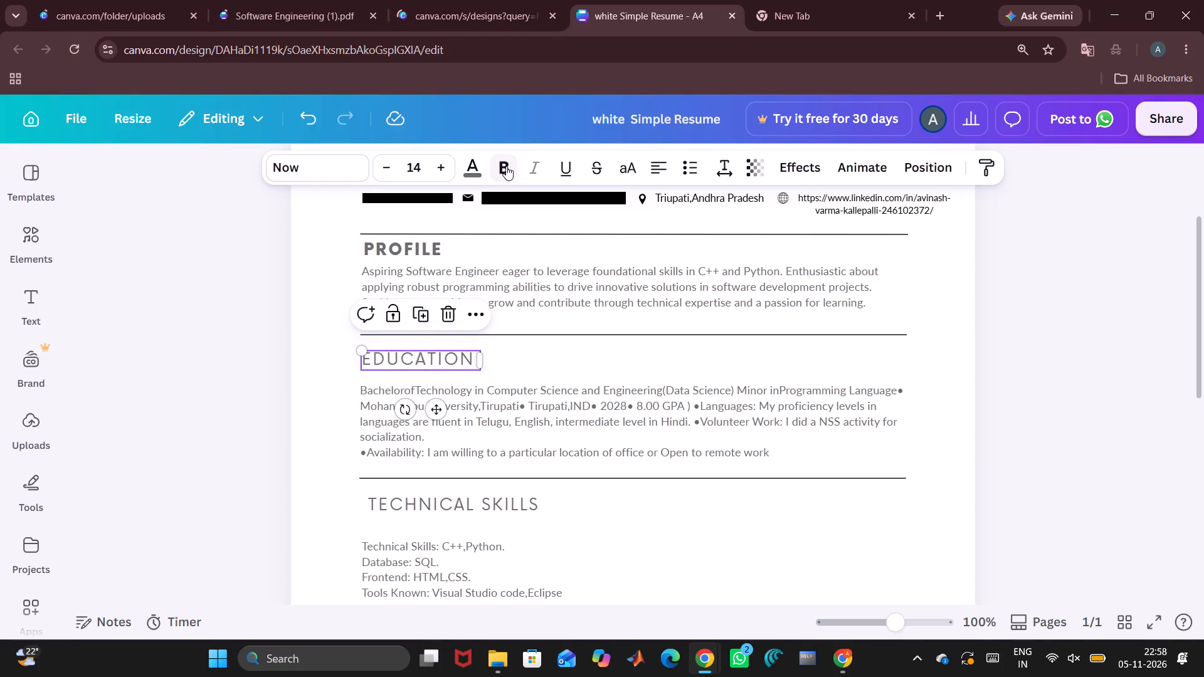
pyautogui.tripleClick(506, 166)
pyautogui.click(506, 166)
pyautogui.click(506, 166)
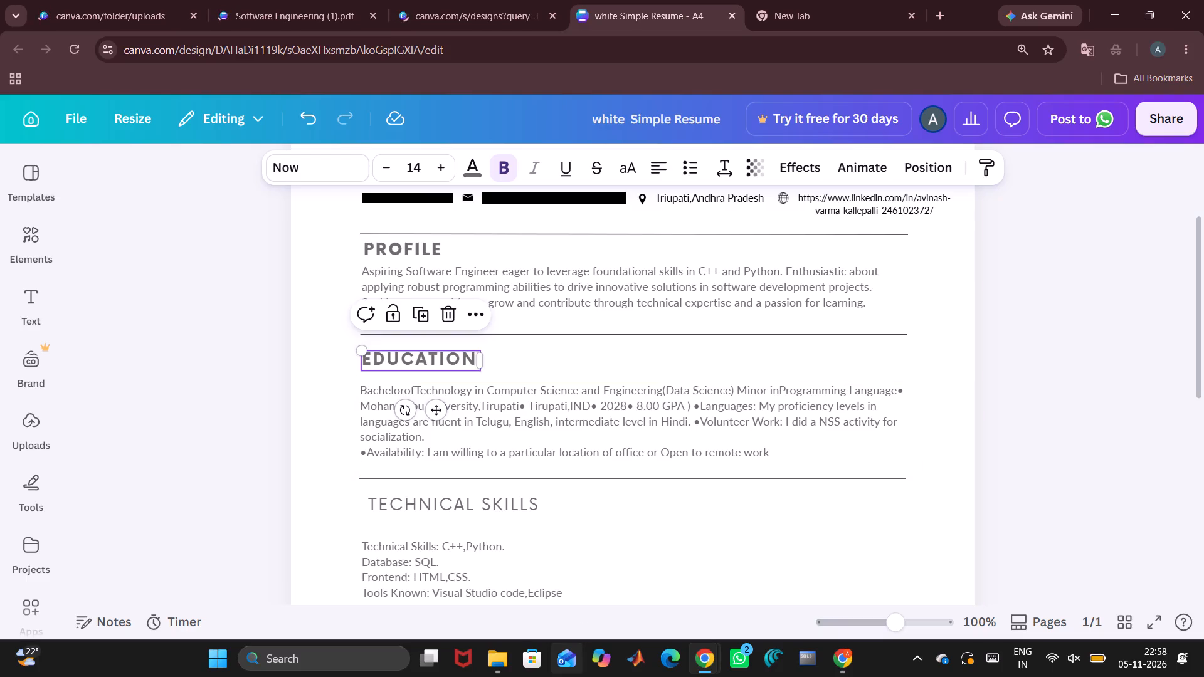
# Make the entire TECHNICAL SKILLS heading bold.
pyautogui.click(486, 508)
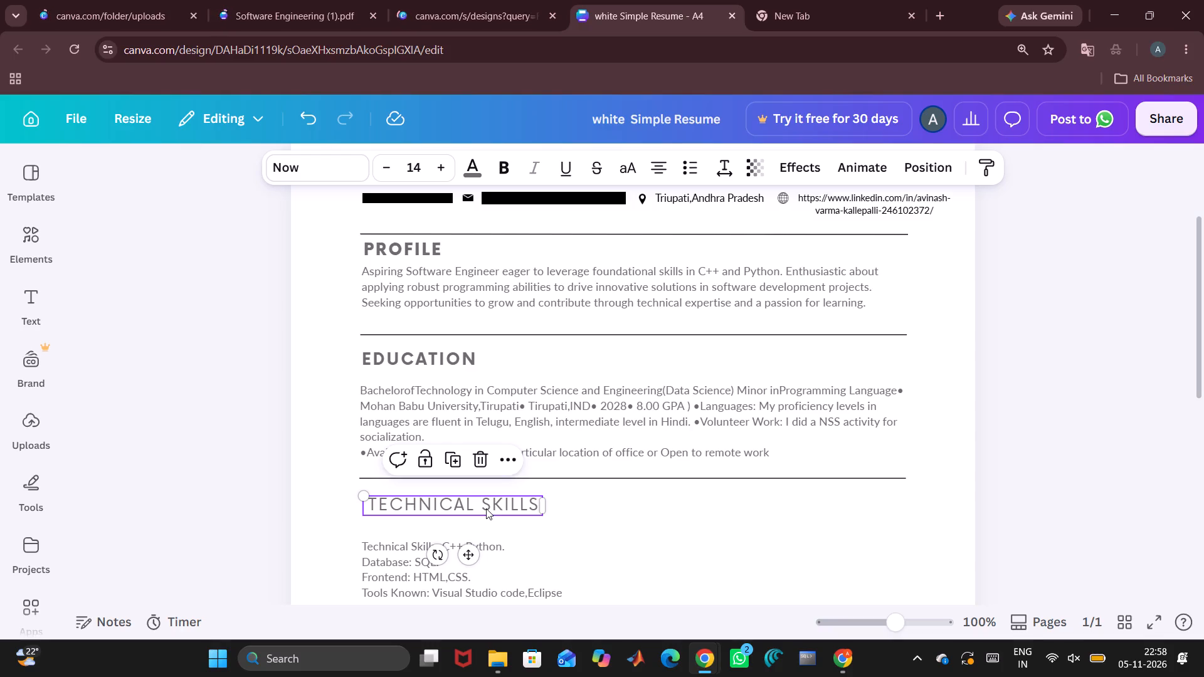
pyautogui.doubleClick(482, 503)
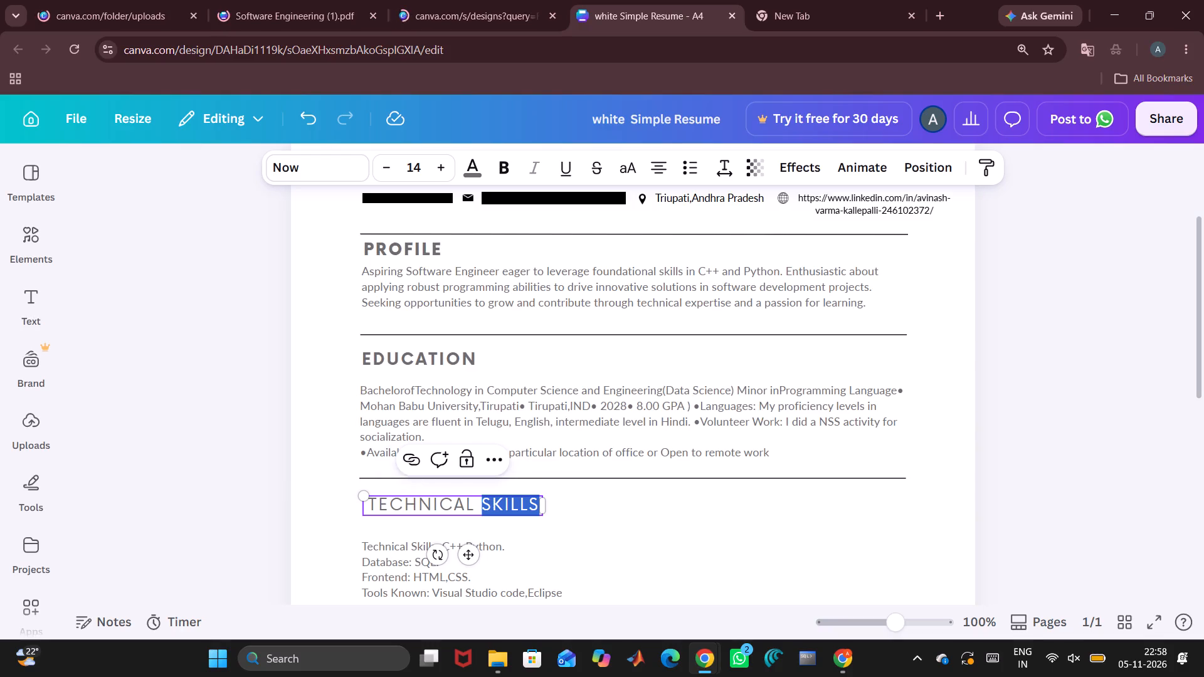
pyautogui.hotkey('ctrl', 'a')
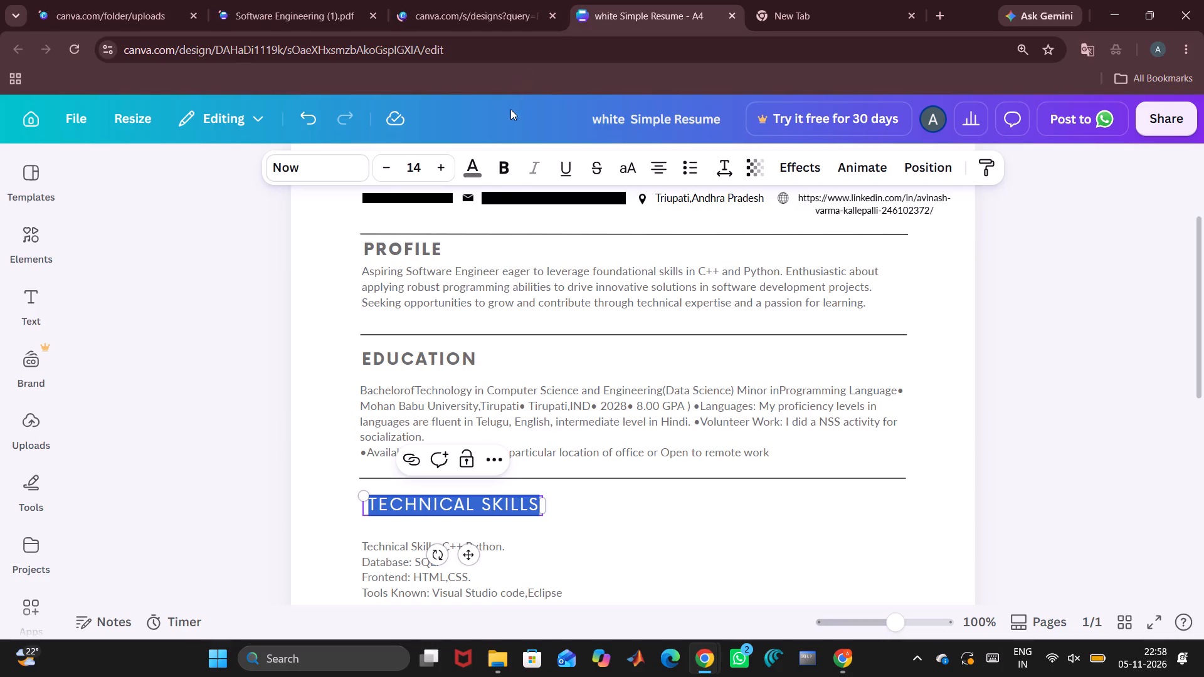
pyautogui.click(494, 160)
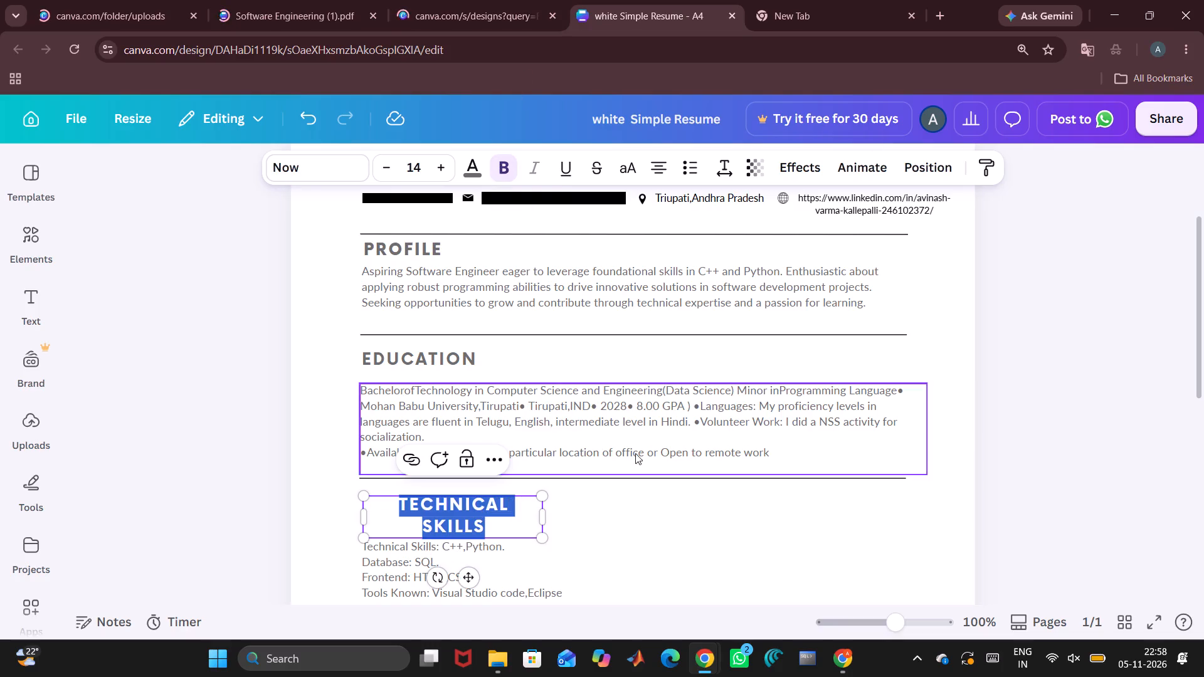
pyautogui.click(690, 535)
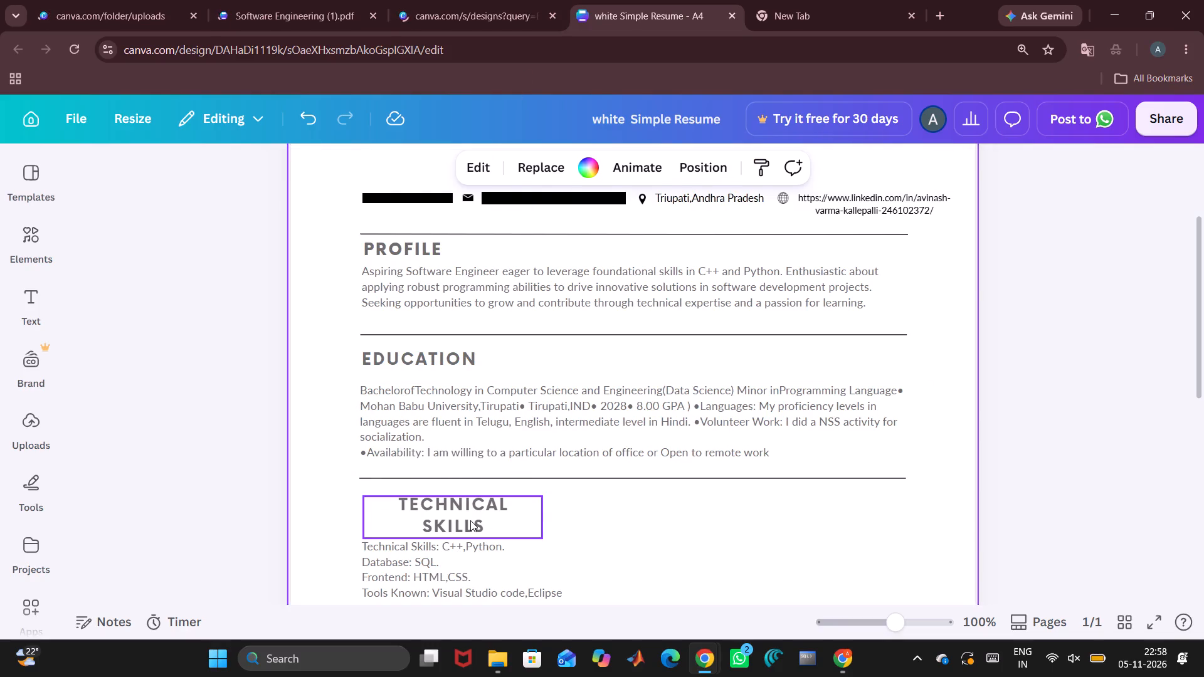
# Widen the TECHNICAL SKILLS text box so the heading fits on one line, and left-align it.
pyautogui.click(470, 520)
pyautogui.moveTo(546, 518); pyautogui.dragTo(565, 518)
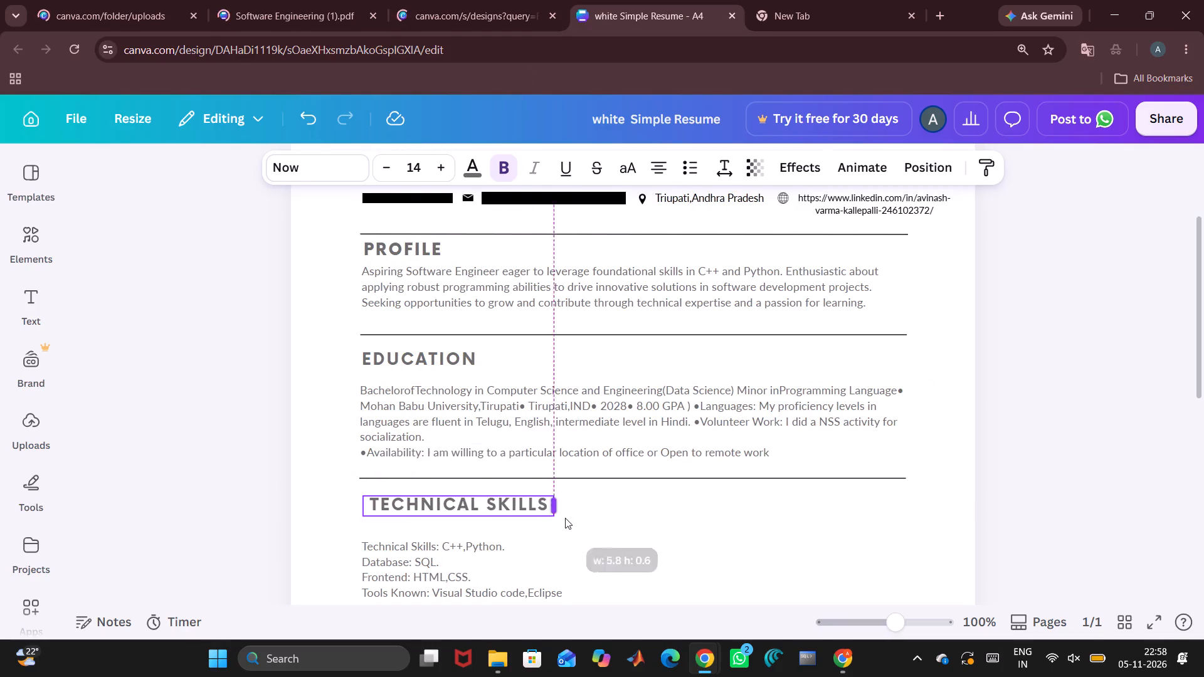
pyautogui.moveTo(565, 518); pyautogui.dragTo(546, 518)
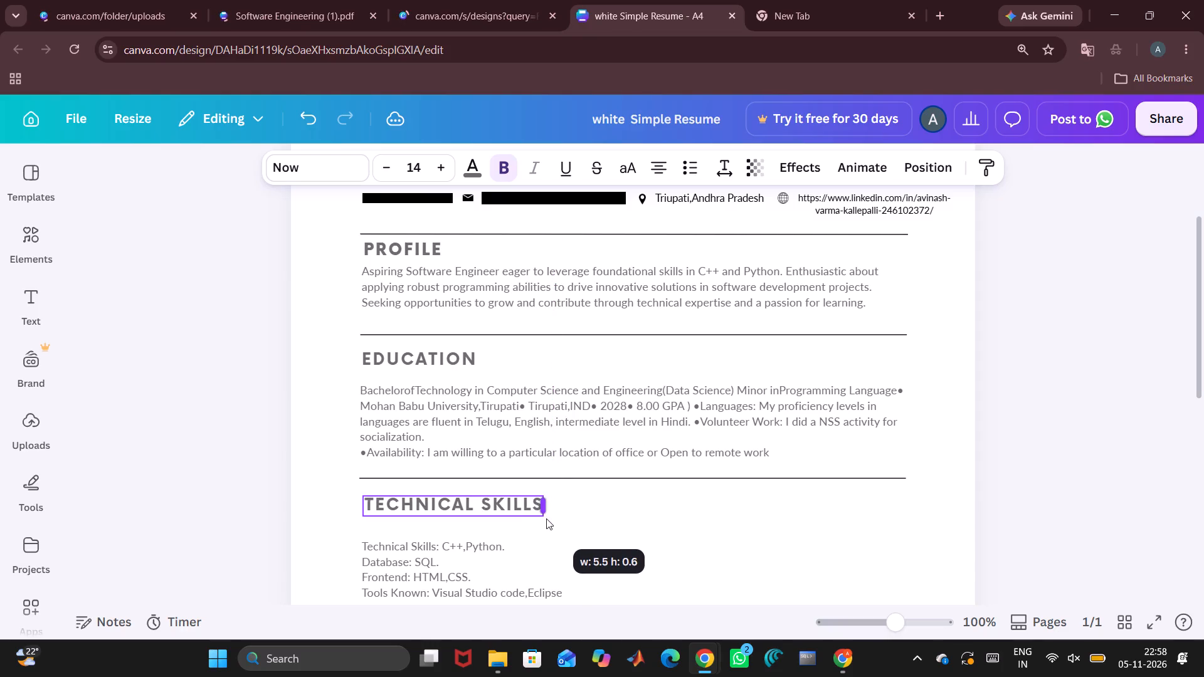
pyautogui.moveTo(546, 518); pyautogui.dragTo(544, 519)
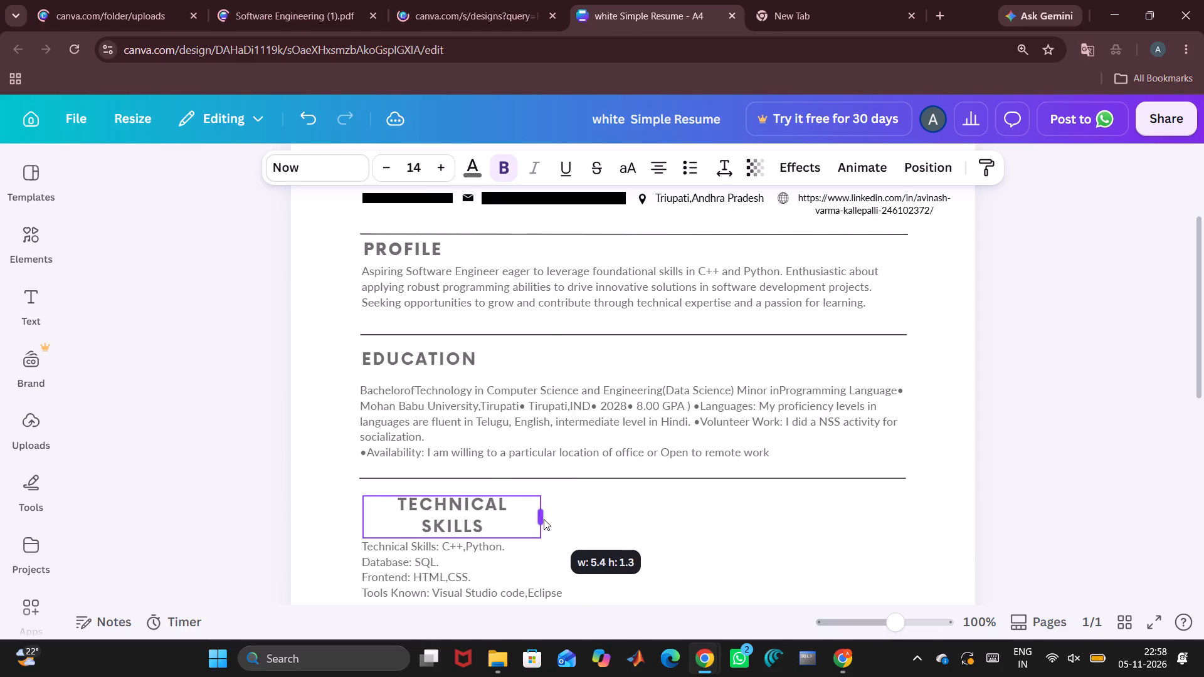
pyautogui.moveTo(544, 519); pyautogui.dragTo(598, 523)
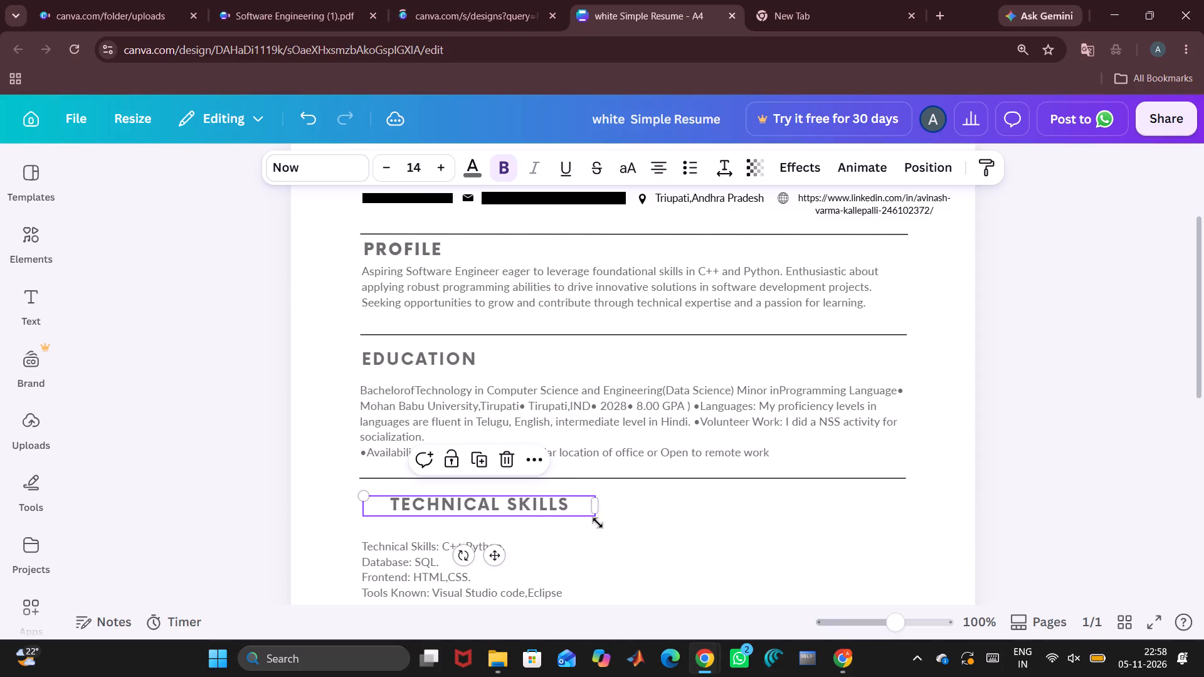
pyautogui.click(656, 167)
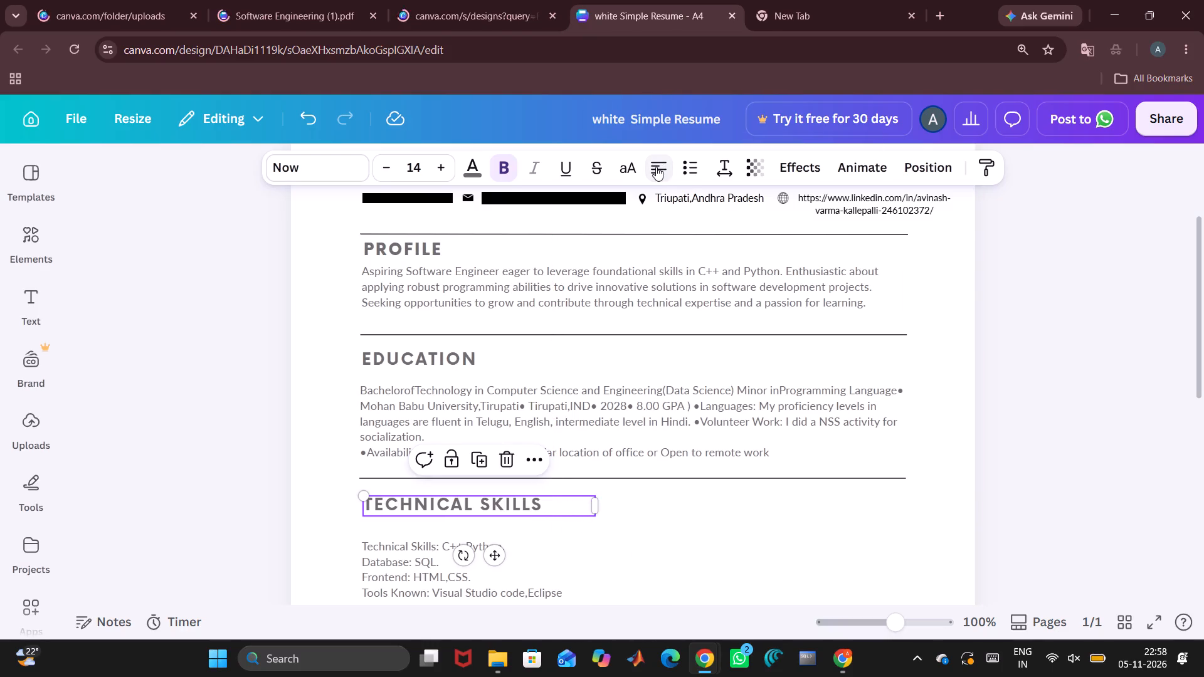
pyautogui.click(701, 537)
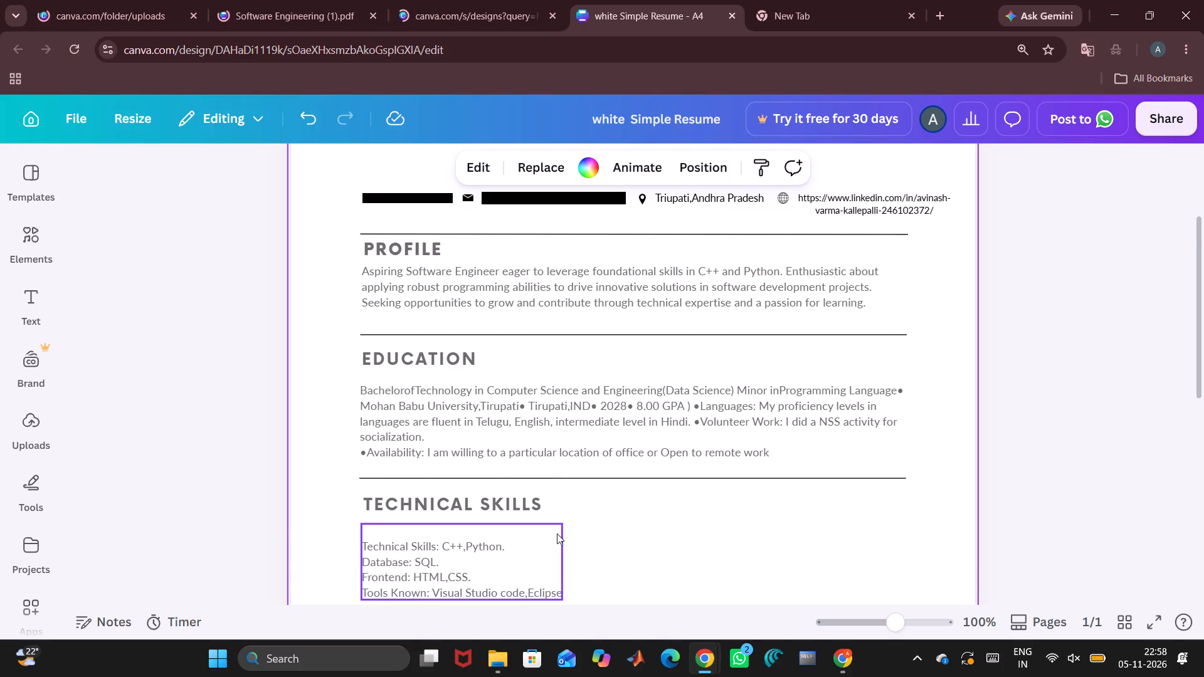
# Delete the blank line at the start of the skills list under the TECHNICAL SKILLS heading.
pyautogui.scroll(-1, 557, 533)
pyautogui.click(483, 501)
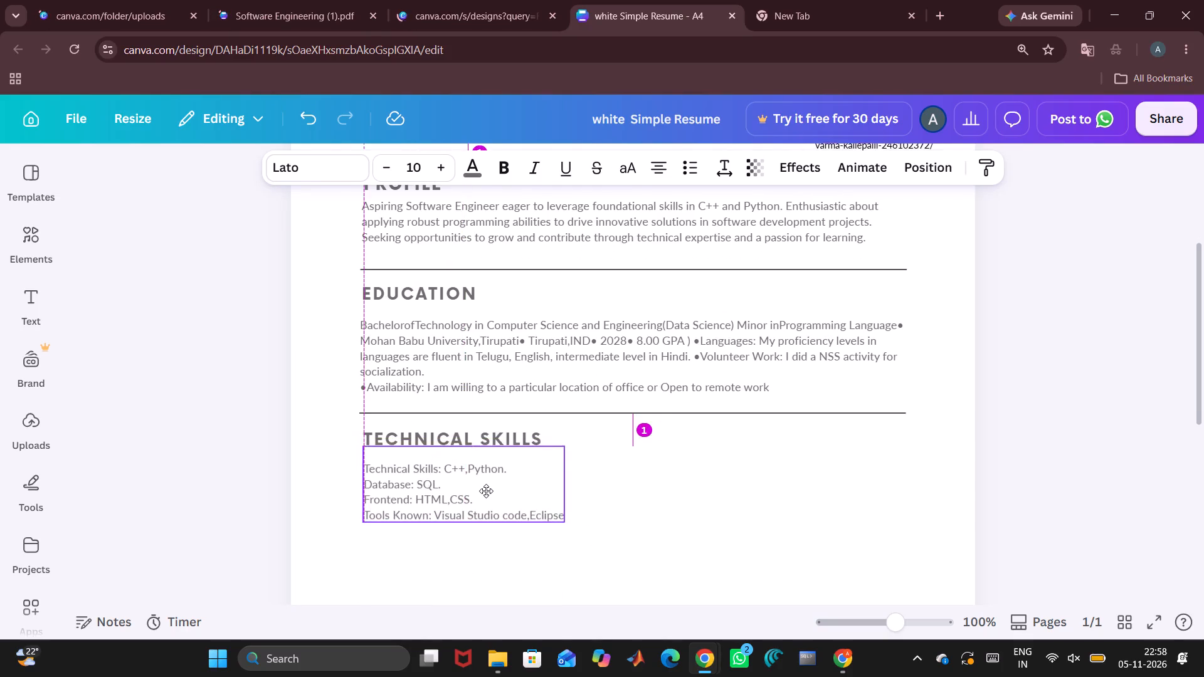
pyautogui.click(366, 475)
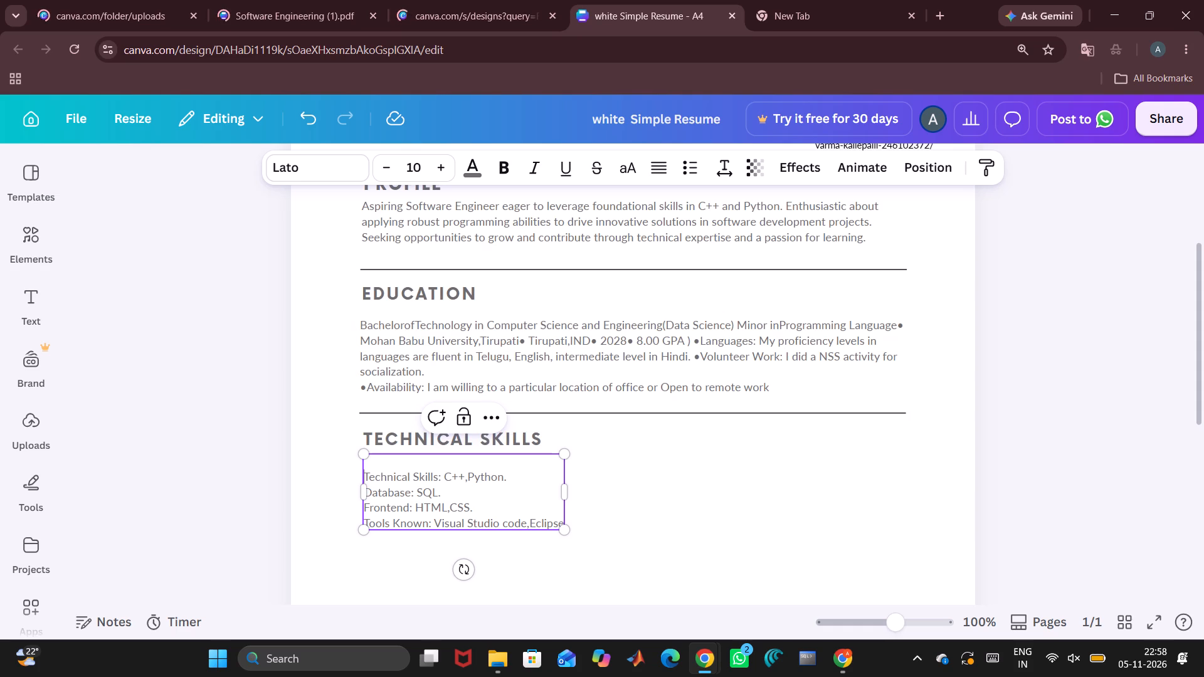
pyautogui.press('BackSpace')
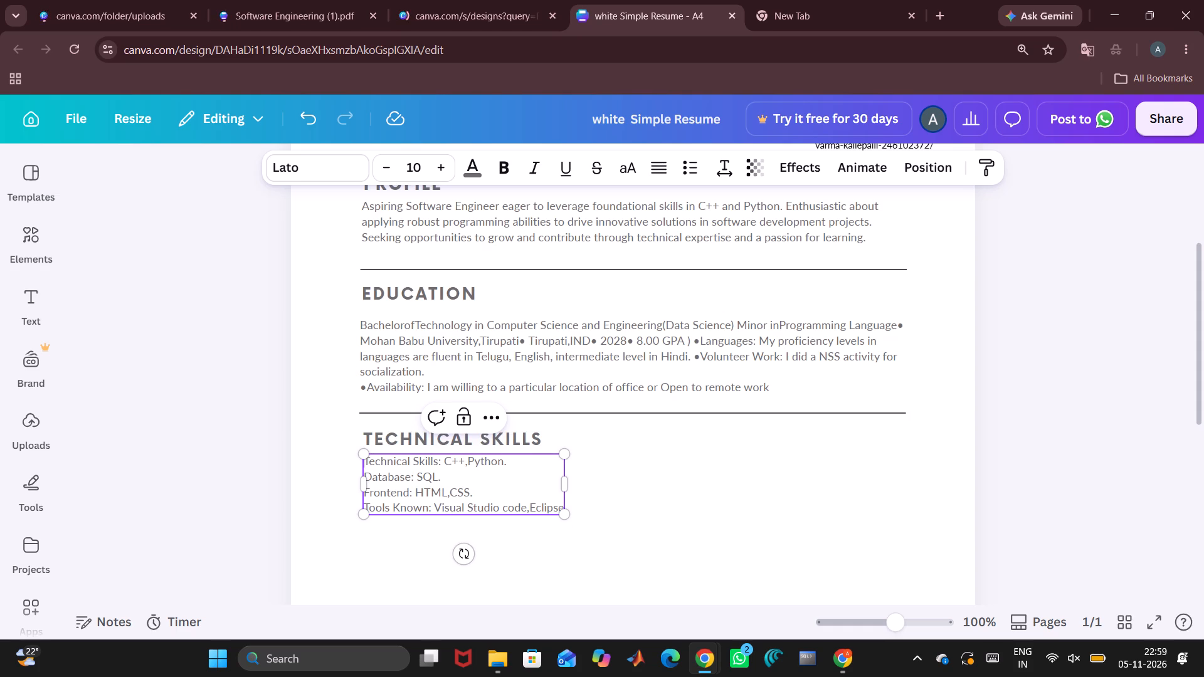
pyautogui.click(621, 468)
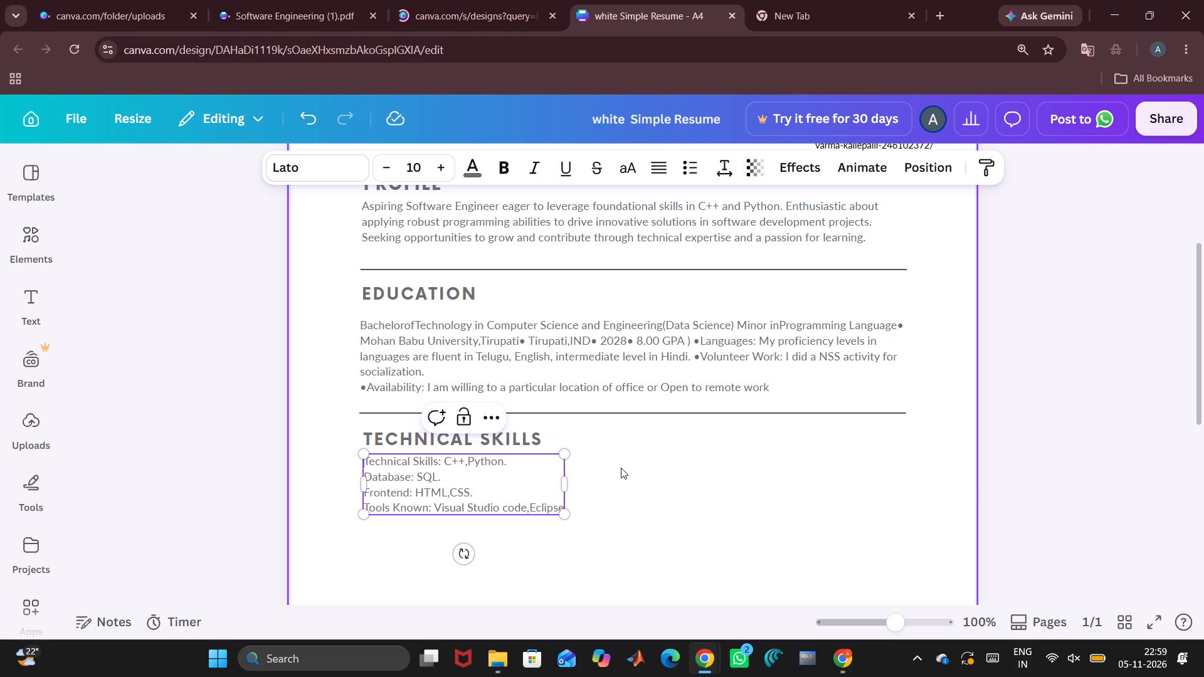
pyautogui.click(509, 471)
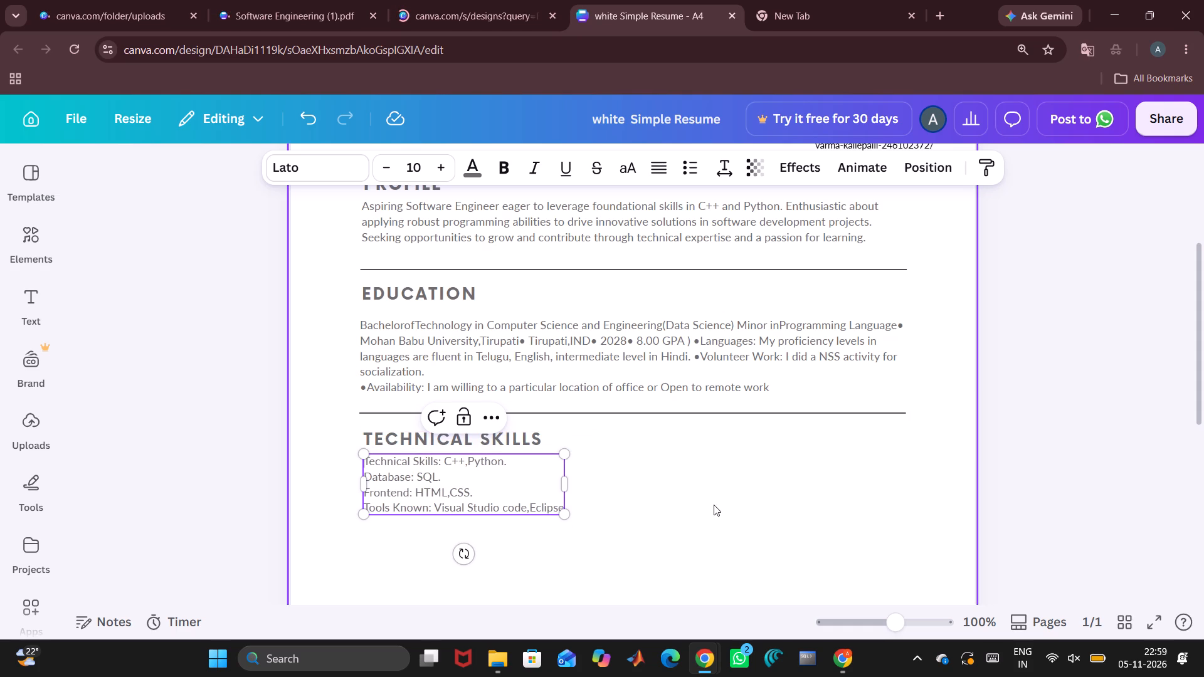
pyautogui.click(714, 505)
pyautogui.click(647, 508)
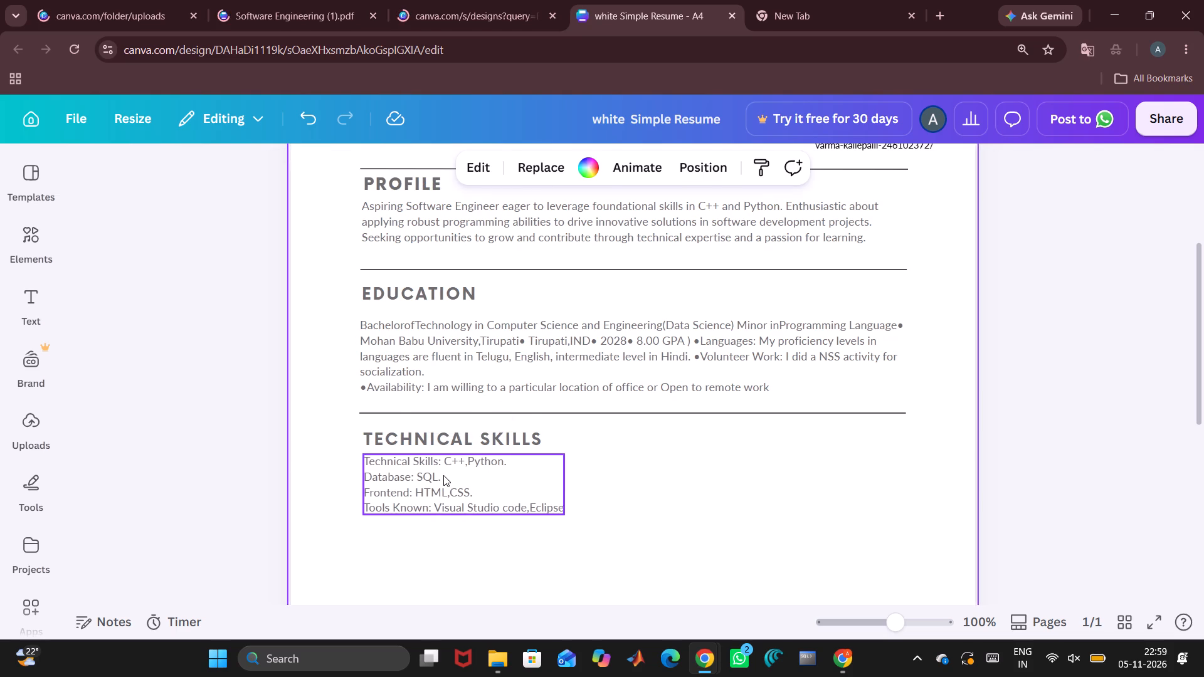
# Move the skills list slightly down from the TECHNICAL SKILLS heading and align it with the left edge of the divider line.
pyautogui.click(443, 475)
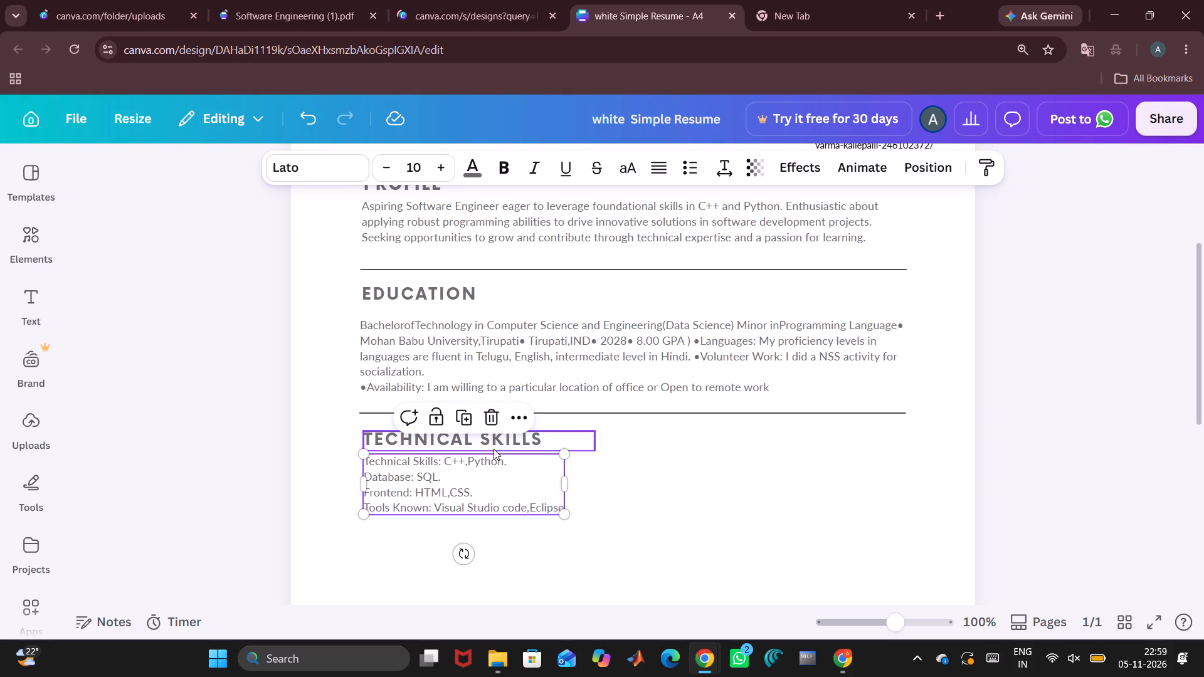
pyautogui.click(491, 458)
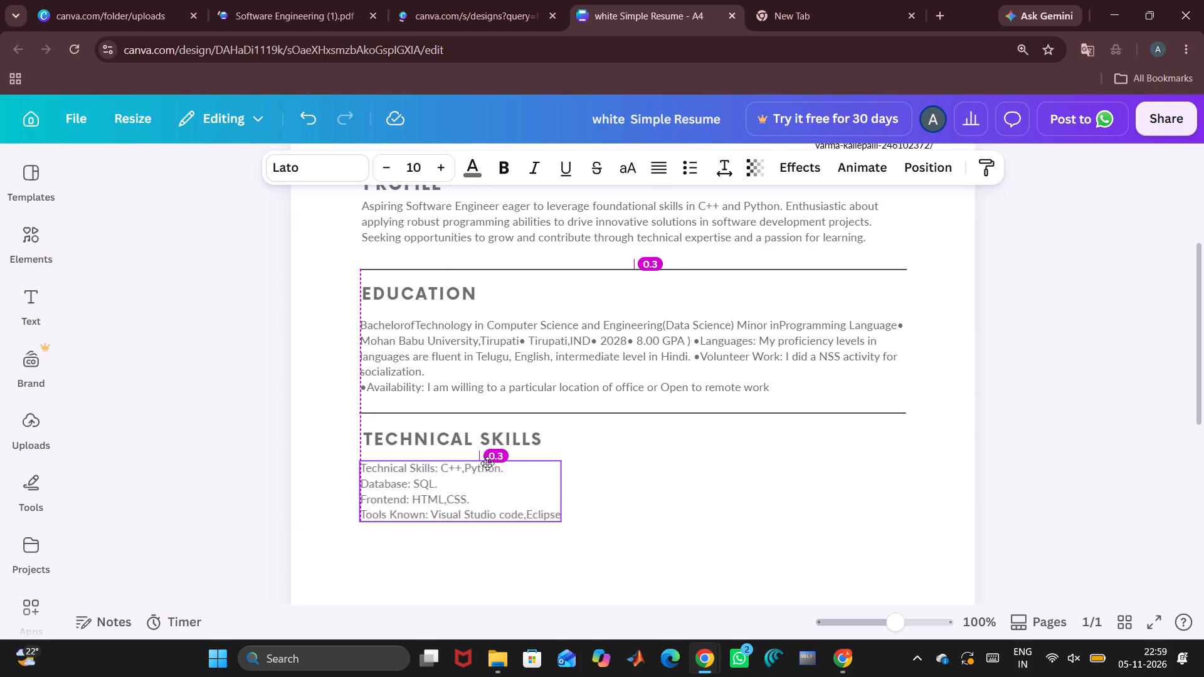
pyautogui.click(731, 503)
# Delete the leftover 2016 and 2013 year labels from the empty area below the technical skills section.
pyautogui.scroll(-1, 731, 503)
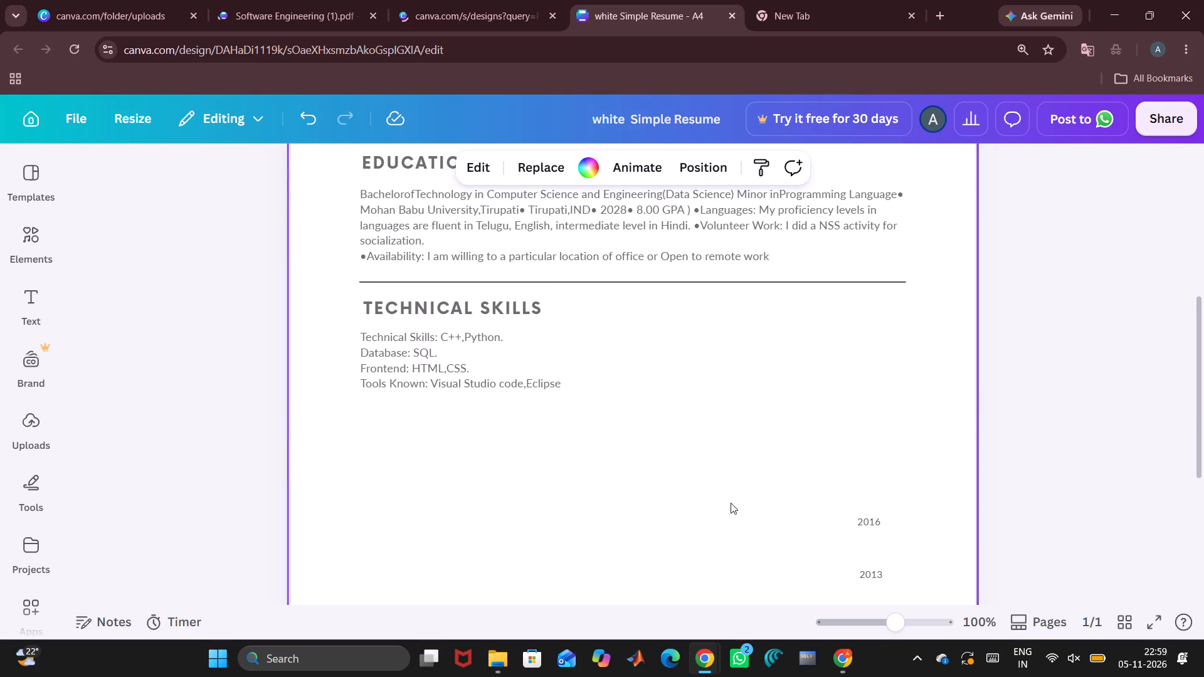
pyautogui.click(517, 434)
pyautogui.scroll(-1, 517, 434)
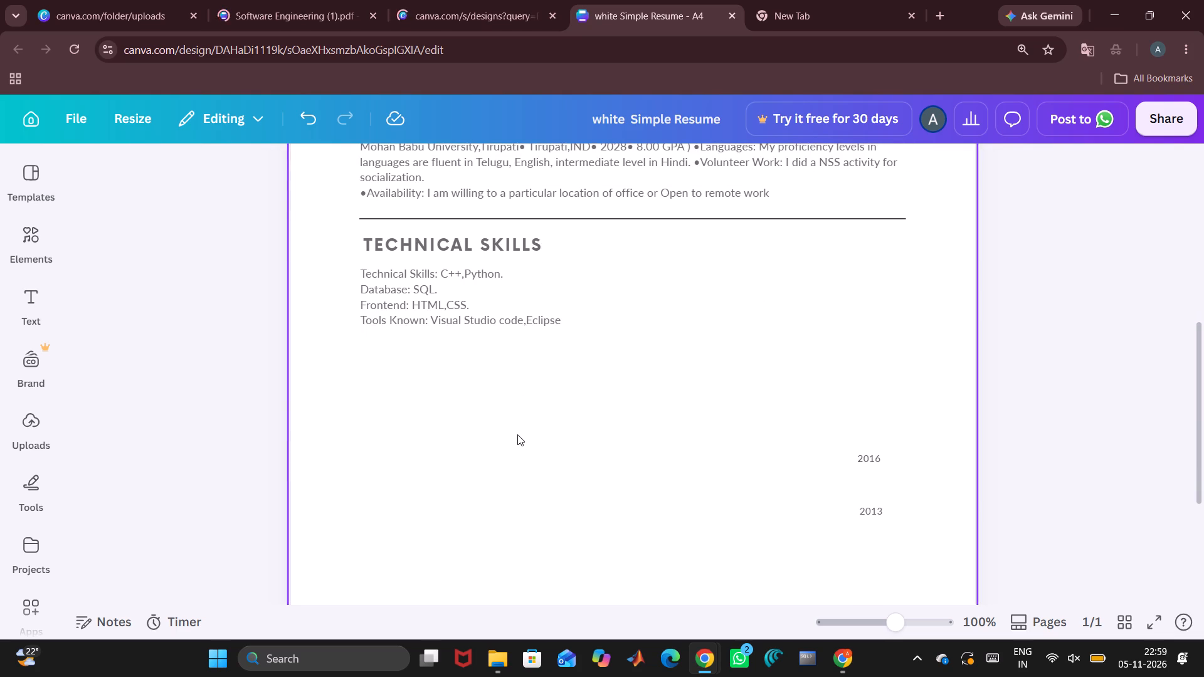
pyautogui.click(880, 464)
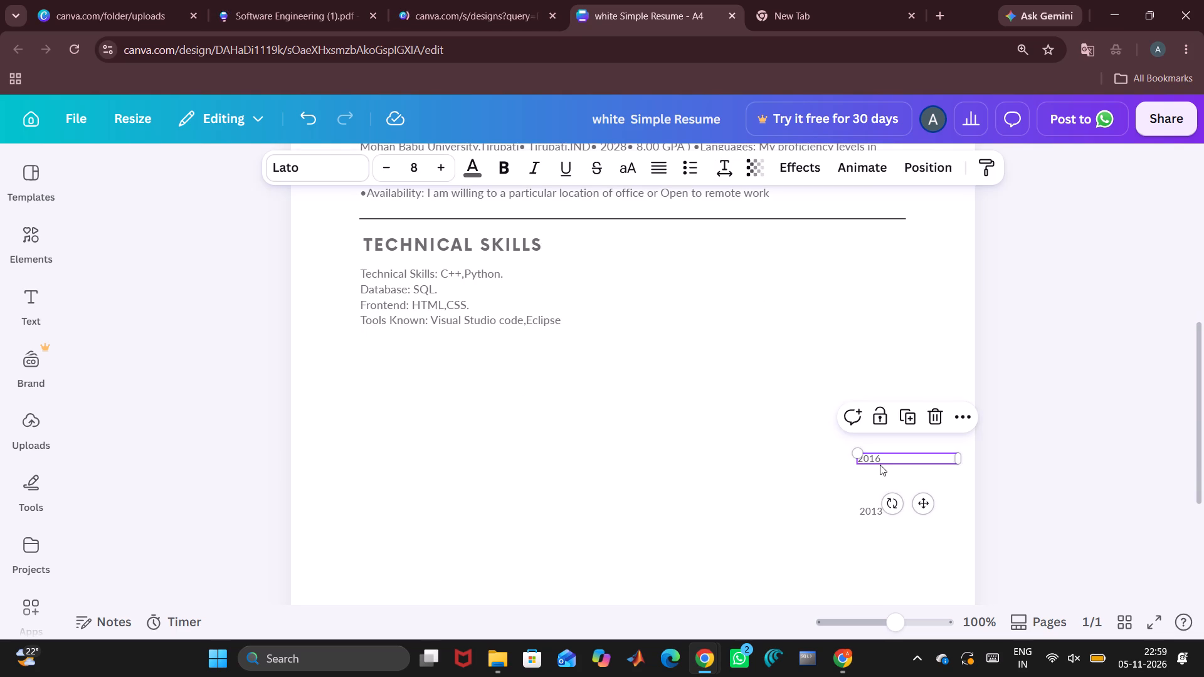
pyautogui.press('Delete')
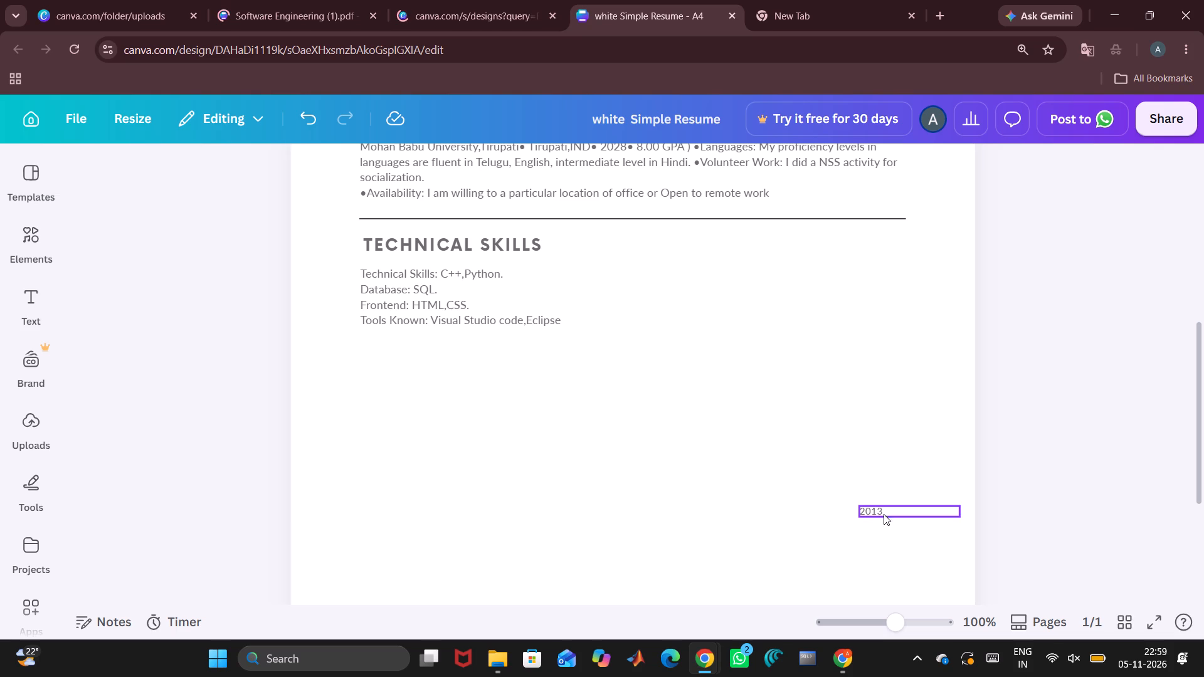
pyautogui.click(884, 512)
pyautogui.press('Delete')
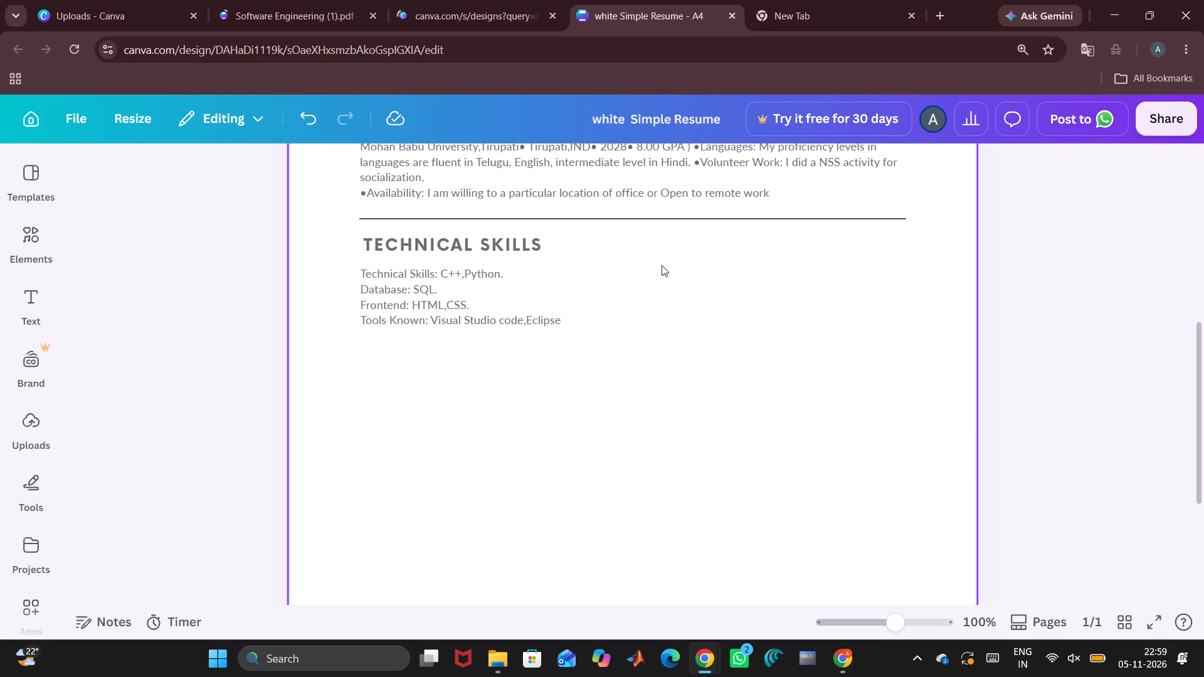
# Duplicate the divider line above TECHNICAL SKILLS and place the copy about 0.6 below the skills list, aligned with the original line's ends.
pyautogui.click(630, 219)
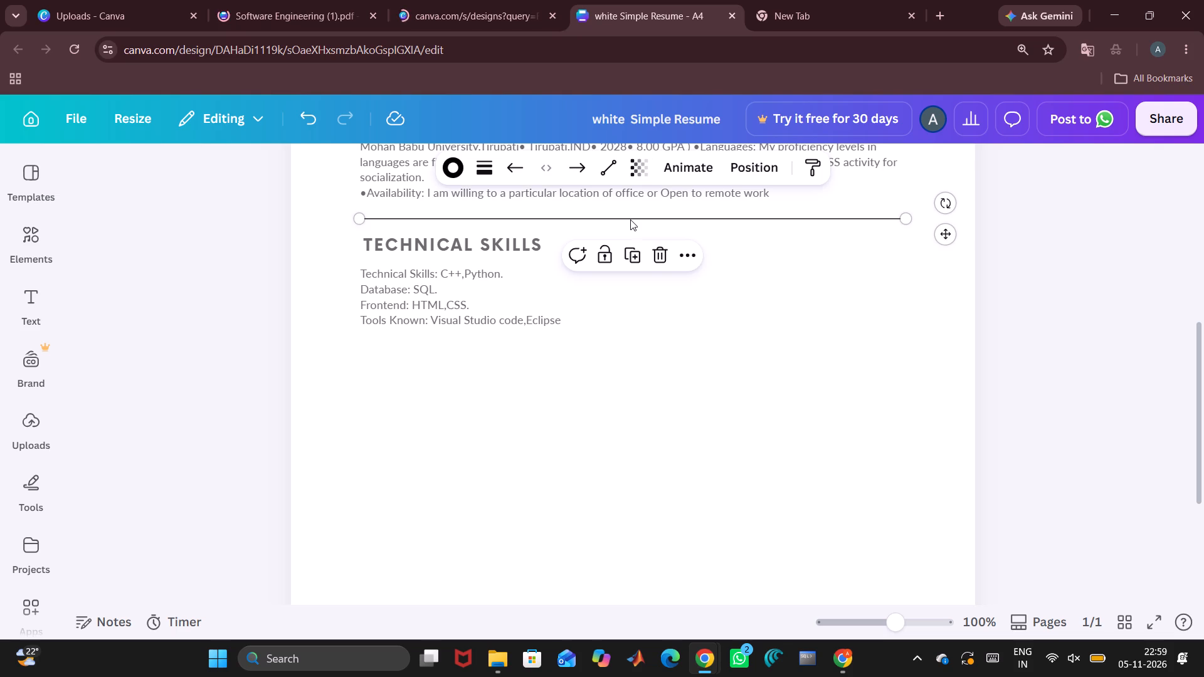
pyautogui.click(634, 258)
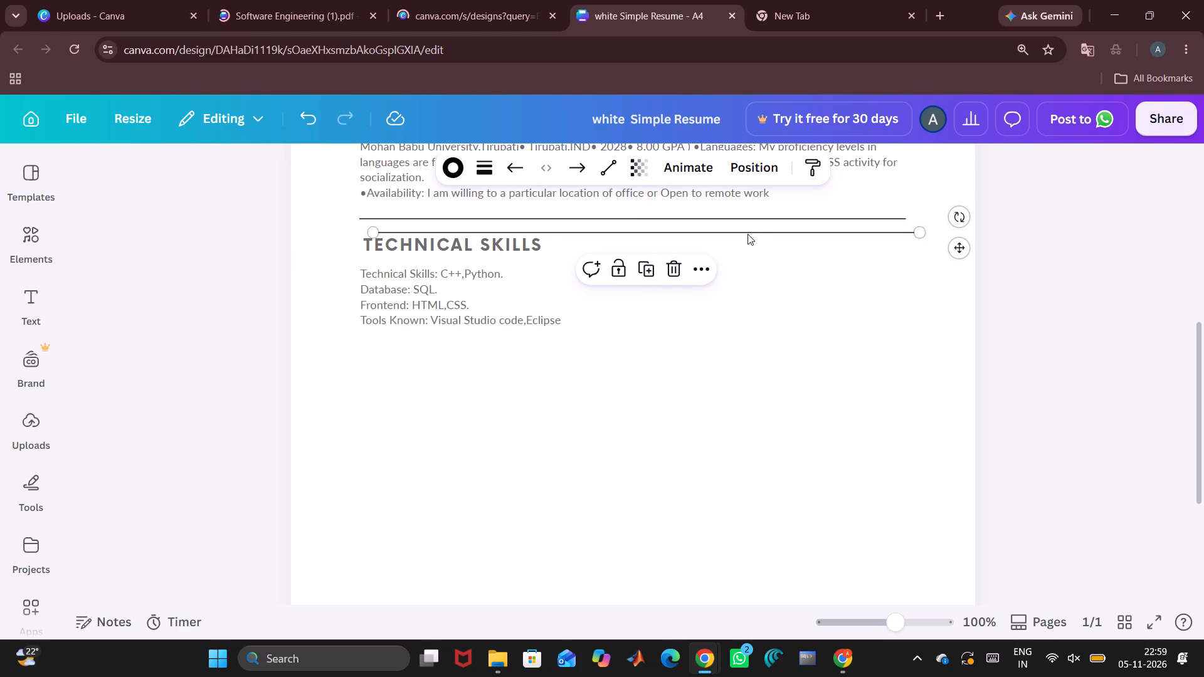
pyautogui.moveTo(959, 247); pyautogui.dragTo(939, 374)
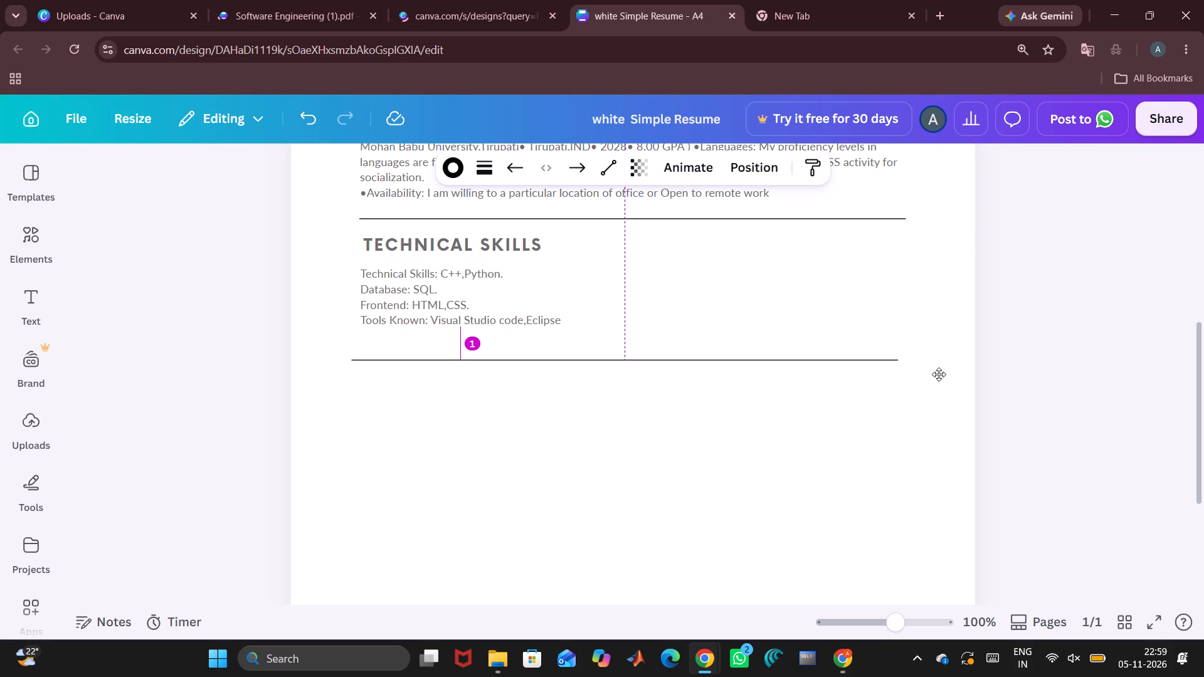
pyautogui.moveTo(939, 374); pyautogui.dragTo(942, 356)
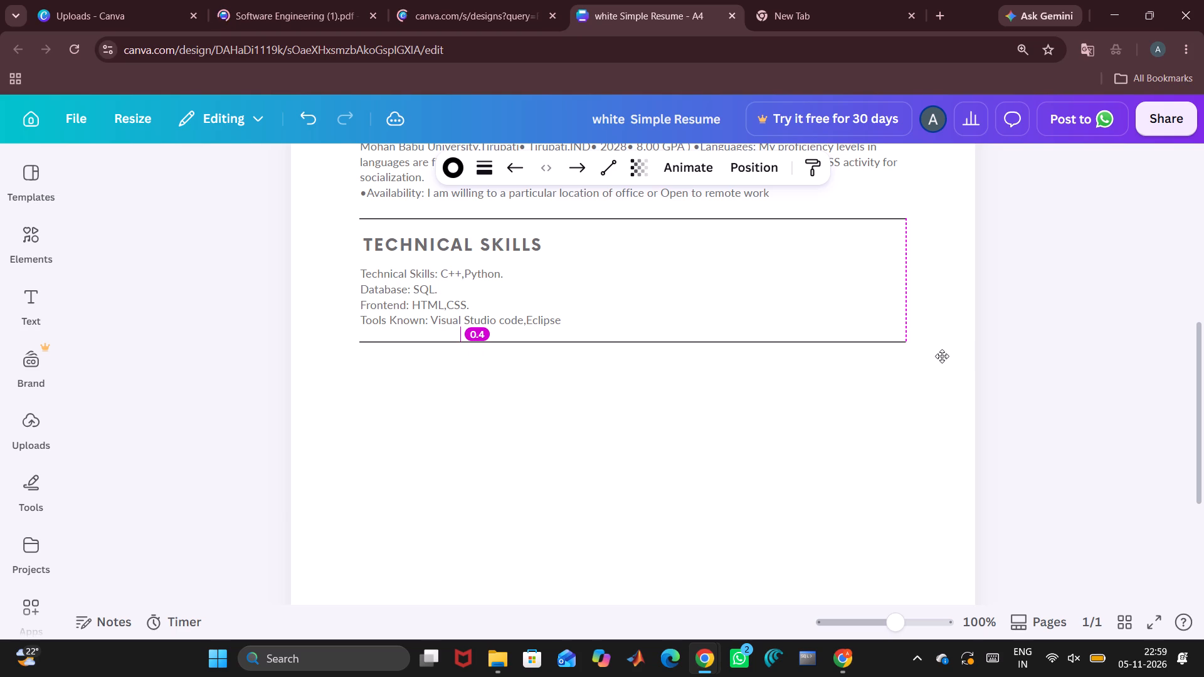
pyautogui.moveTo(942, 356); pyautogui.dragTo(943, 357)
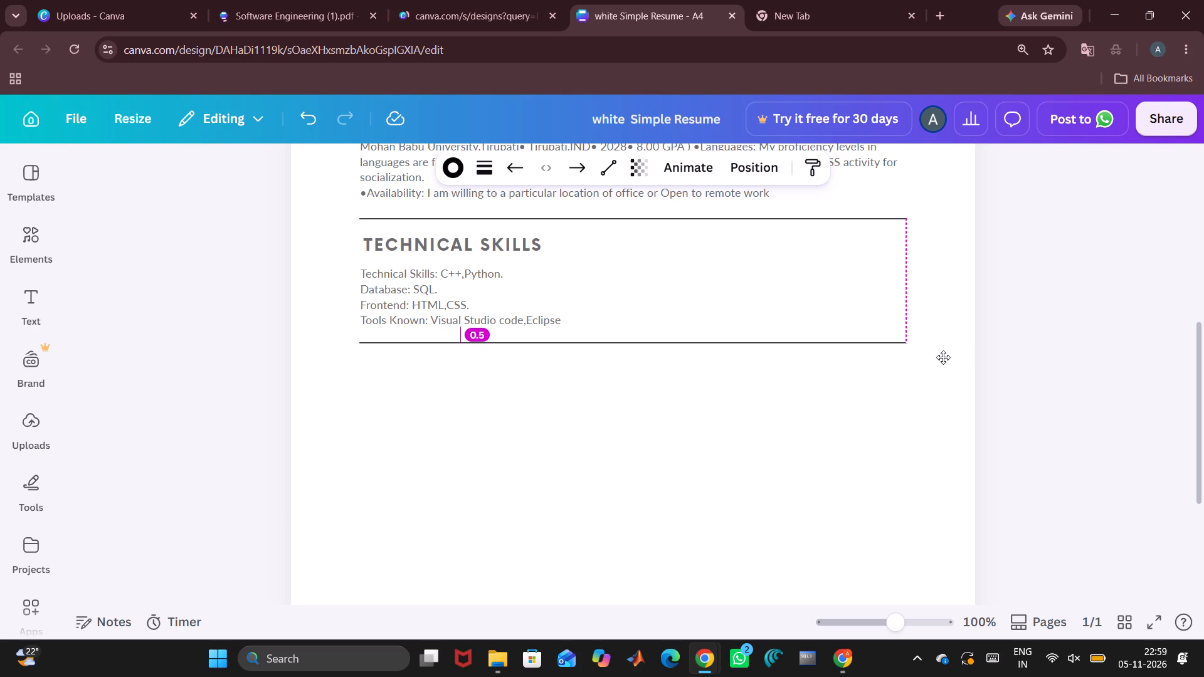
pyautogui.moveTo(943, 357); pyautogui.dragTo(941, 362)
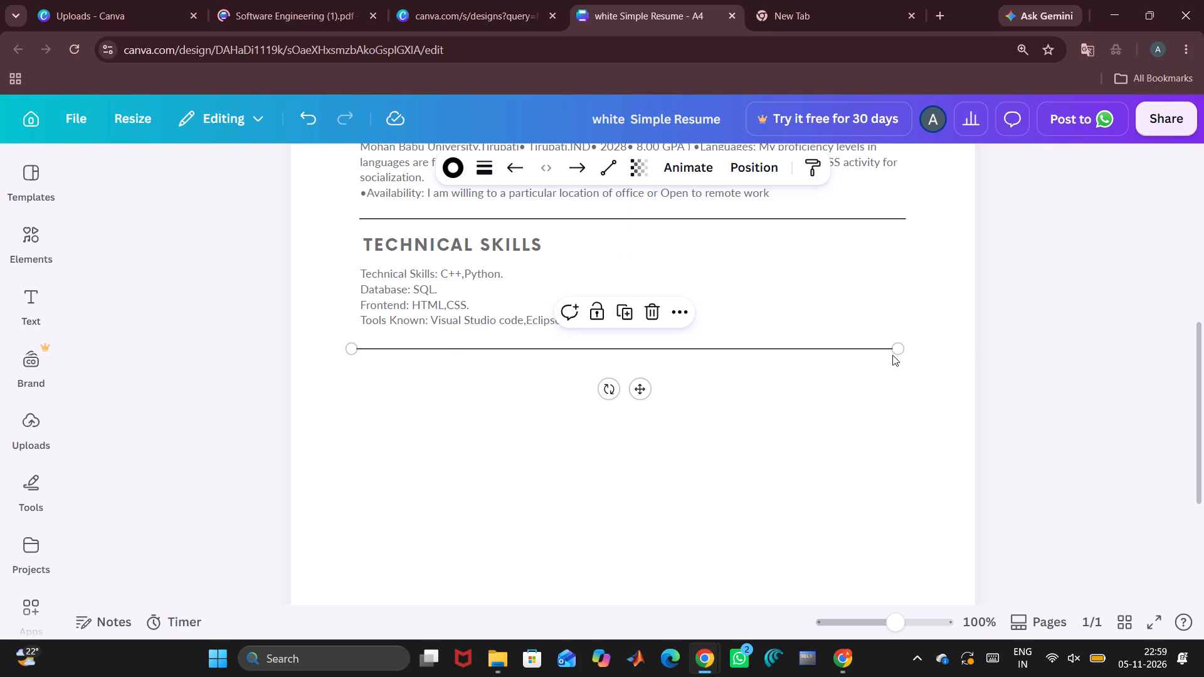
pyautogui.moveTo(642, 389); pyautogui.dragTo(662, 383)
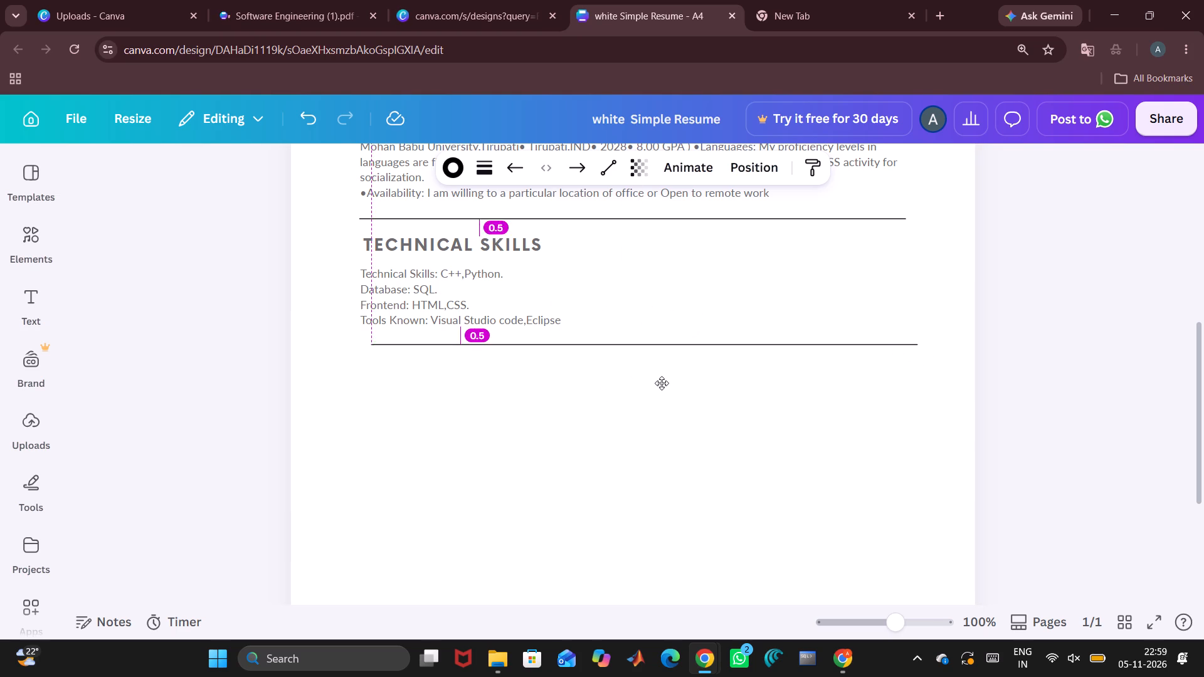
pyautogui.moveTo(662, 383); pyautogui.dragTo(657, 387)
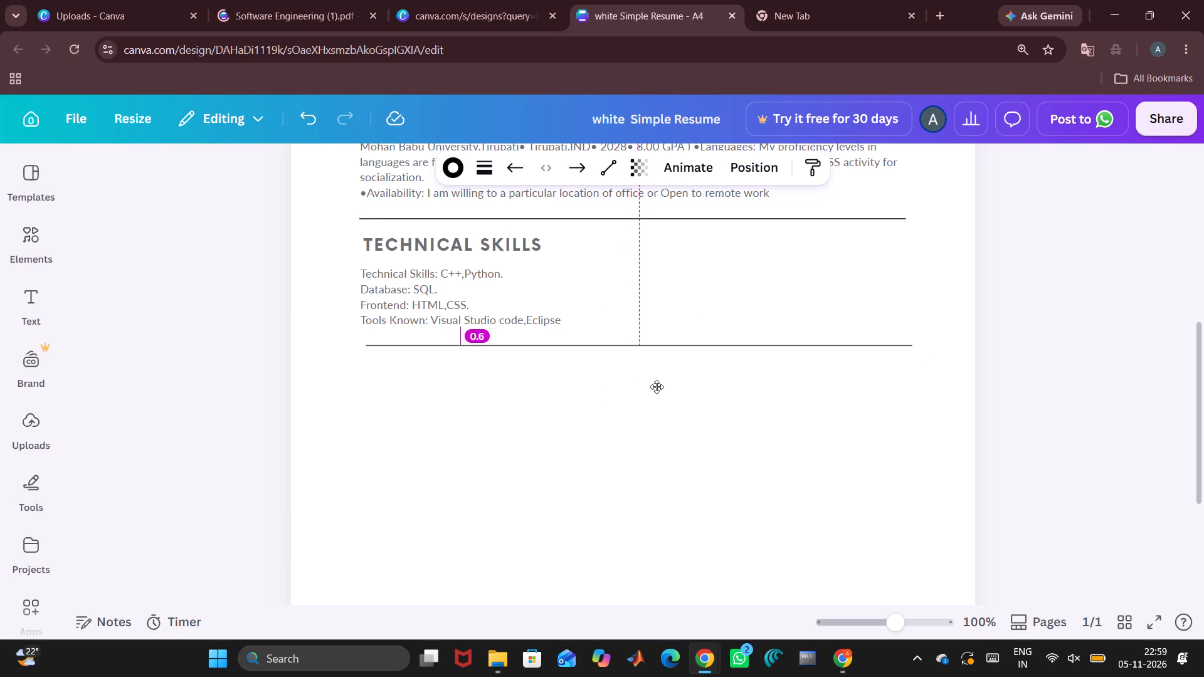
pyautogui.moveTo(657, 387); pyautogui.dragTo(655, 387)
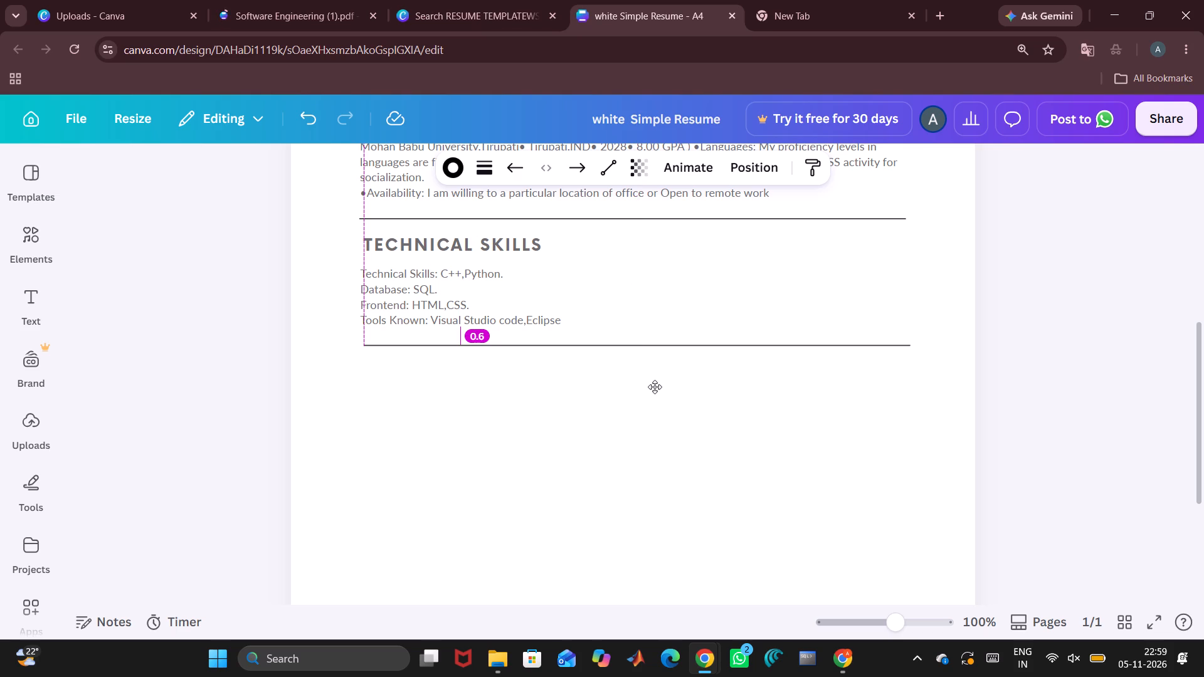
pyautogui.moveTo(655, 387); pyautogui.dragTo(651, 386)
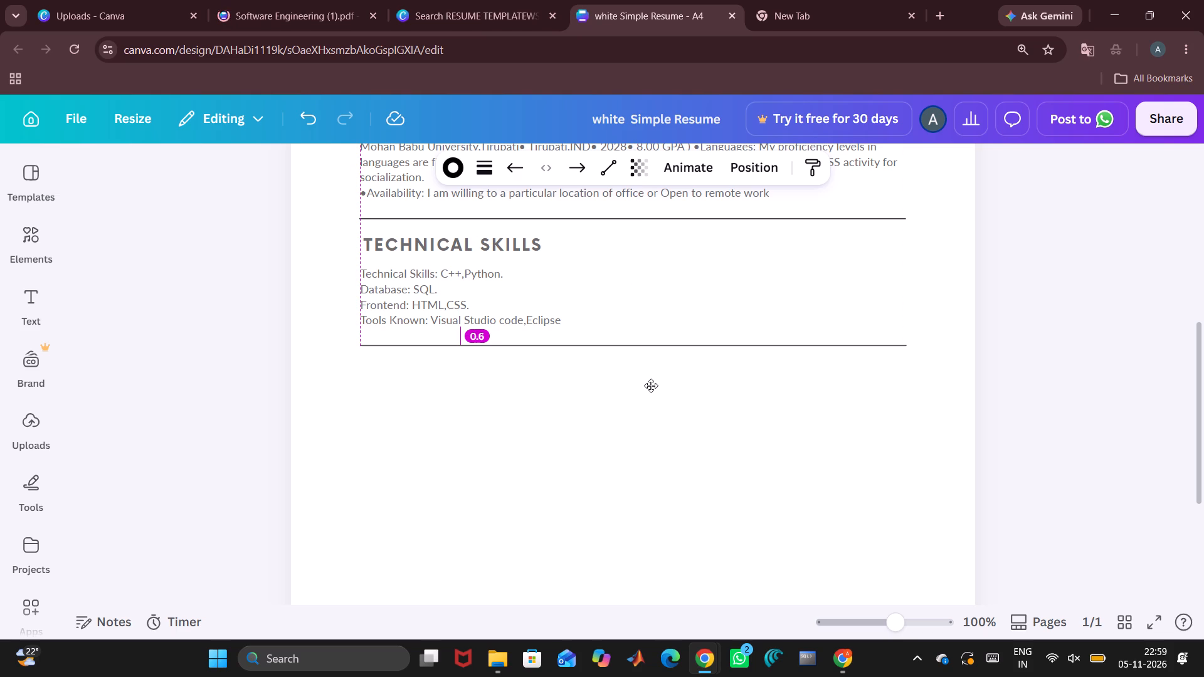
pyautogui.moveTo(651, 386); pyautogui.dragTo(650, 385)
pyautogui.moveTo(650, 385); pyautogui.dragTo(651, 385)
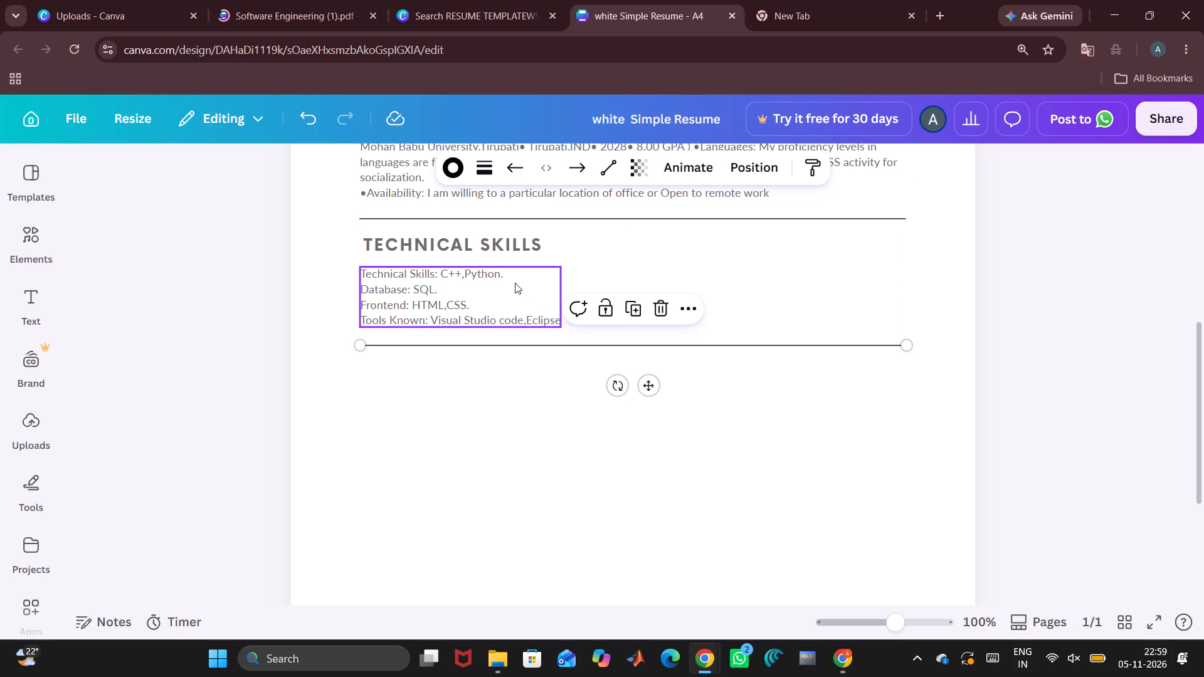
# Add "(Intermediate)" directly after C++ in the first line of the skills list.
pyautogui.click(515, 283)
pyautogui.doubleClick(506, 270)
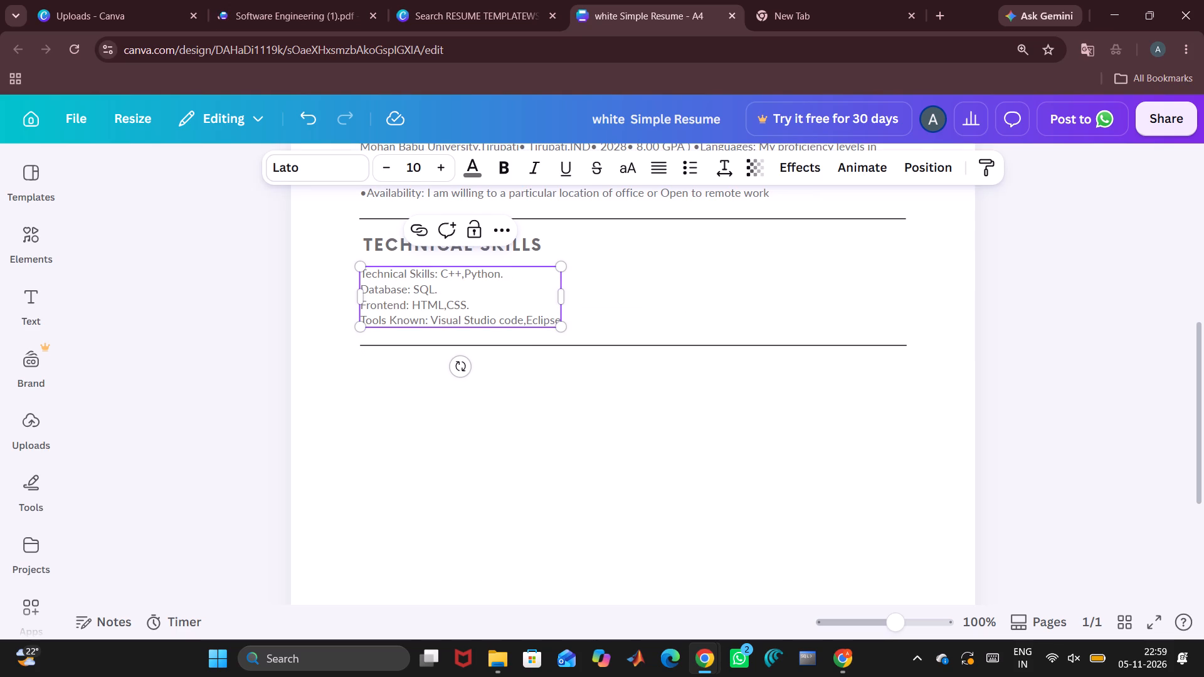
pyautogui.click(511, 275)
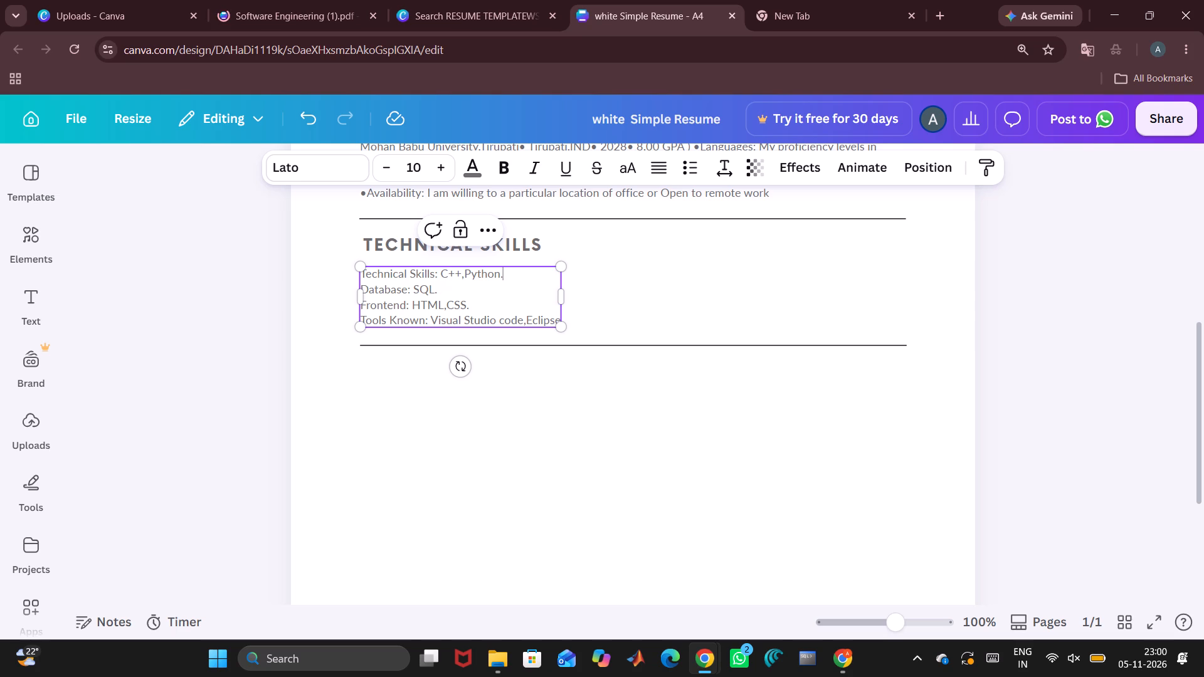
pyautogui.click(460, 278)
pyautogui.write('()')
pyautogui.press('Left')
pyautogui.write('Intere')
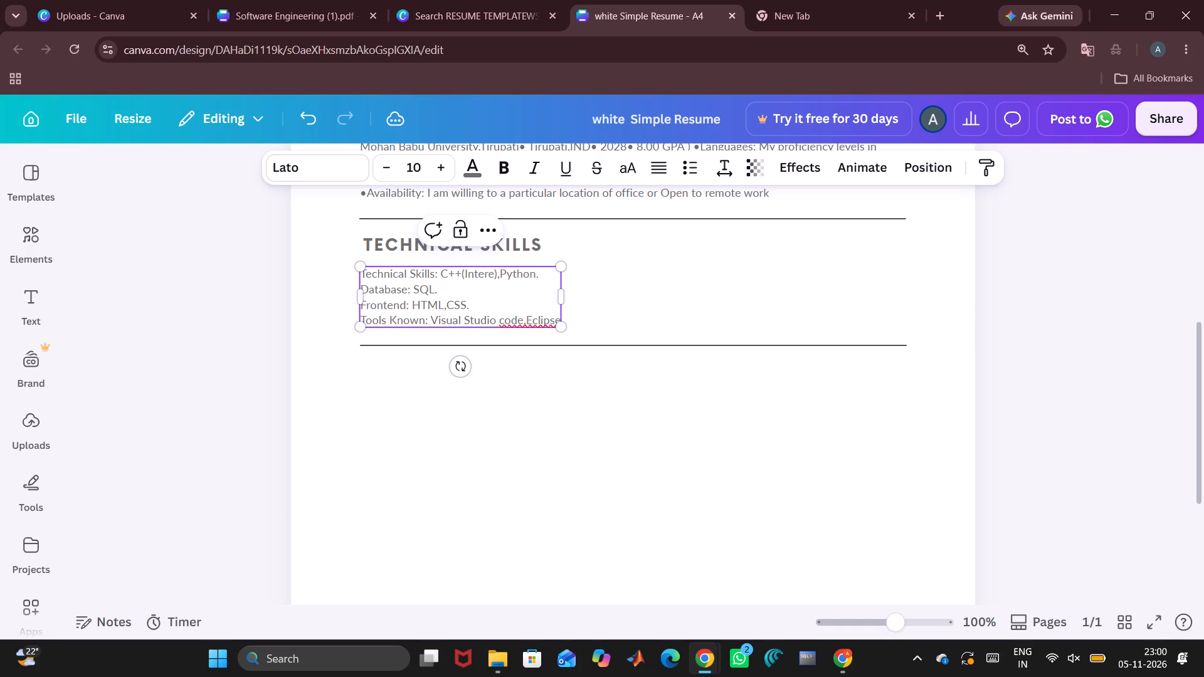
pyautogui.press('BackSpace')
pyautogui.write('me')
pyautogui.press('BackSpace')
pyautogui.press('BackSpace')
pyautogui.press('BackSpace')
pyautogui.press('BackSpace')
pyautogui.press('BackSpace')
pyautogui.press('BackSpace')
pyautogui.press('BackSpace')
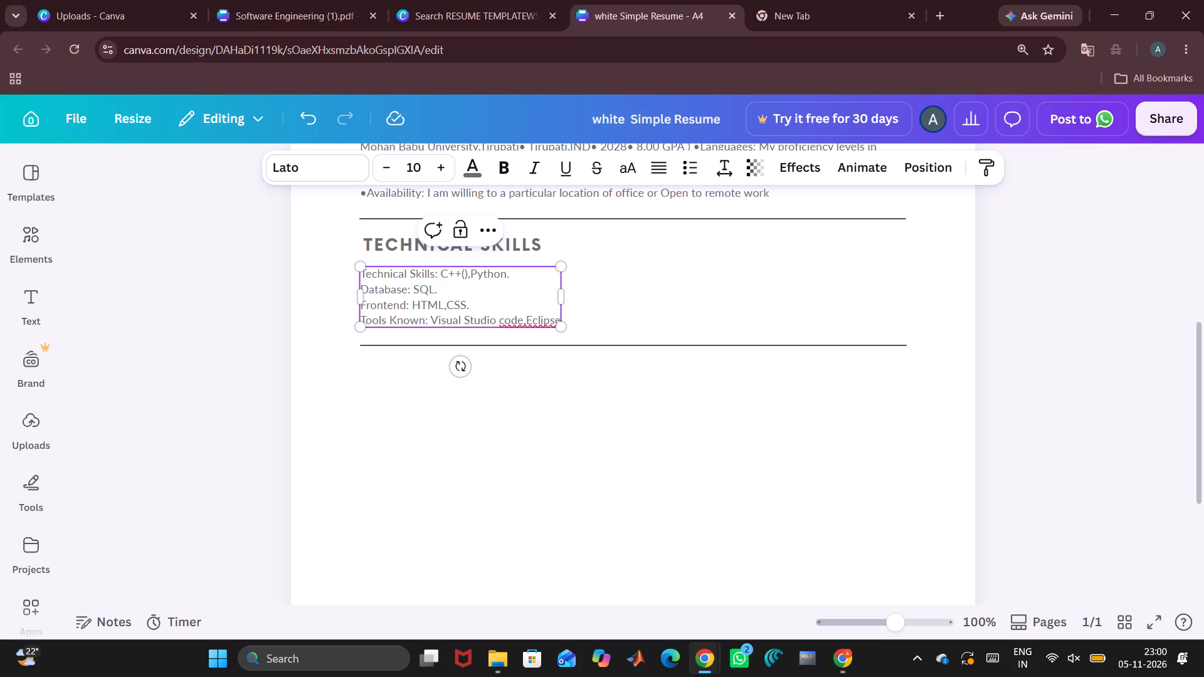
pyautogui.write('Inter')
pyautogui.write('mediate')
pyautogui.press('Right')
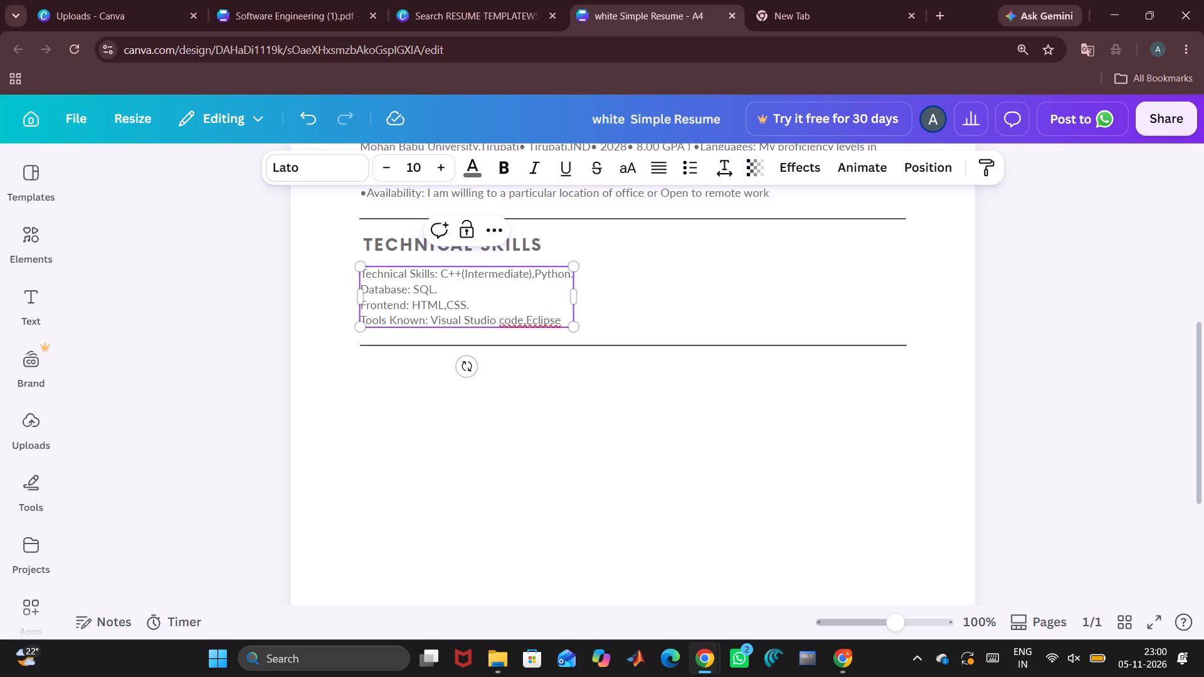
# Copy "C++(Intermediate)" from the first line of the skills list and replace it there with "Java".
pyautogui.moveTo(441, 275); pyautogui.dragTo(559, 273)
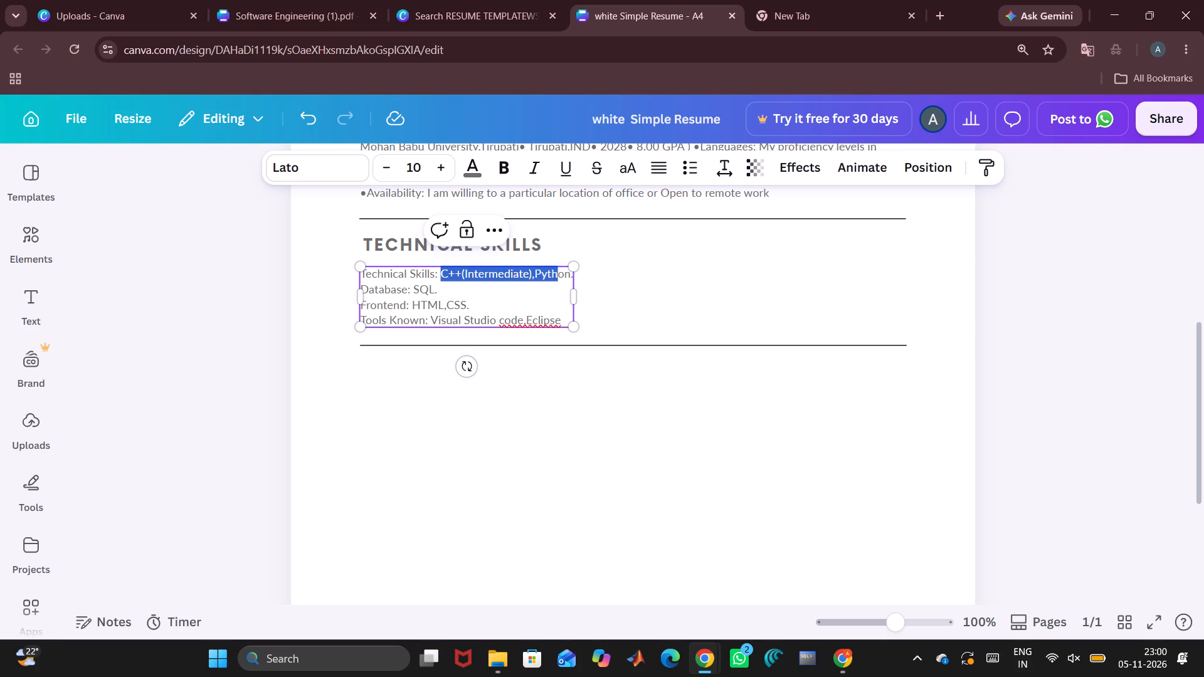
pyautogui.moveTo(559, 273); pyautogui.dragTo(532, 273)
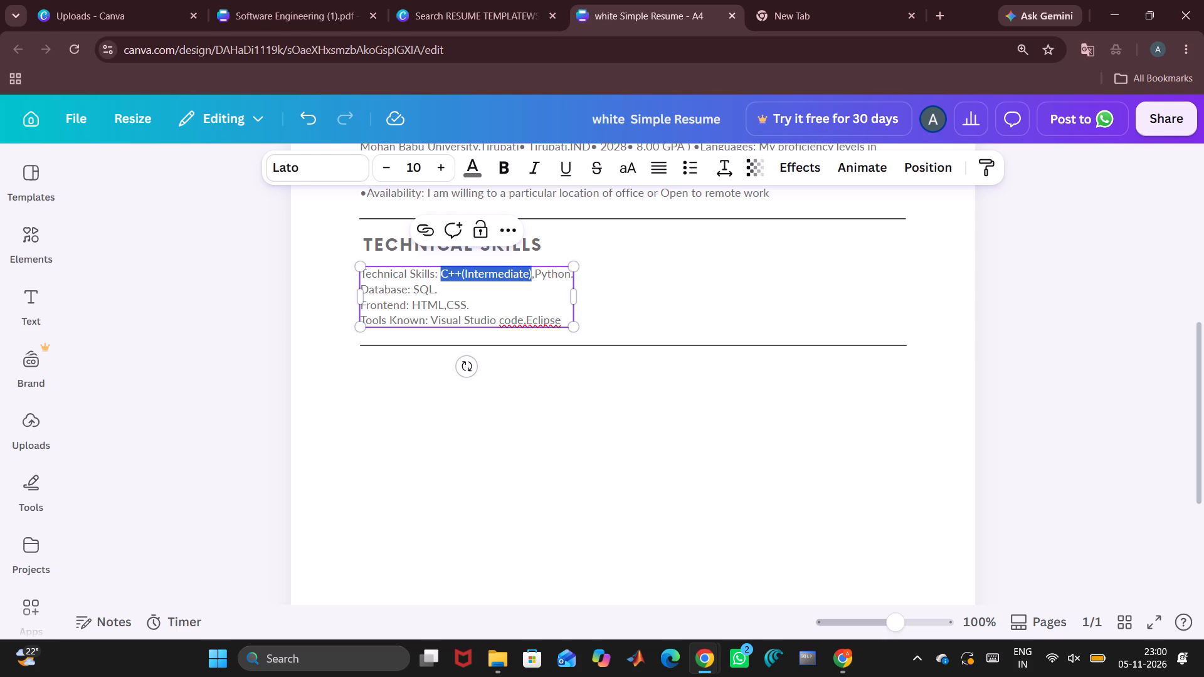
pyautogui.hotkey('ctrl', 'c')
pyautogui.press('BackSpace')
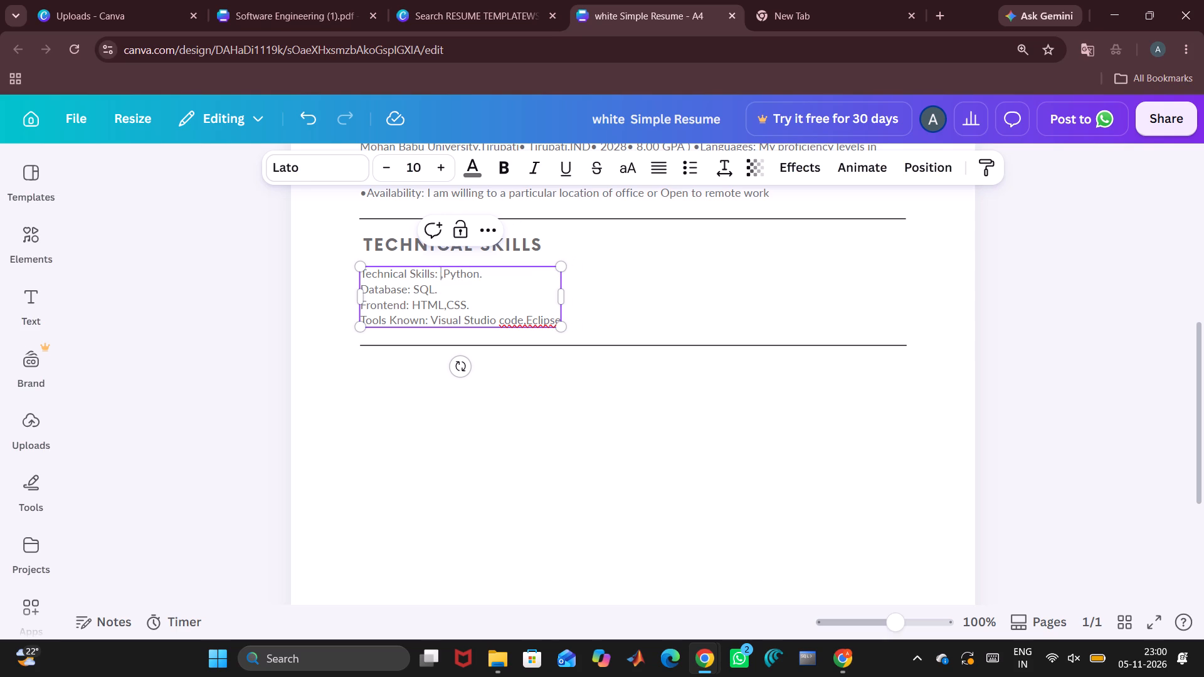
pyautogui.write('Java')
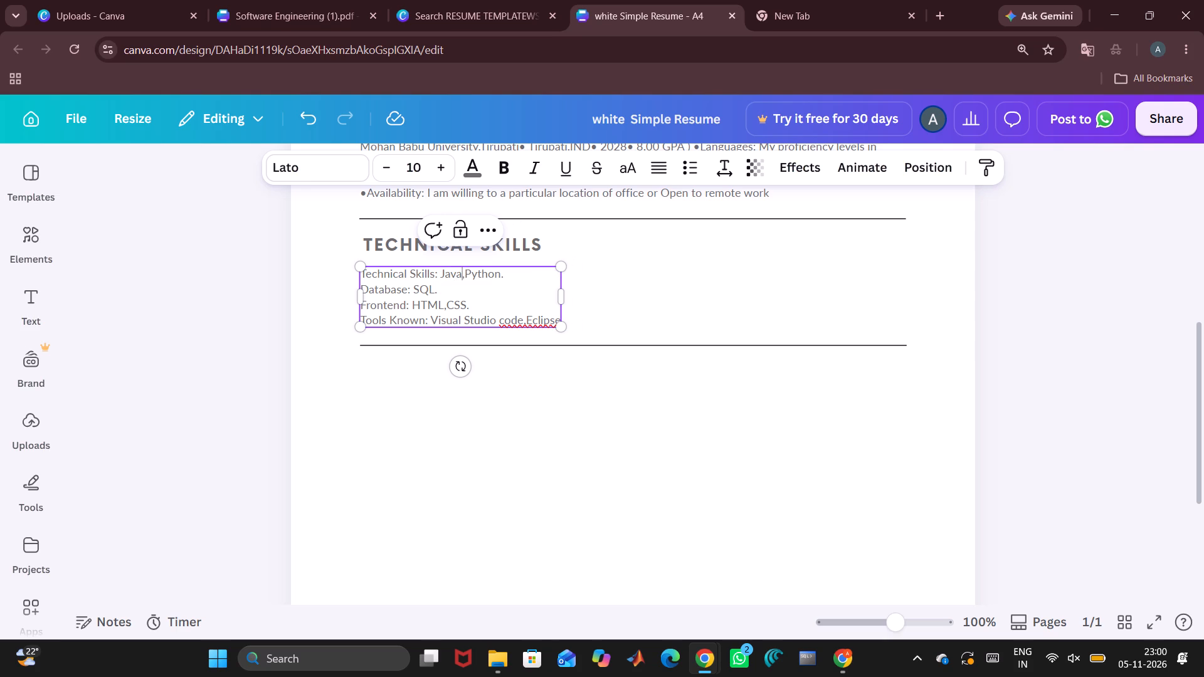
# Replace the full stop after Python in the first skills line with " and" followed by the copied "C++(Intermediate)".
pyautogui.click(519, 278)
pyautogui.press('BackSpace')
pyautogui.press(',')
pyautogui.press('BackSpace')
pyautogui.press('space')
pyautogui.write('and')
pyautogui.press('space')
pyautogui.hotkey('ctrl', 'v')
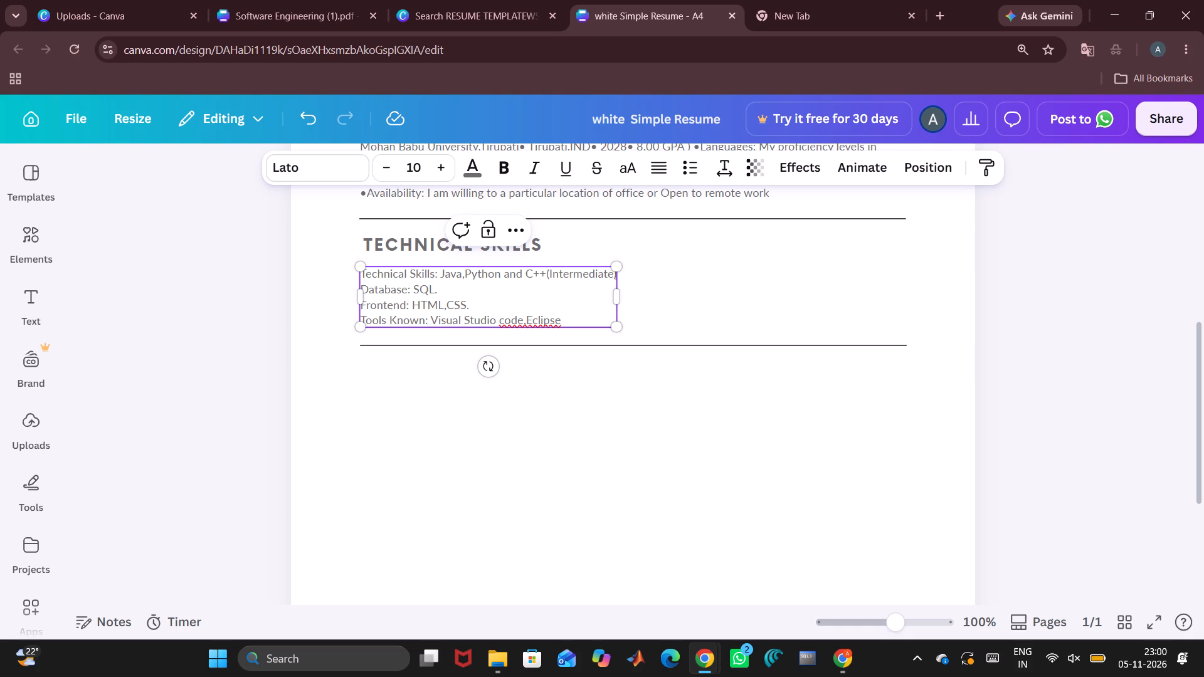
# Insert a space after the comma before Python, Eclipse and CSS in the technical skills list.
pyautogui.click(463, 278)
pyautogui.press('space')
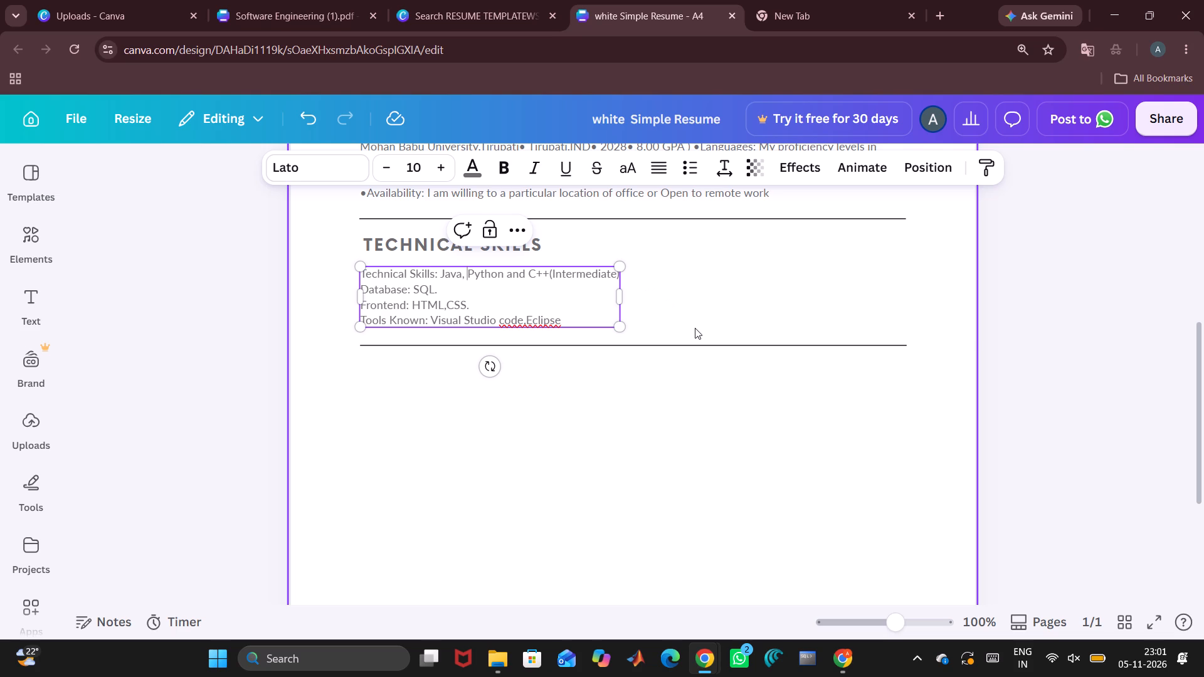
pyautogui.tripleClick(657, 385)
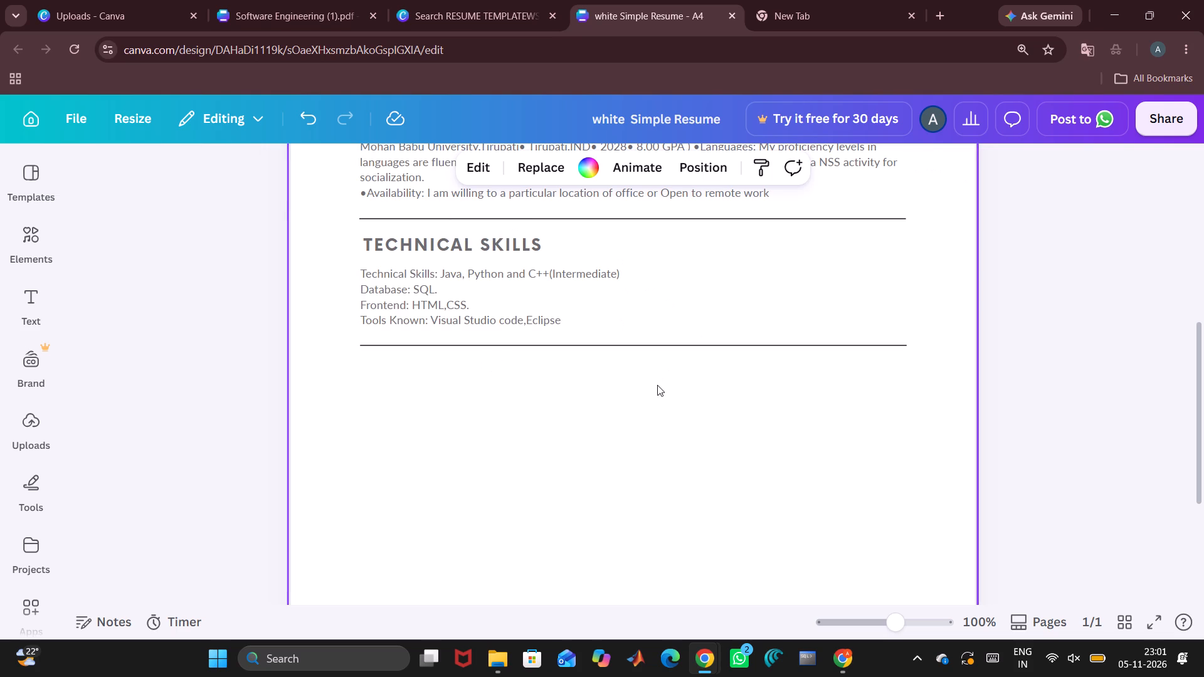
pyautogui.click(525, 318)
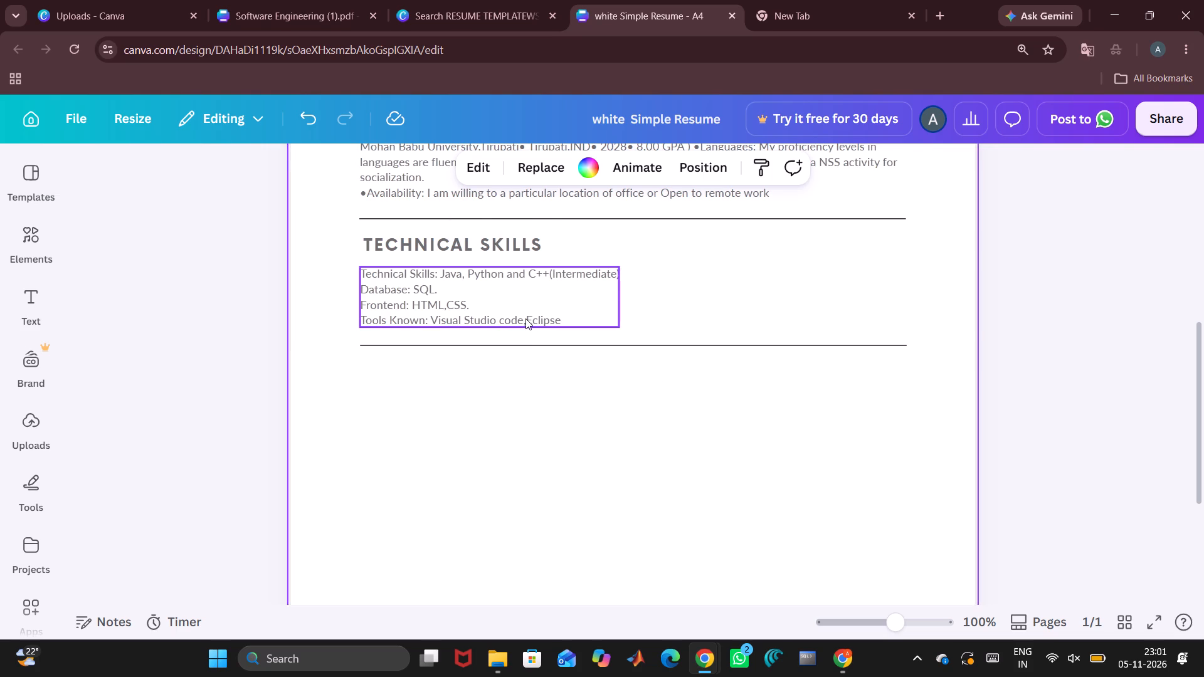
pyautogui.click(527, 319)
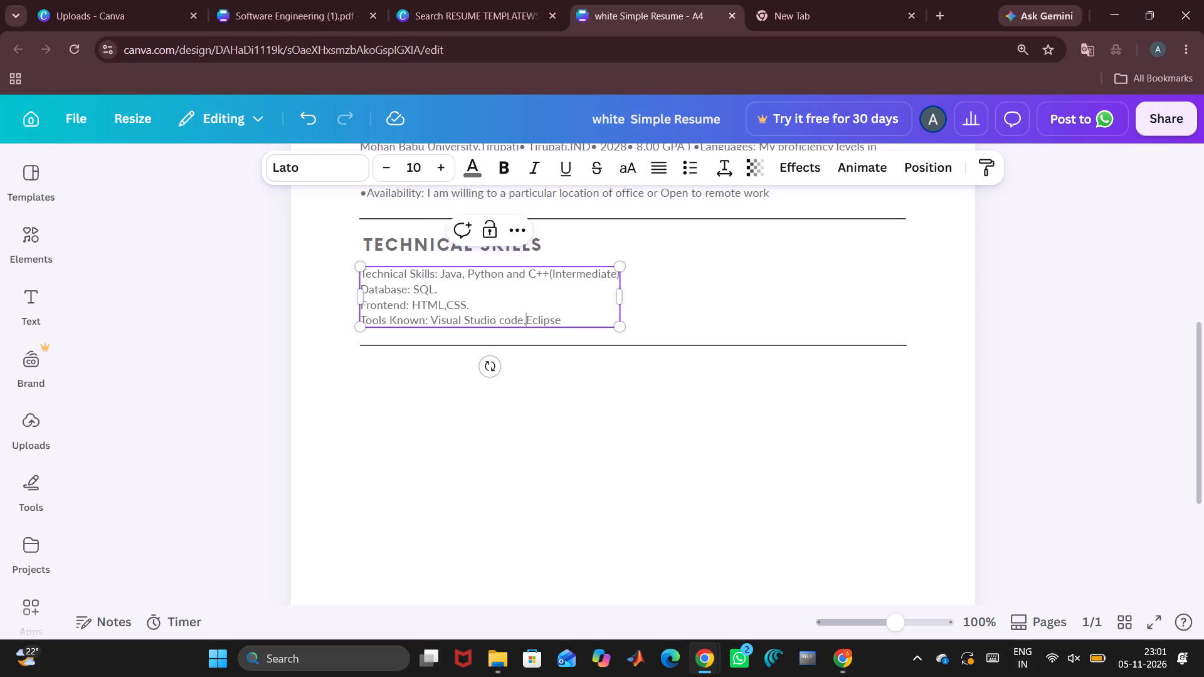
pyautogui.press('space')
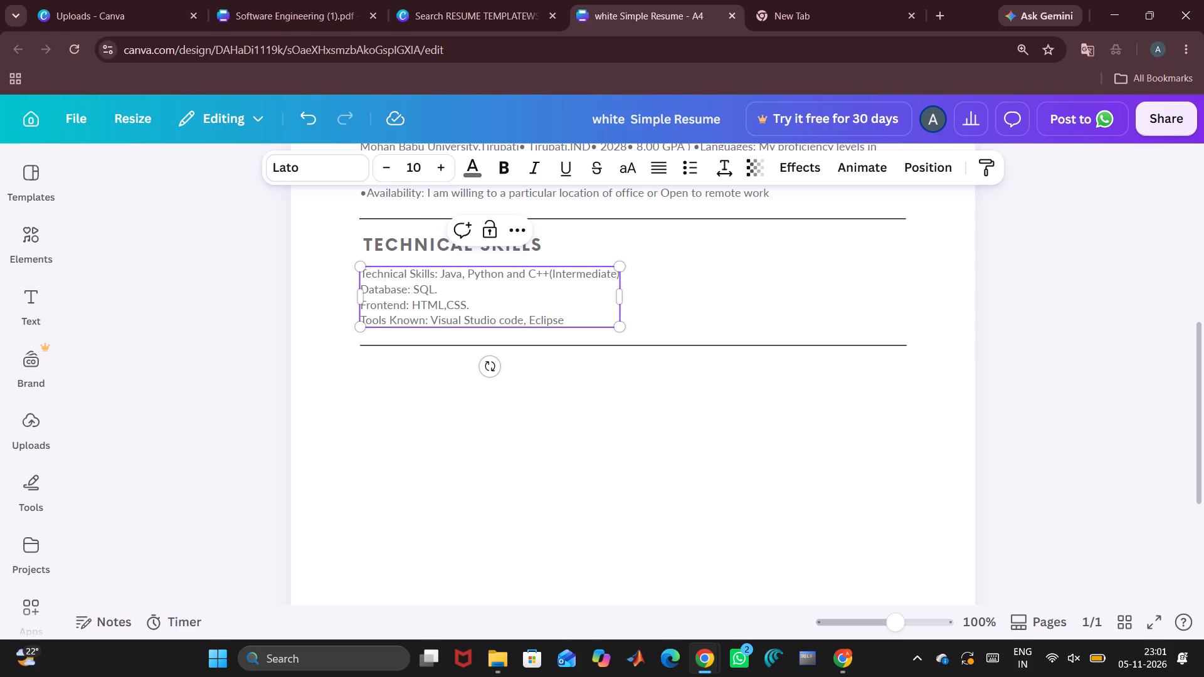
pyautogui.click(447, 308)
pyautogui.press('space')
pyautogui.click(500, 387)
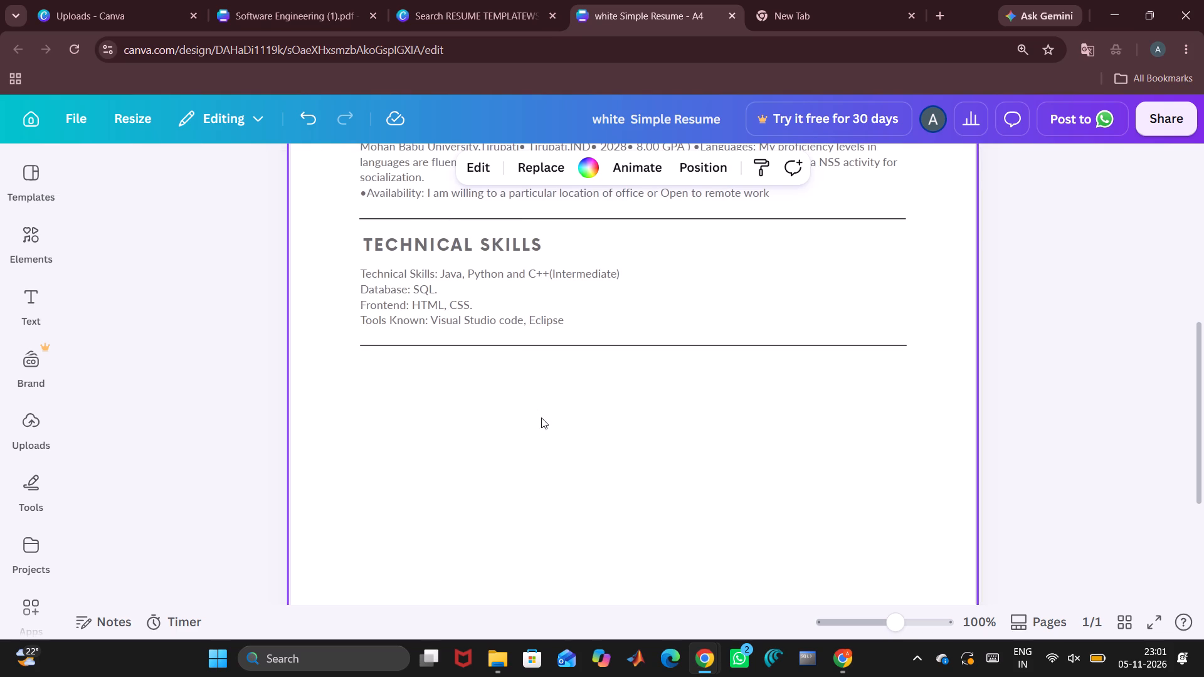
pyautogui.click(541, 417)
pyautogui.click(475, 384)
# Add a text box reading "PROJECT" below the divider line under the technical skills list.
pyautogui.click(28, 304)
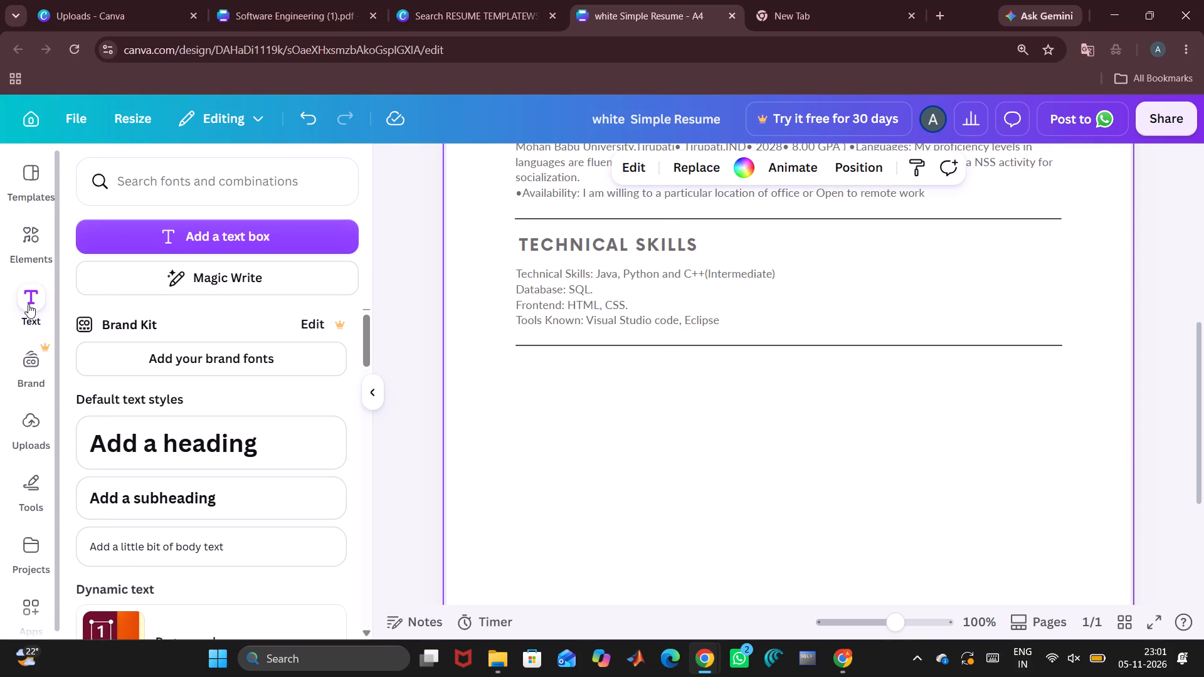
pyautogui.click(247, 238)
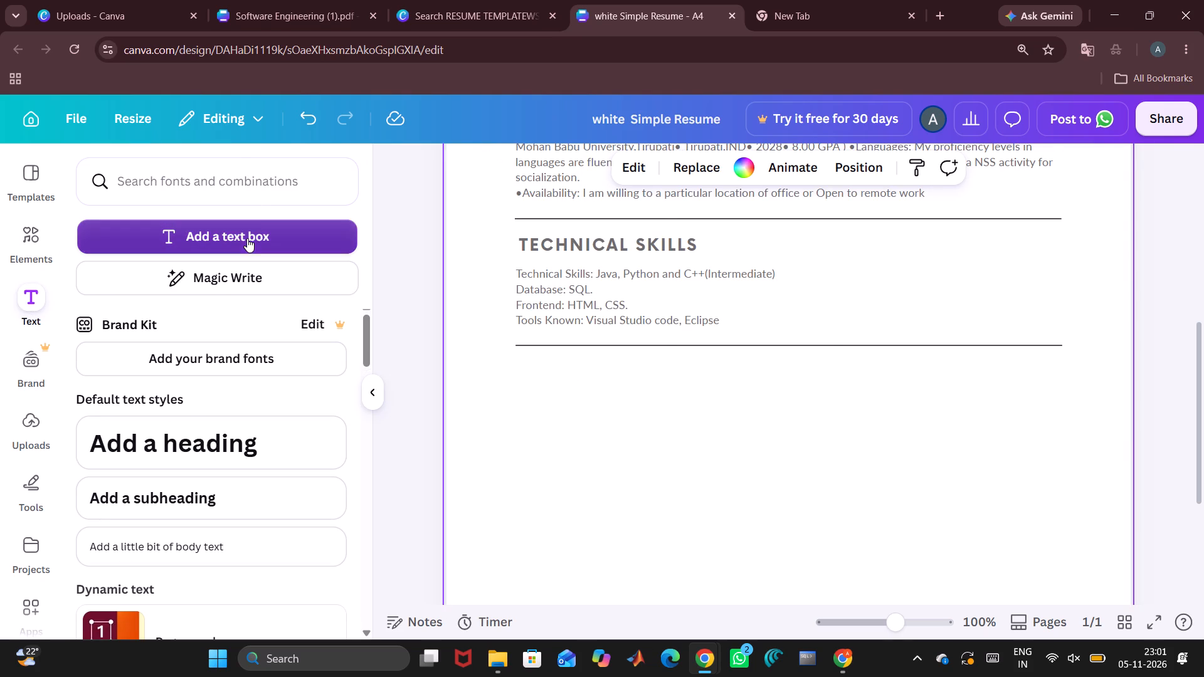
pyautogui.write('Pr')
pyautogui.press('BackSpace')
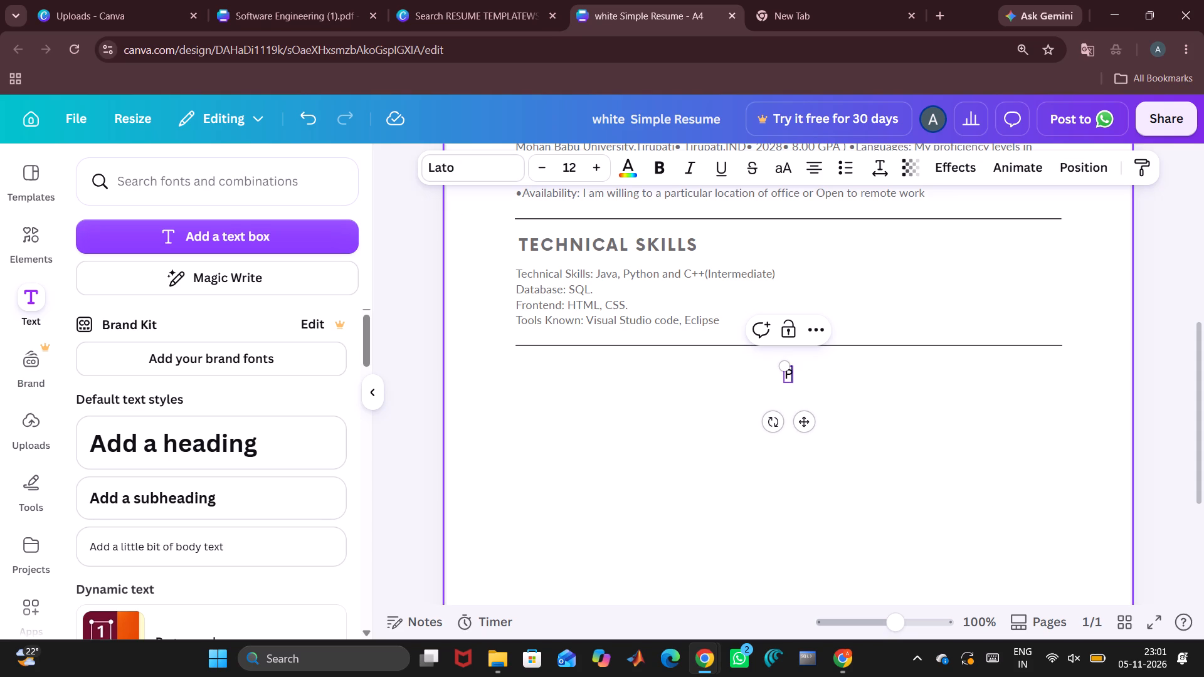
pyautogui.write('RO')
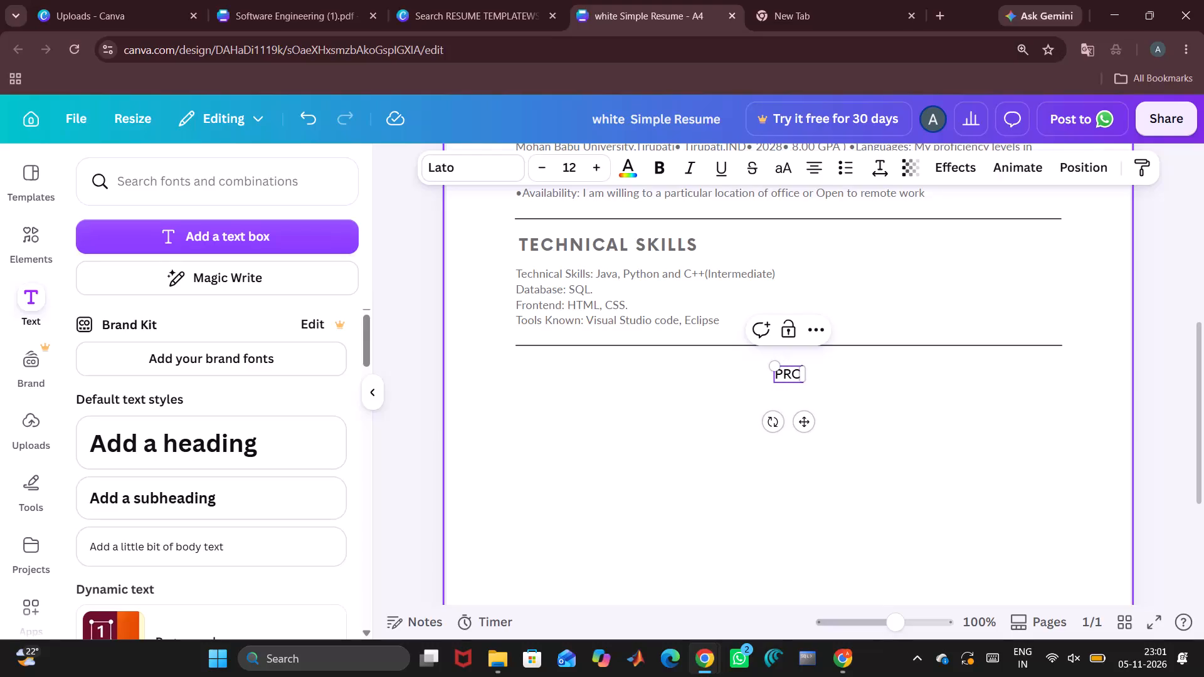
pyautogui.write('JECT')
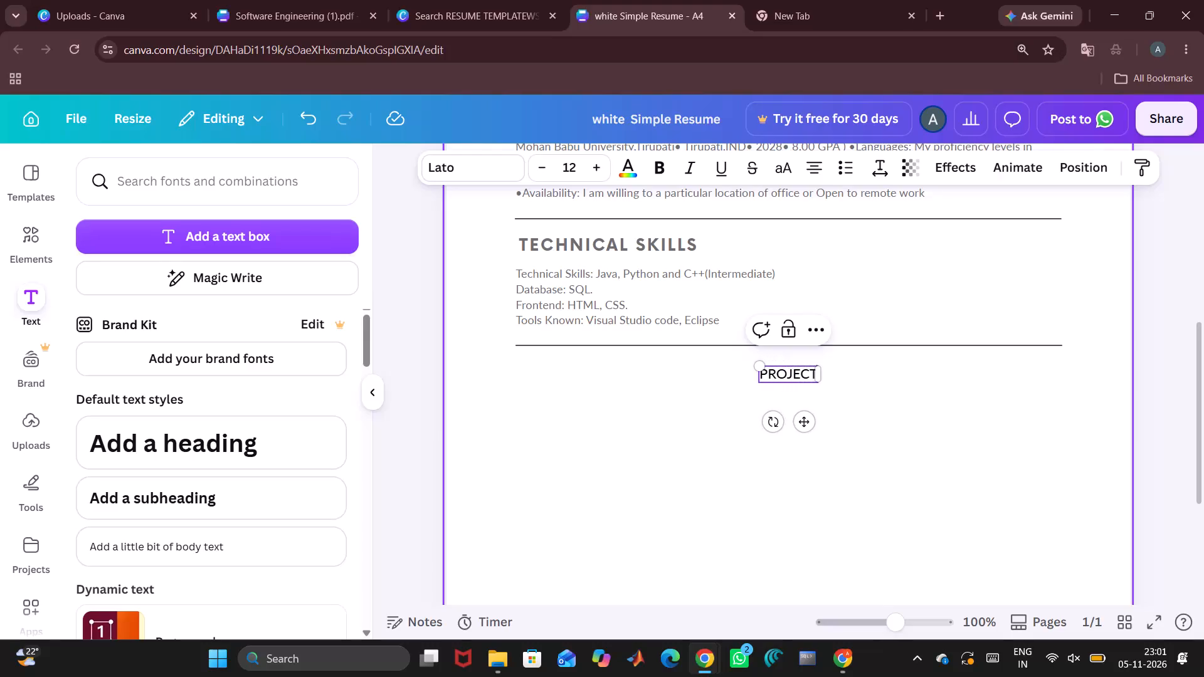
# Set the PROJECT heading in the Now font and make it bold.
pyautogui.click(779, 377)
pyautogui.hotkey('ctrl', 'a')
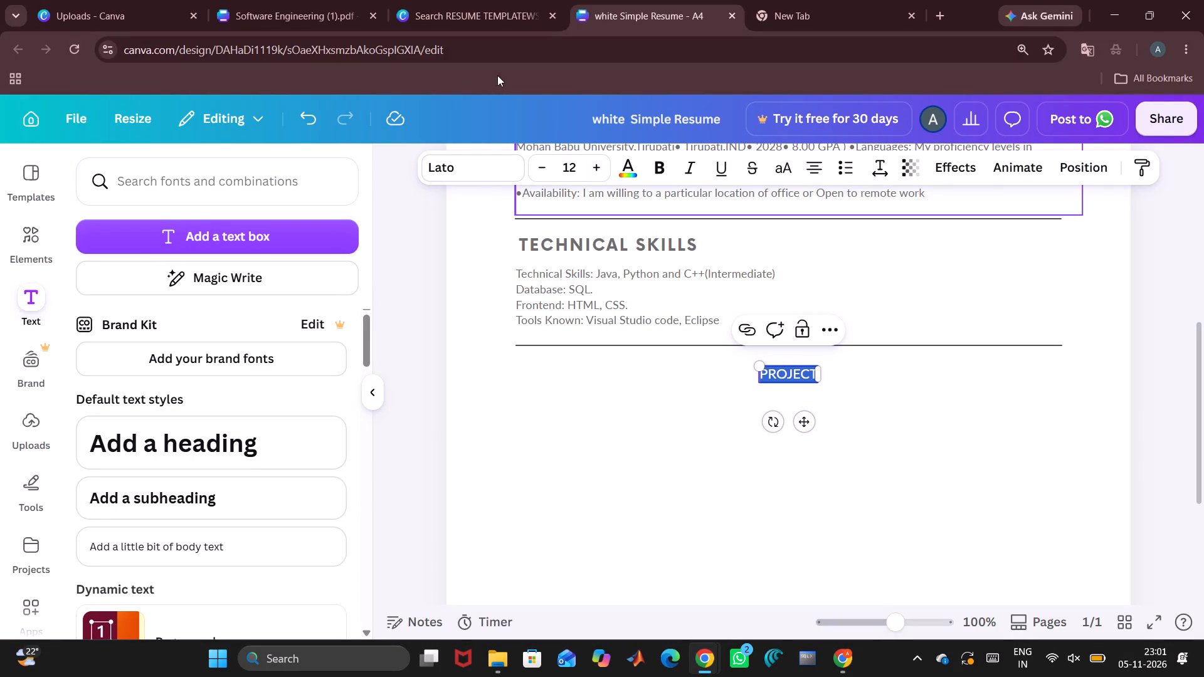
pyautogui.click(511, 174)
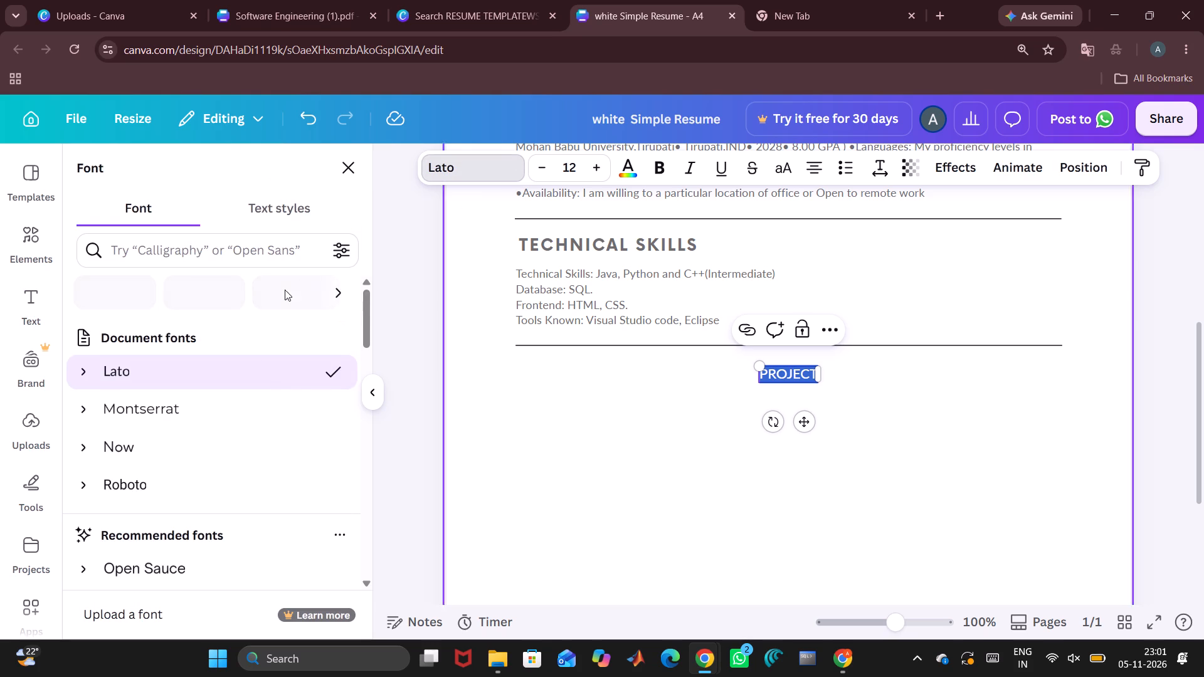
pyautogui.click(126, 439)
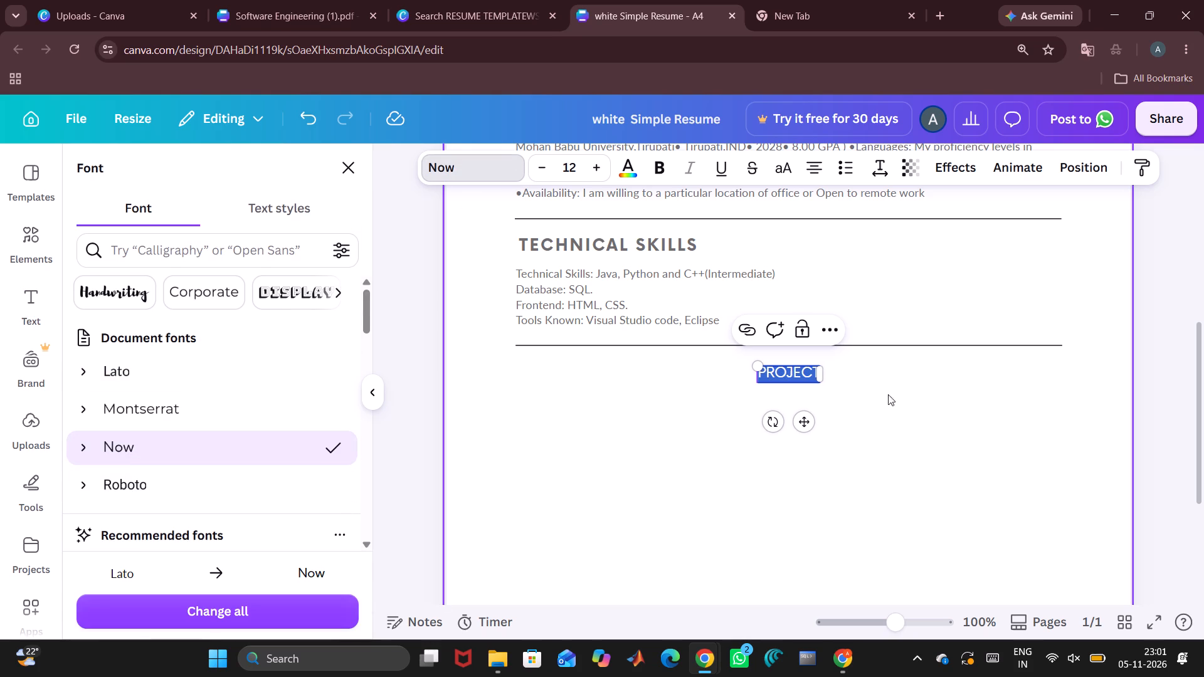
pyautogui.click(909, 406)
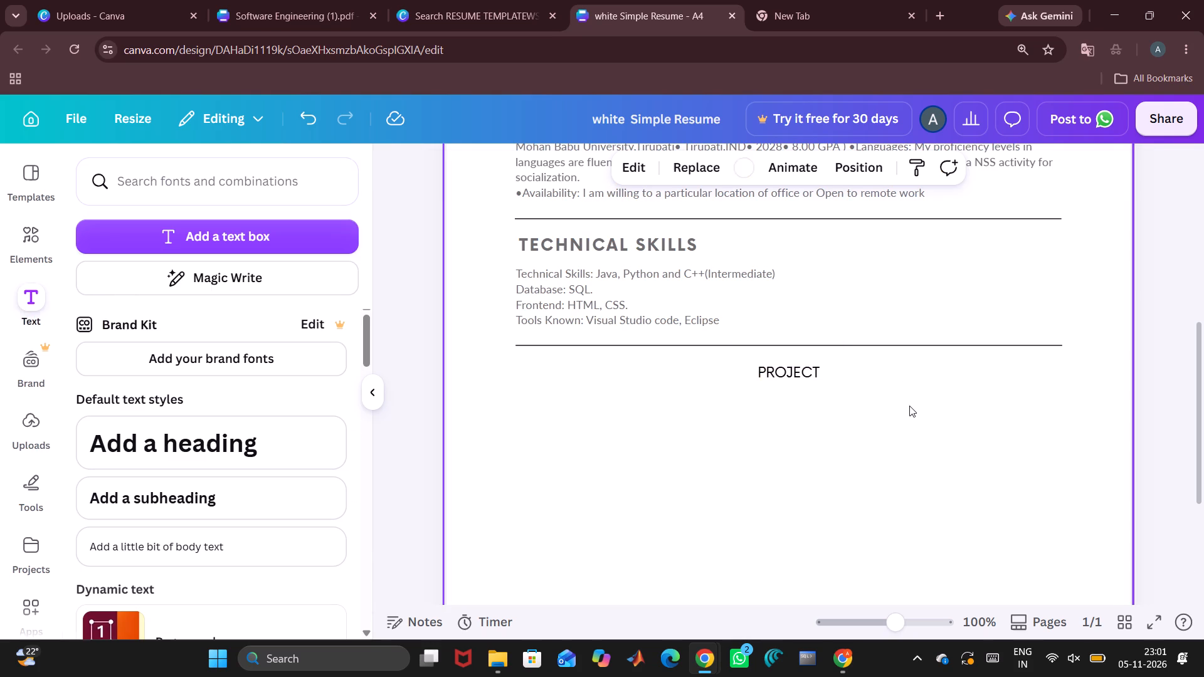
pyautogui.click(773, 375)
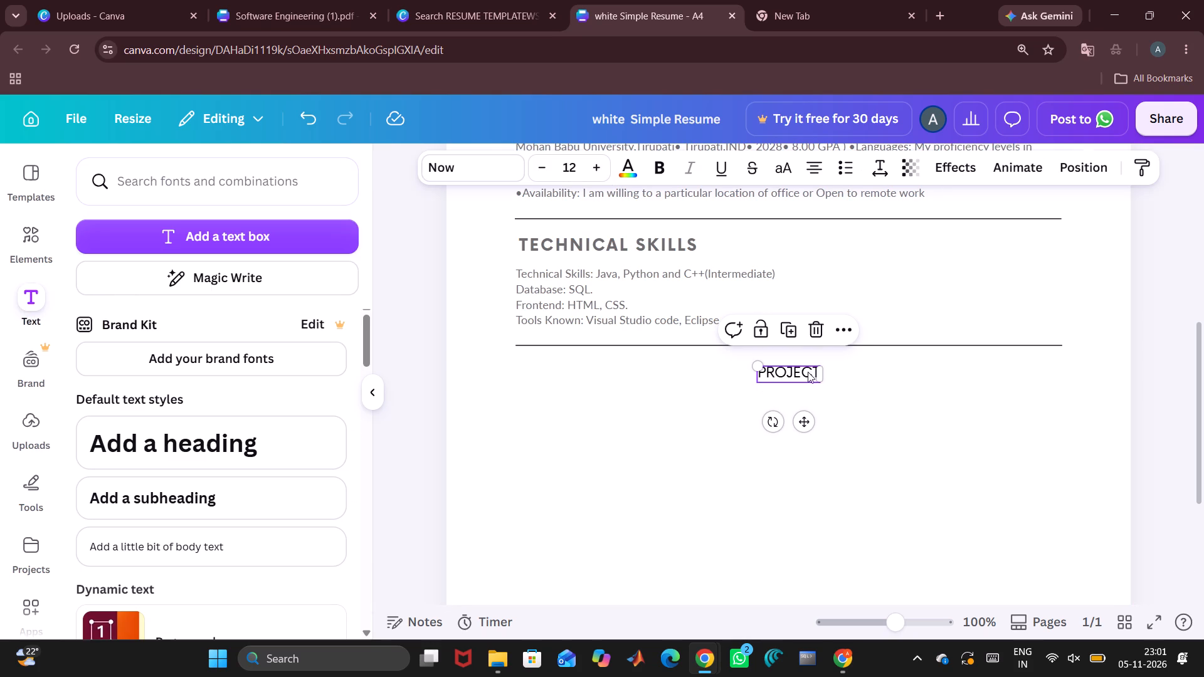
pyautogui.click(666, 169)
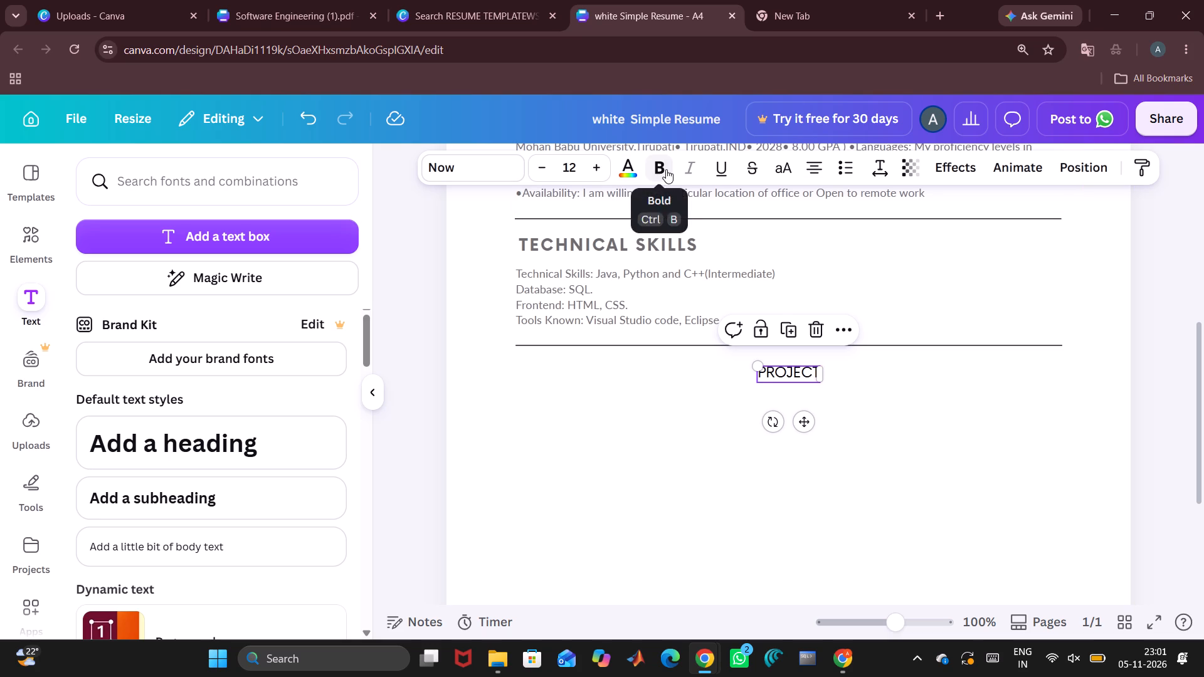
# Change the PROJECT heading's text colour to the grey from the document's text colours.
pyautogui.click(791, 371)
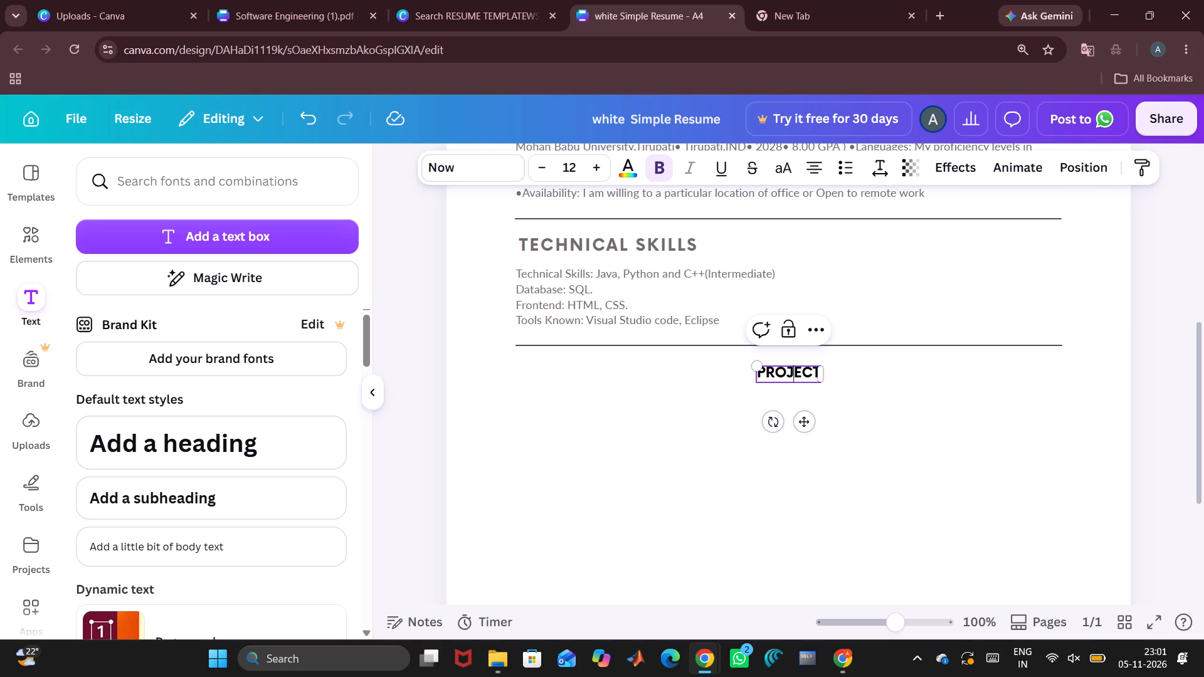
pyautogui.hotkey('ctrl', 'a')
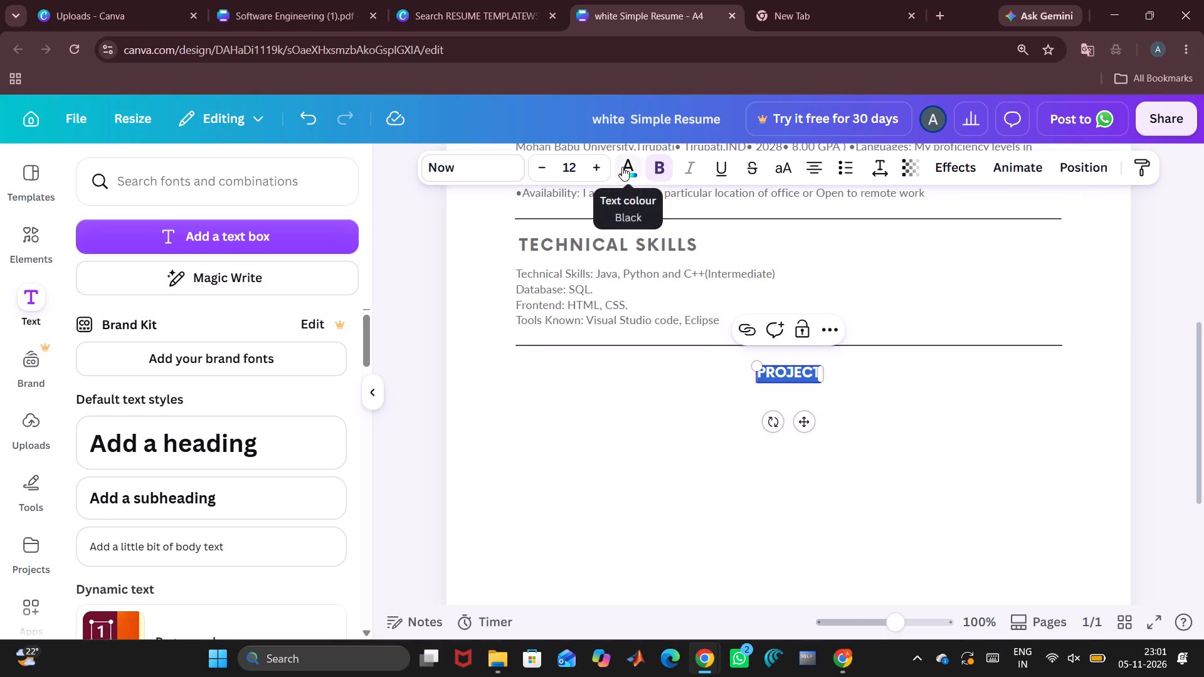
pyautogui.click(622, 167)
pyautogui.click(169, 289)
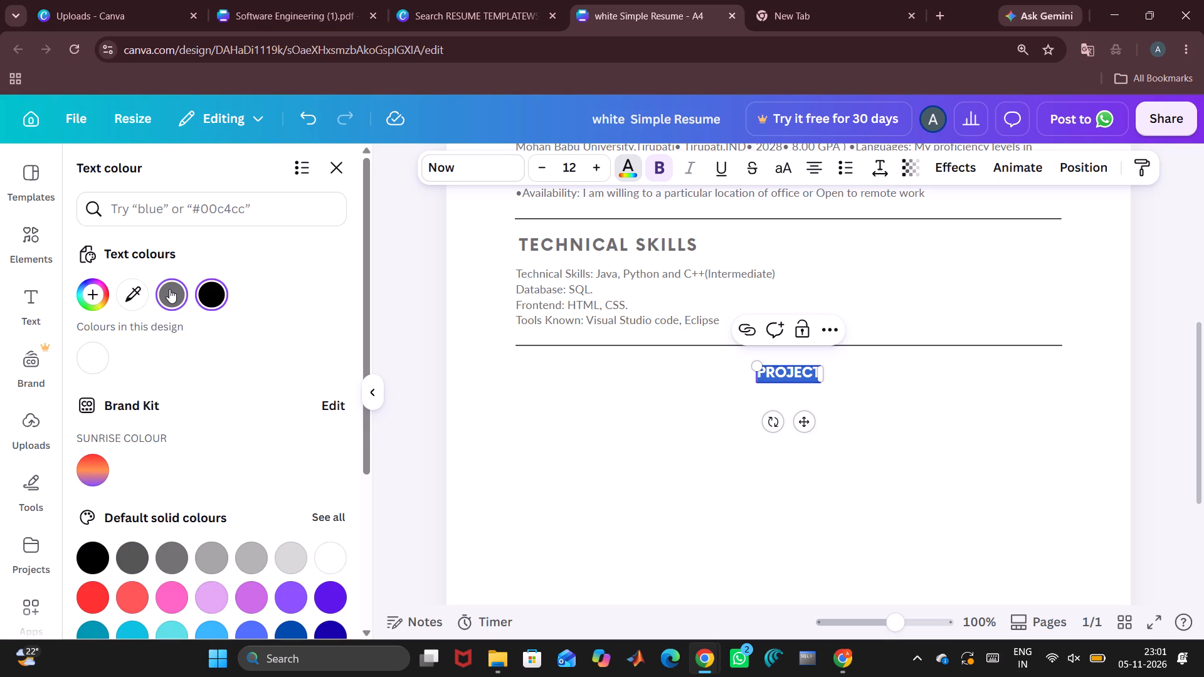
pyautogui.click(697, 485)
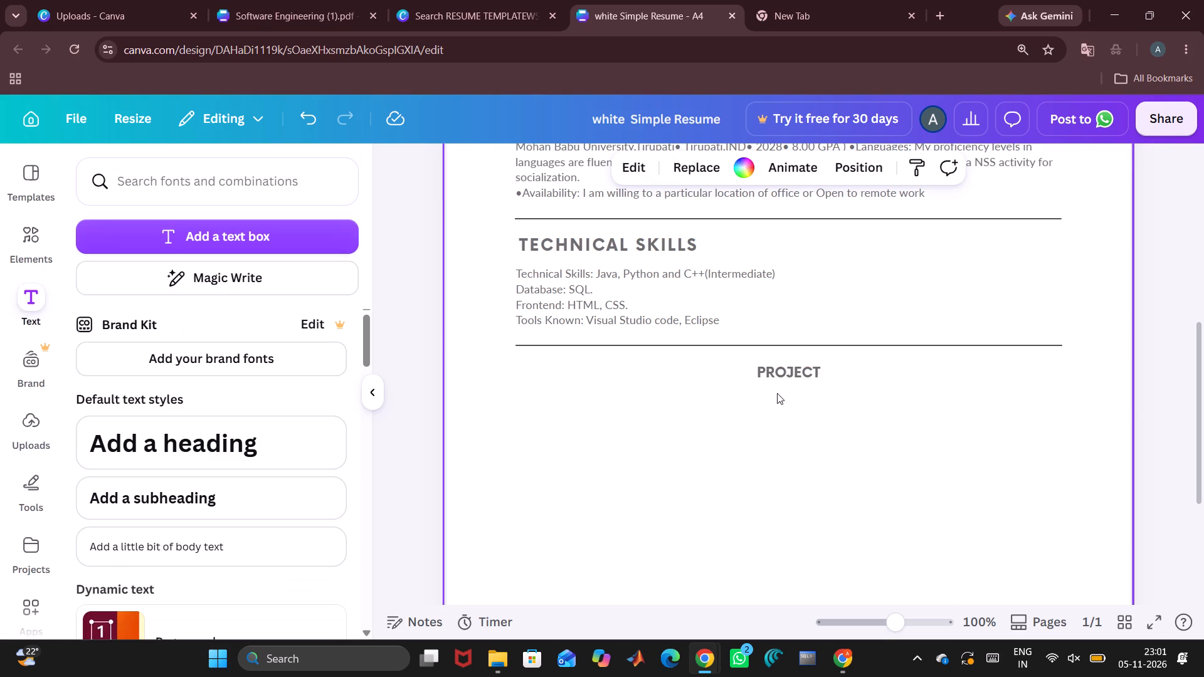
# Set the PROJECT heading's letter spacing to 110.
pyautogui.click(779, 374)
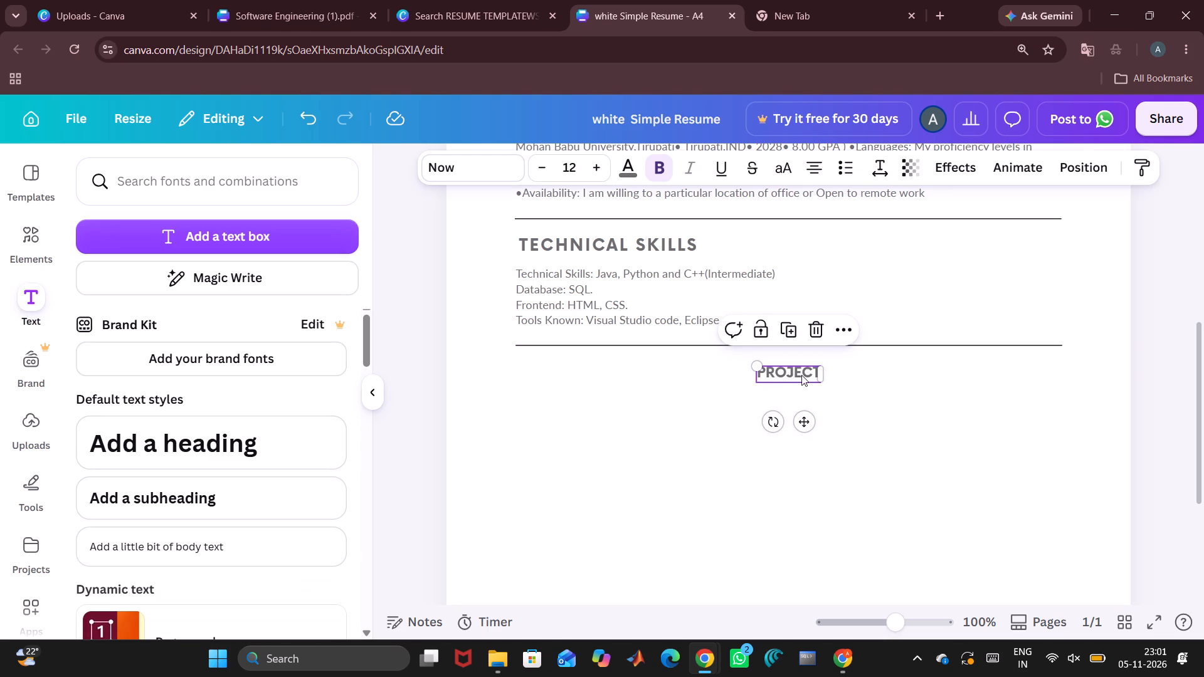
pyautogui.click(876, 176)
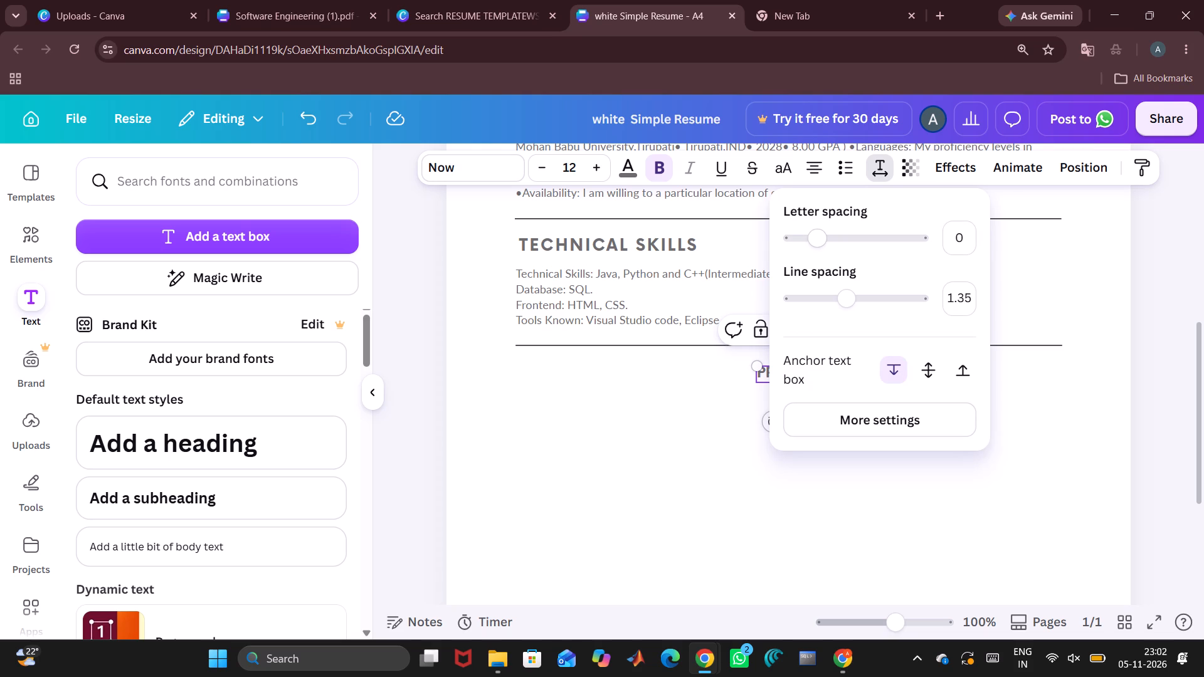
pyautogui.click(958, 239)
pyautogui.write('110')
pyautogui.press('Return')
pyautogui.click(648, 443)
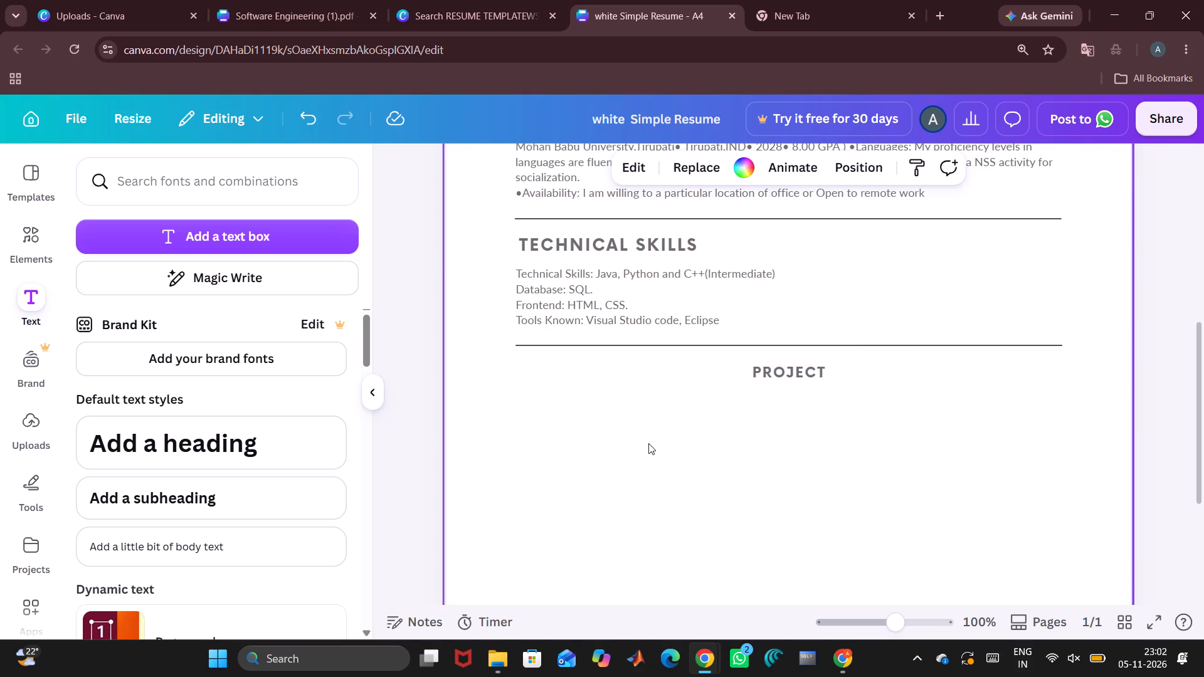
# Change the PROJECT heading's text to PROJECTS.
pyautogui.click(789, 364)
pyautogui.click(784, 369)
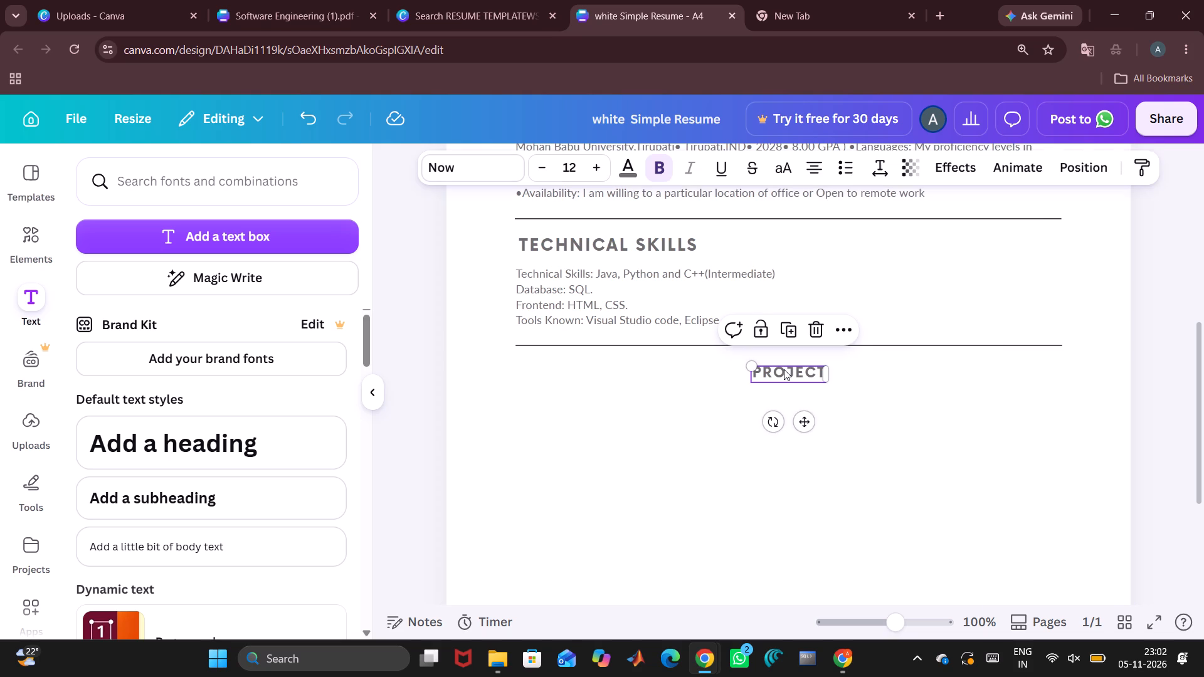
pyautogui.click(798, 370)
pyautogui.press('Right')
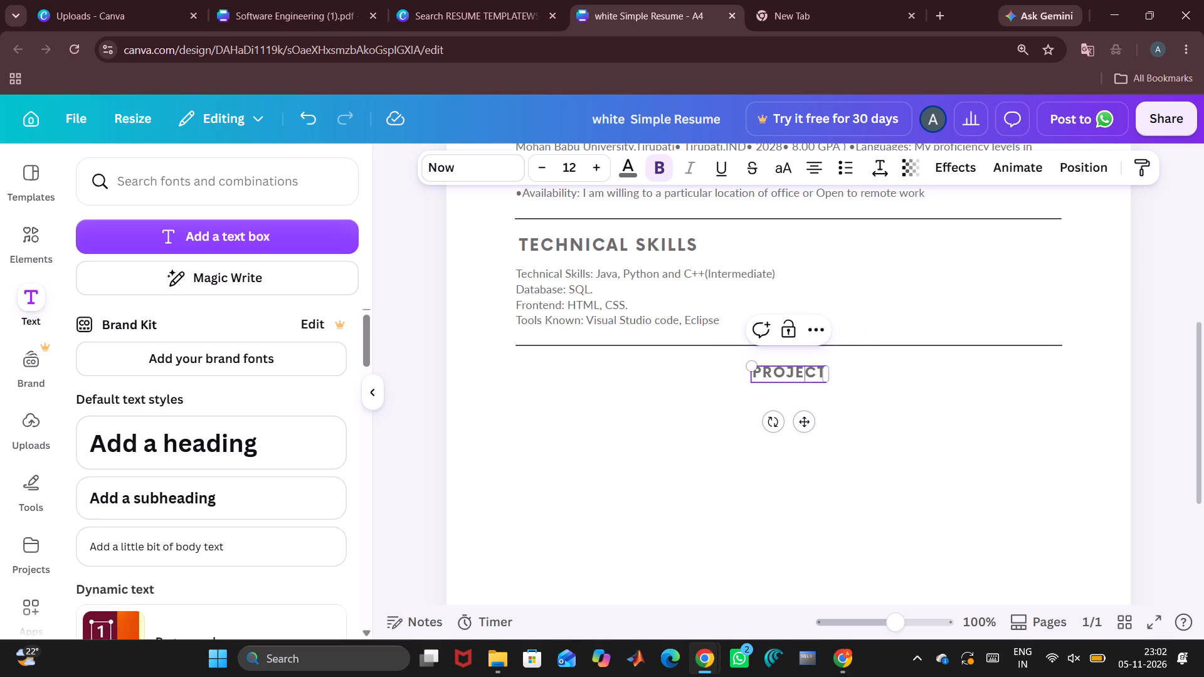
pyautogui.press('Right')
pyautogui.press('Right')
pyautogui.press('space')
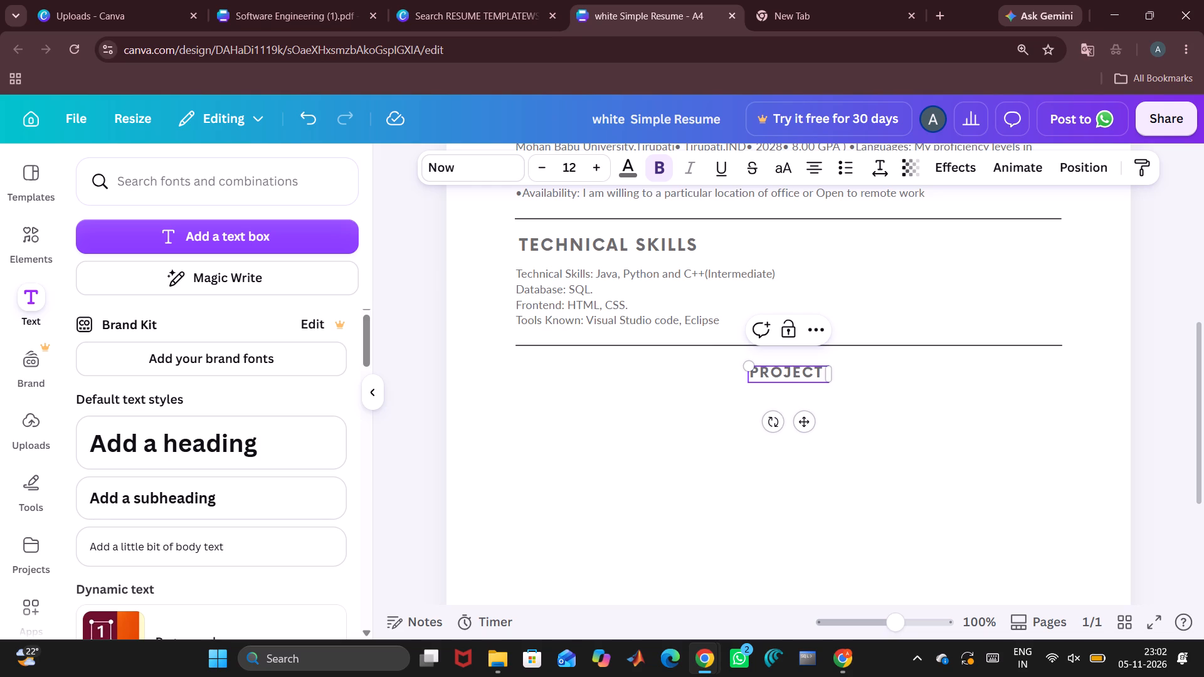
pyautogui.press('BackSpace')
pyautogui.press('s')
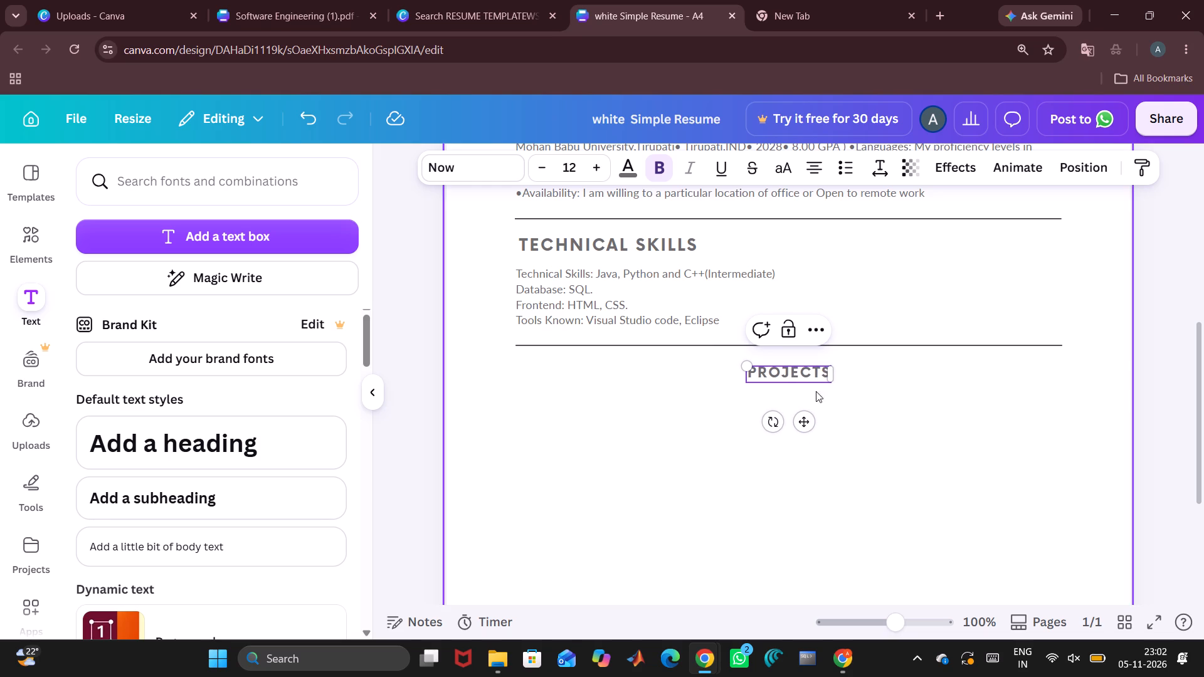
pyautogui.click(855, 407)
# Move the PROJECTS heading to the page's left text margin, below the divider line under the technical skills list.
pyautogui.click(797, 365)
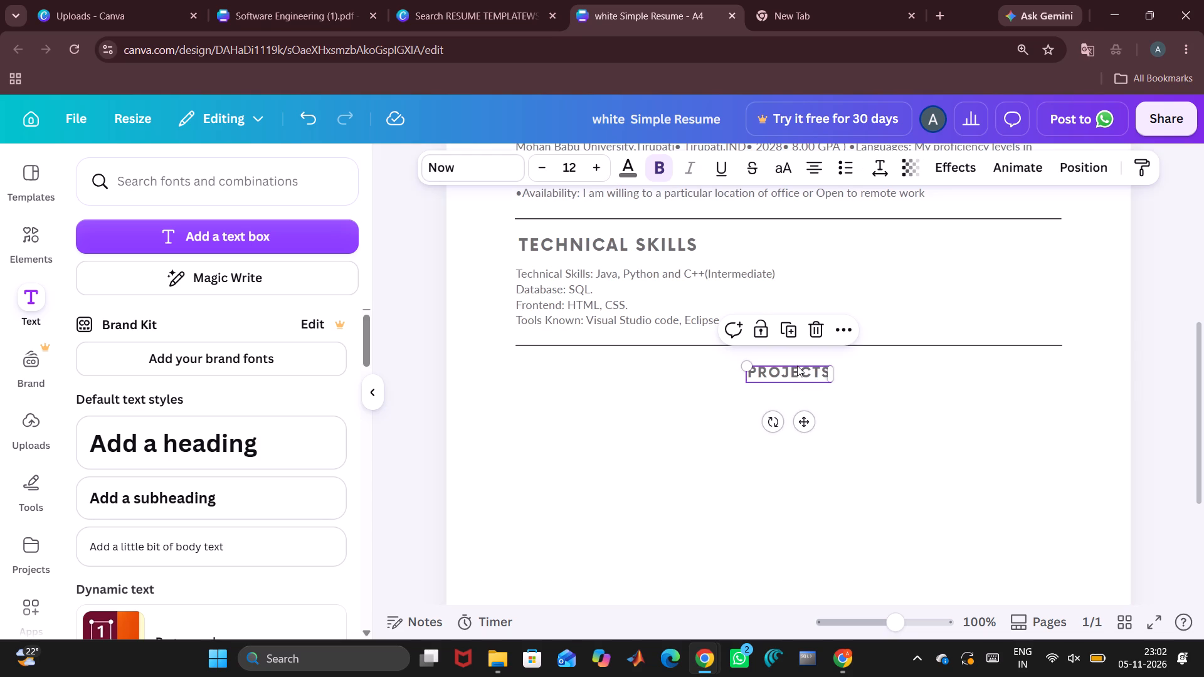
pyautogui.moveTo(806, 425); pyautogui.dragTo(573, 416)
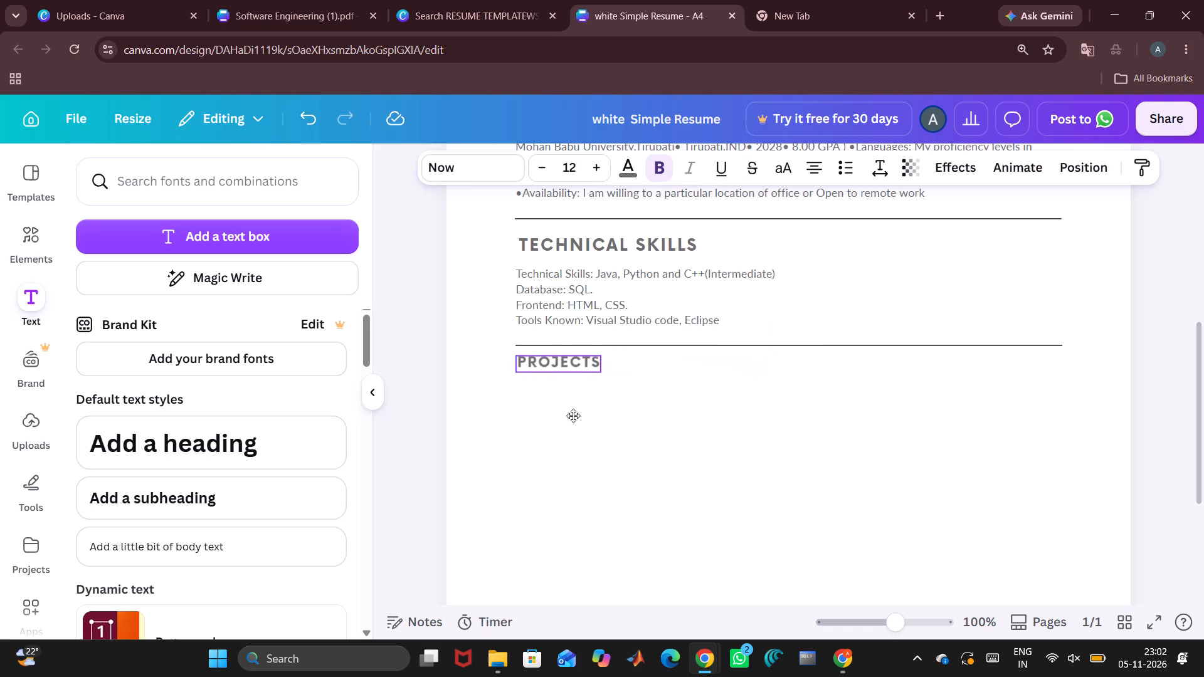
pyautogui.moveTo(573, 416); pyautogui.dragTo(581, 426)
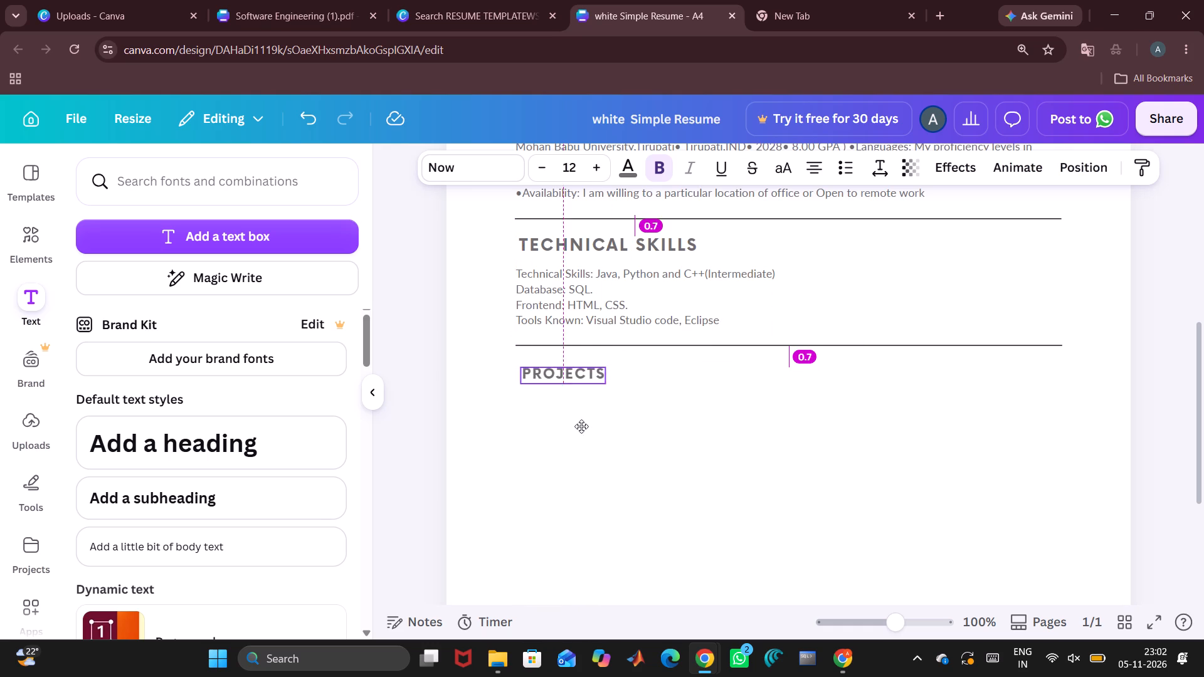
pyautogui.moveTo(581, 426); pyautogui.dragTo(581, 426)
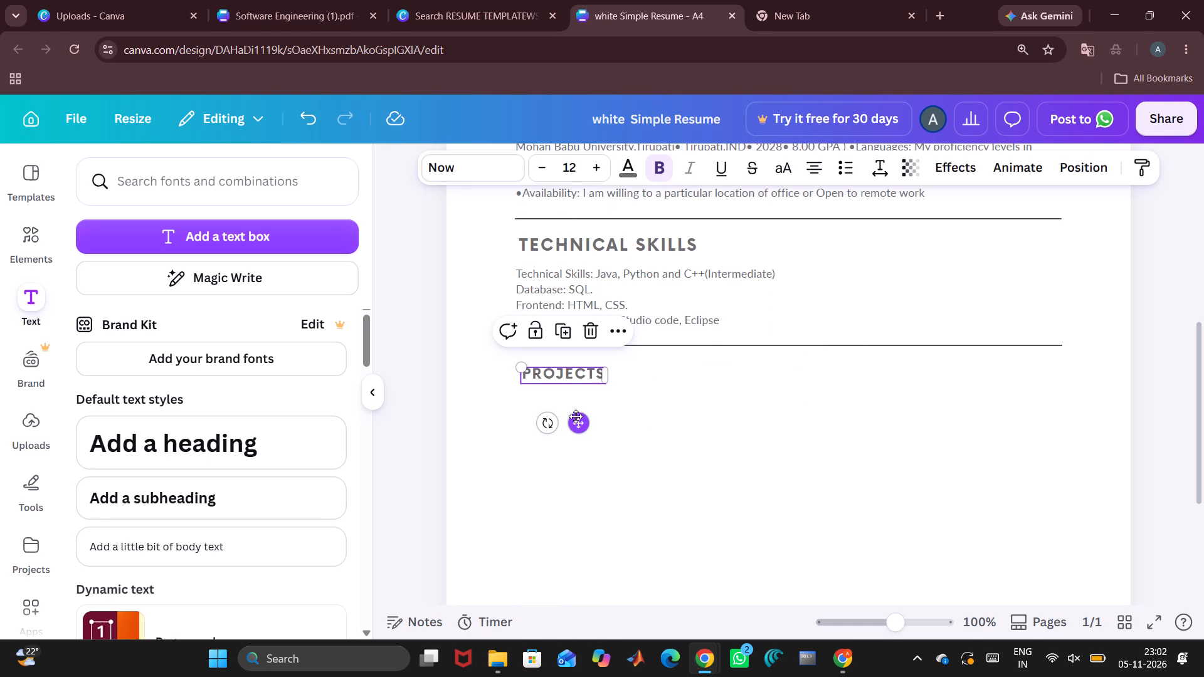
pyautogui.moveTo(576, 424); pyautogui.dragTo(571, 424)
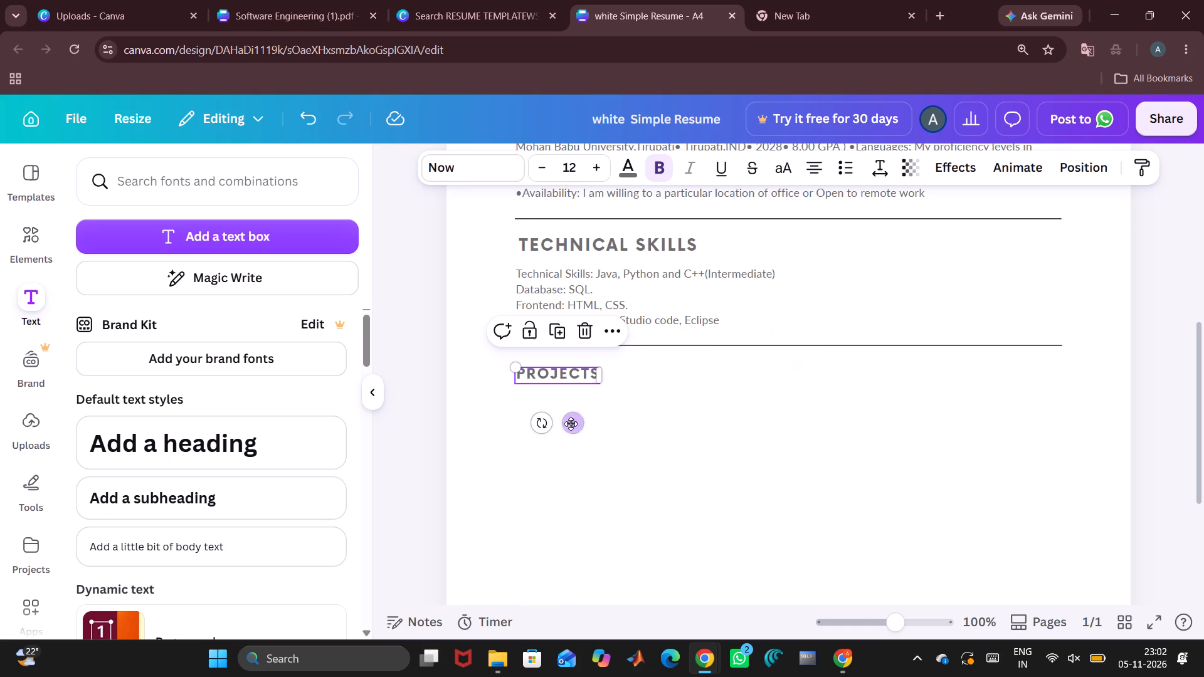
pyautogui.doubleClick(571, 424)
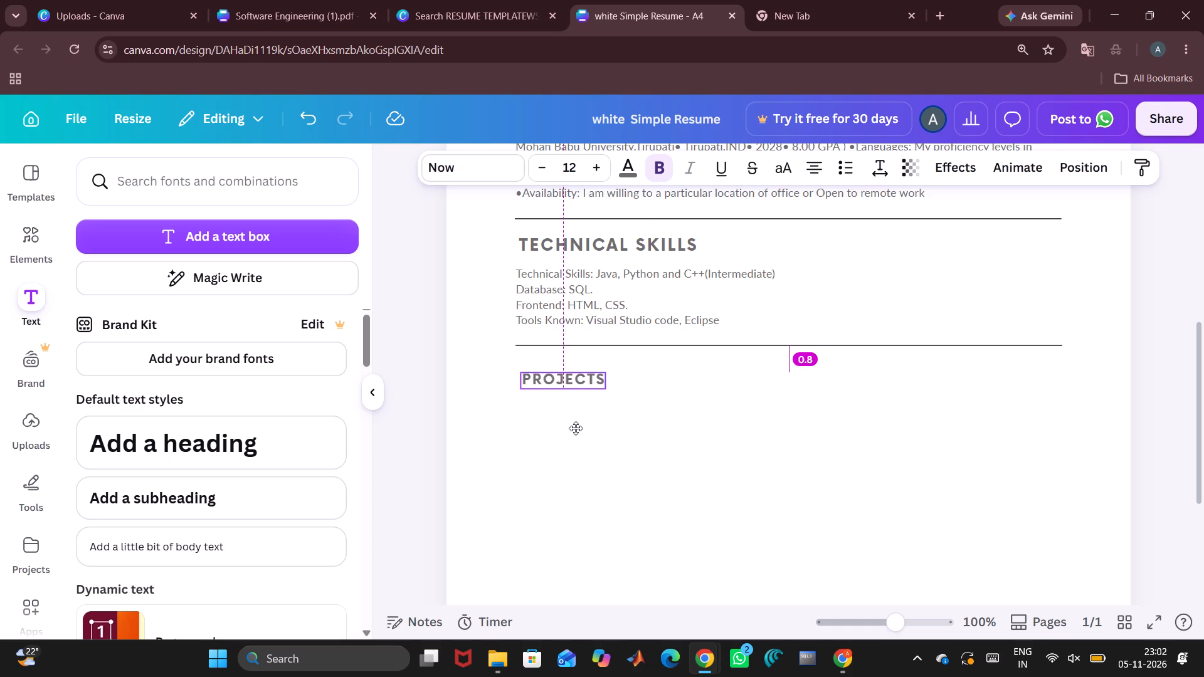
# Set the PROJECTS heading's font size to 14 to match the TECHNICAL SKILLS heading.
pyautogui.click(576, 241)
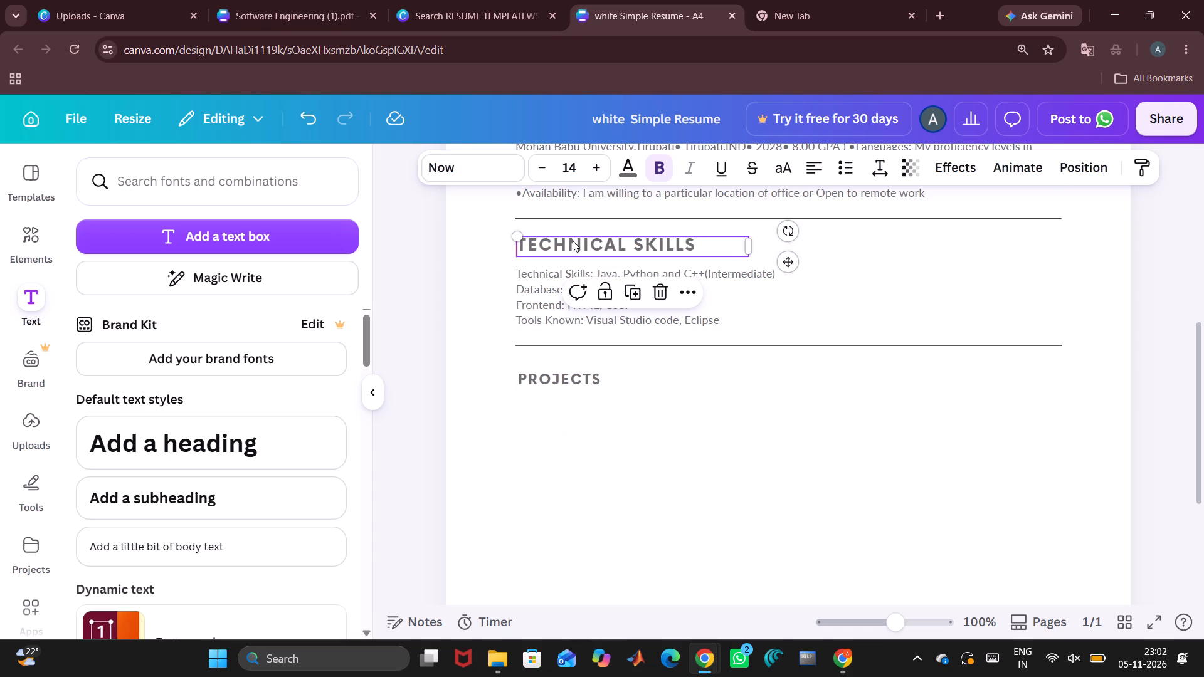
pyautogui.click(569, 377)
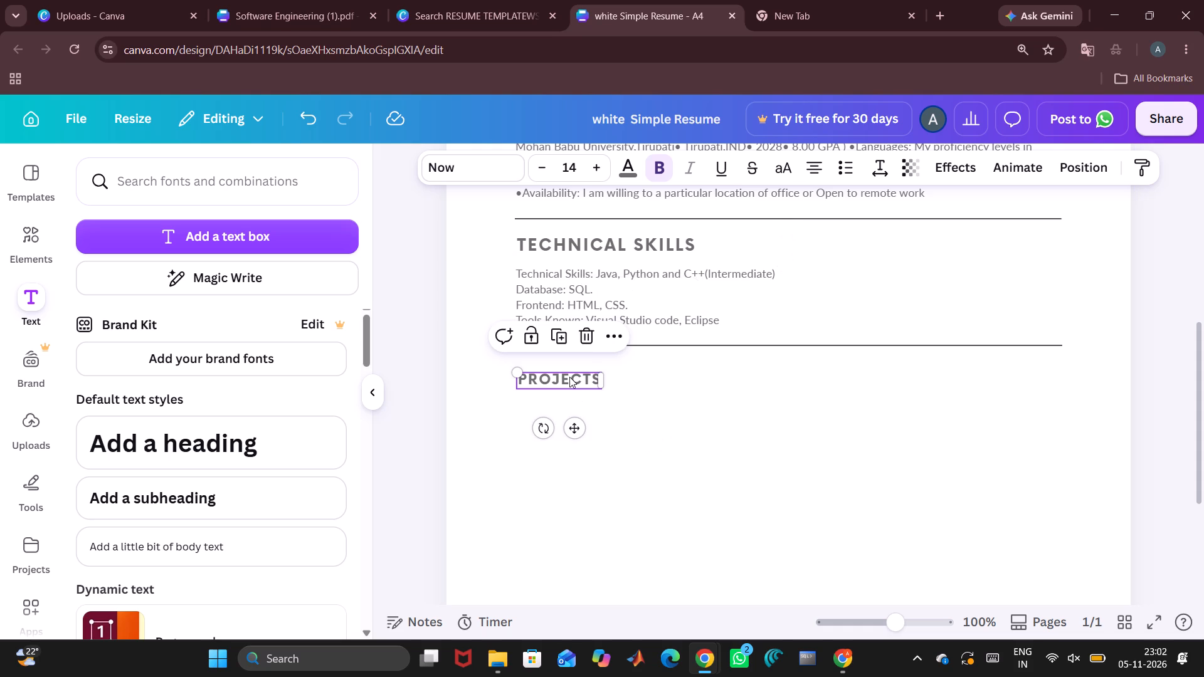
pyautogui.click(579, 252)
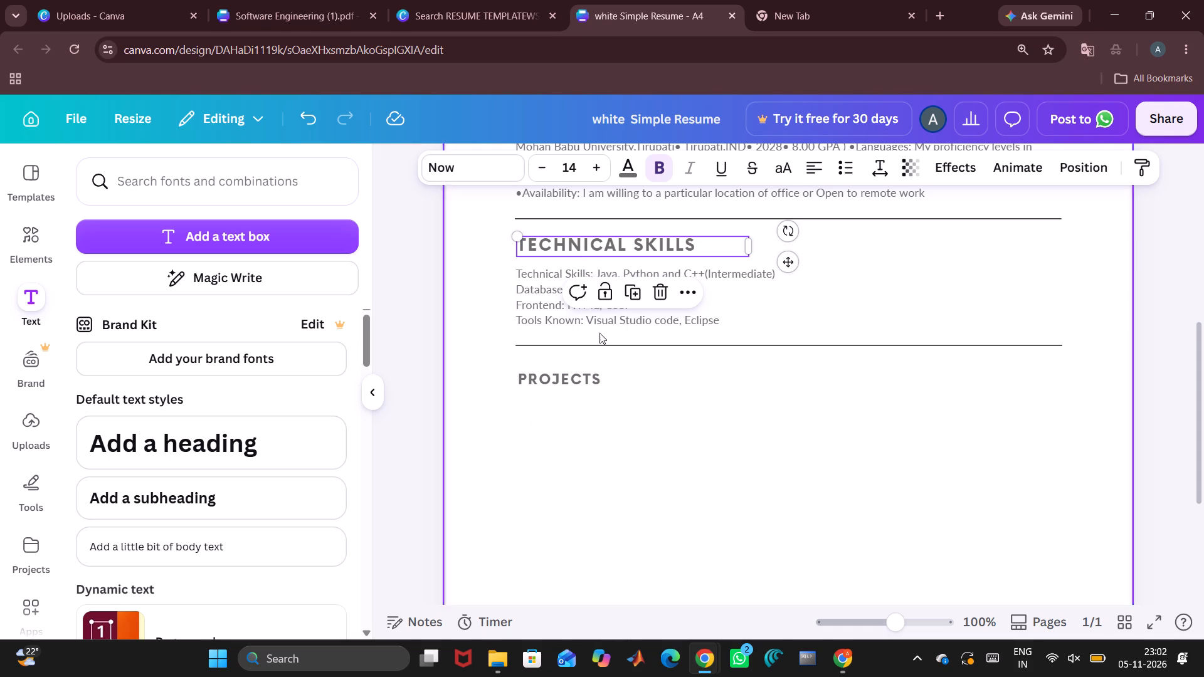
pyautogui.click(582, 379)
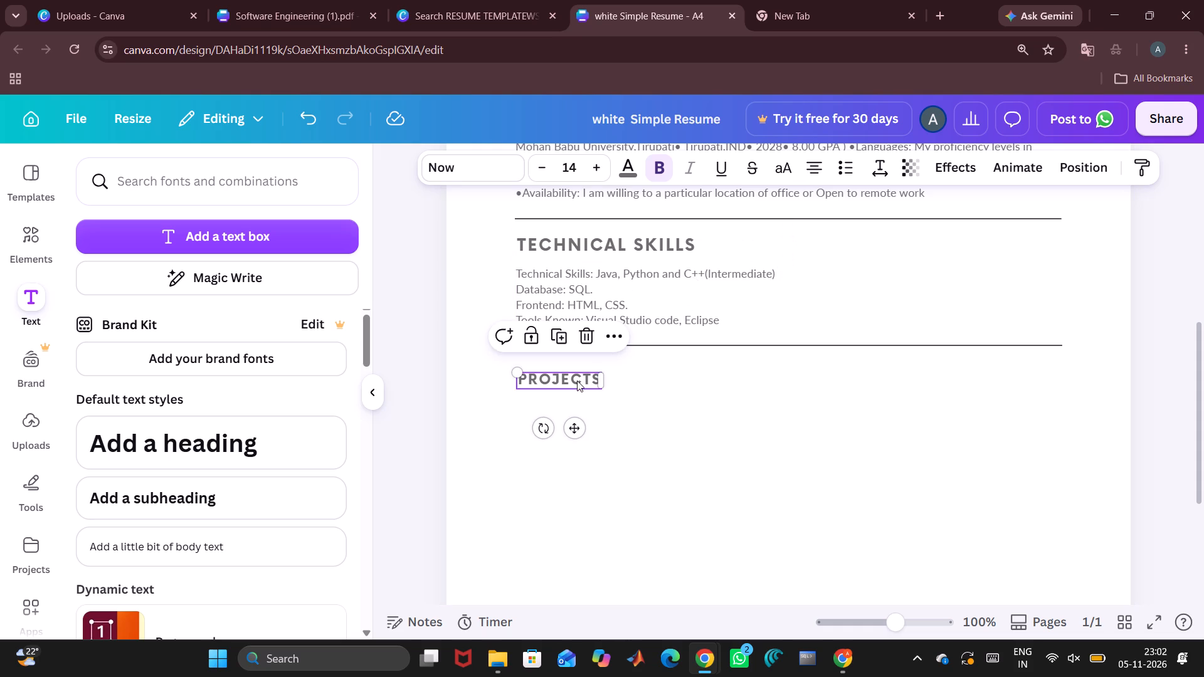
pyautogui.doubleClick(577, 380)
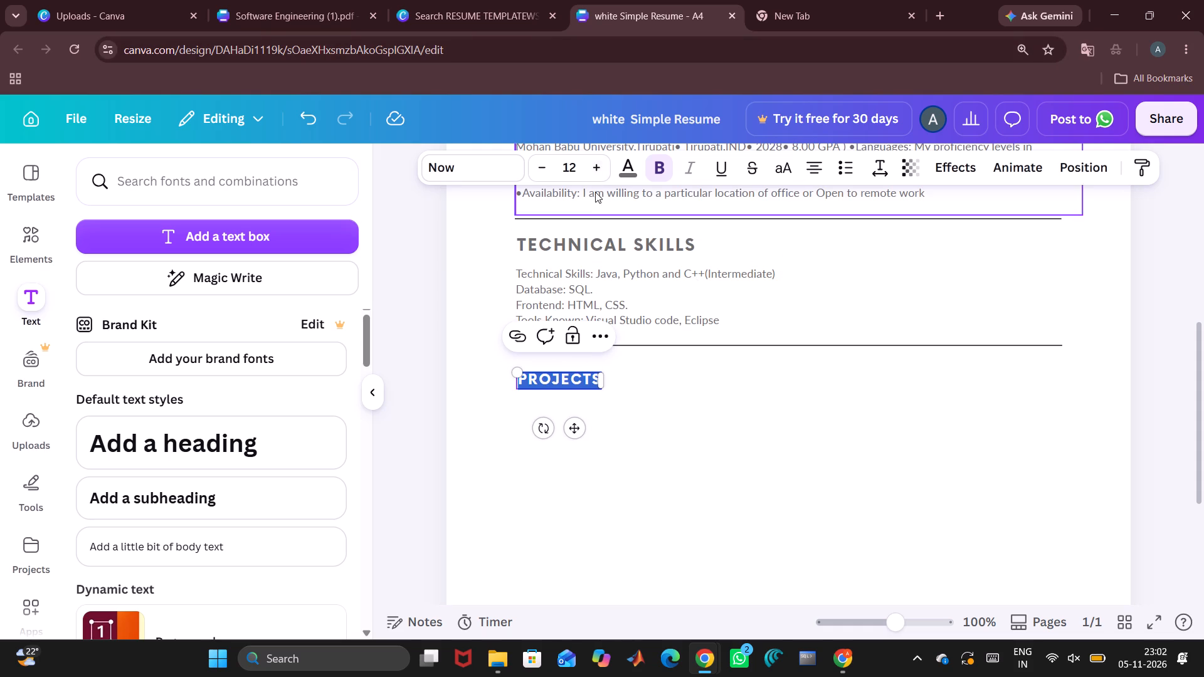
pyautogui.click(597, 157)
pyautogui.click(597, 157)
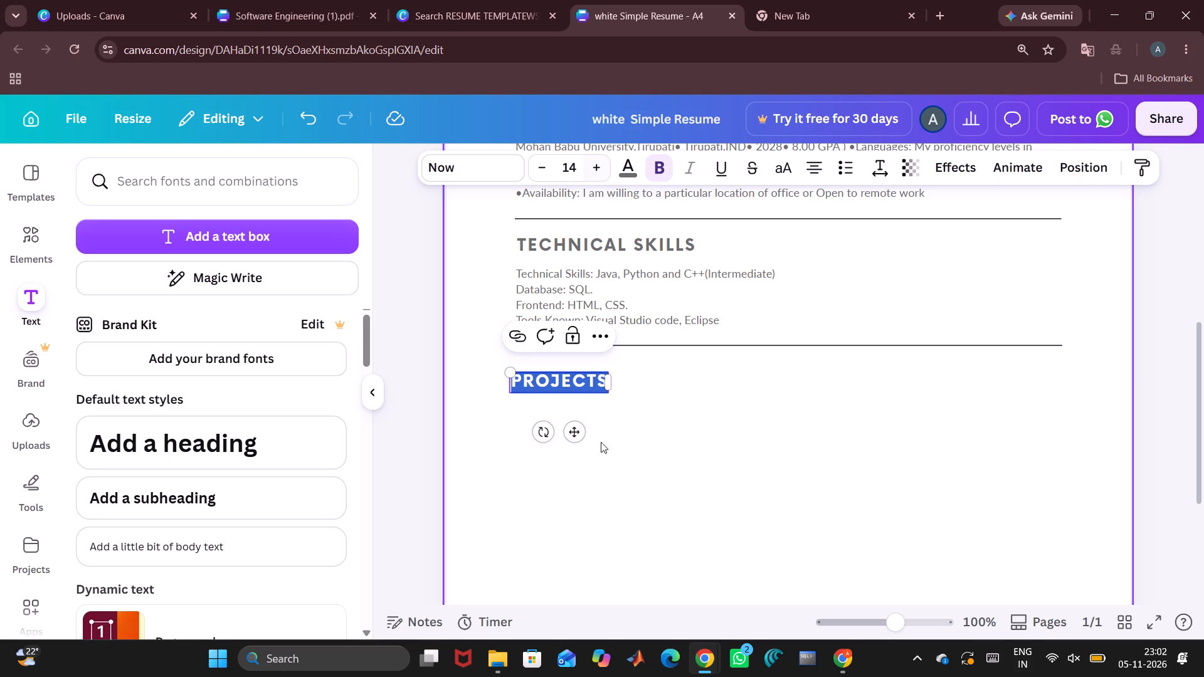
# Reposition the enlarged PROJECTS heading just below the divider, approximately left-aligned with the TECHNICAL SKILLS heading.
pyautogui.moveTo(574, 434); pyautogui.dragTo(580, 429)
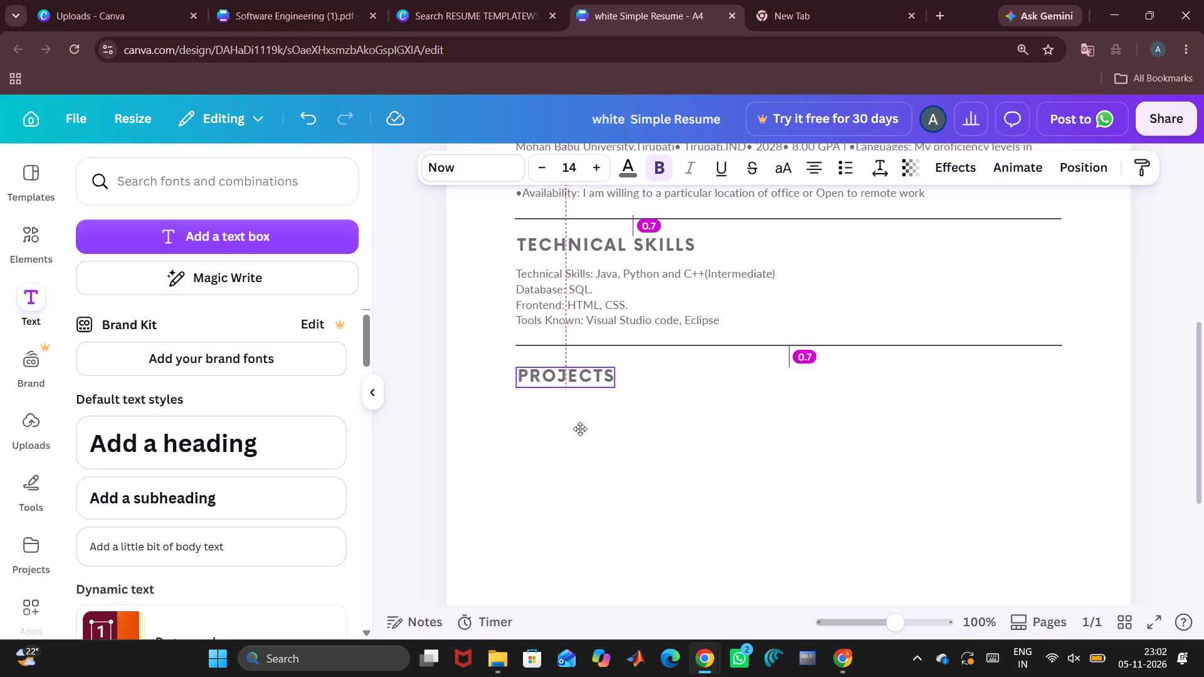
pyautogui.moveTo(580, 429); pyautogui.dragTo(583, 426)
pyautogui.click(648, 461)
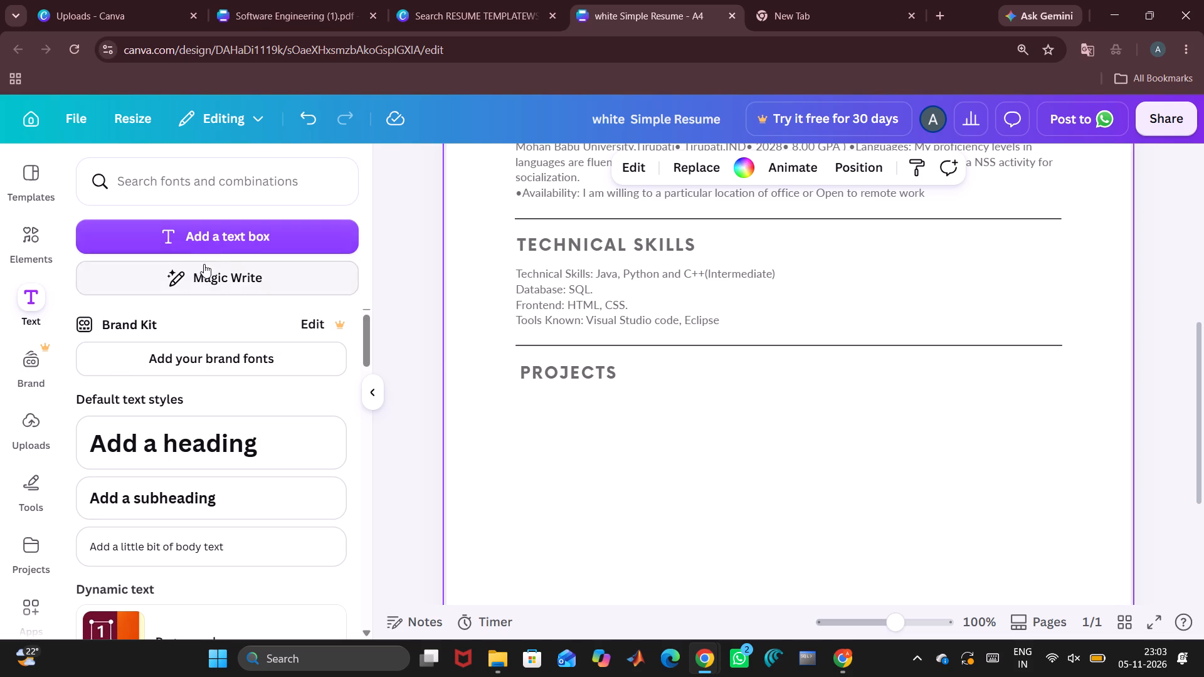
# Add a new body text box to the resume's projects section.
pyautogui.click(198, 236)
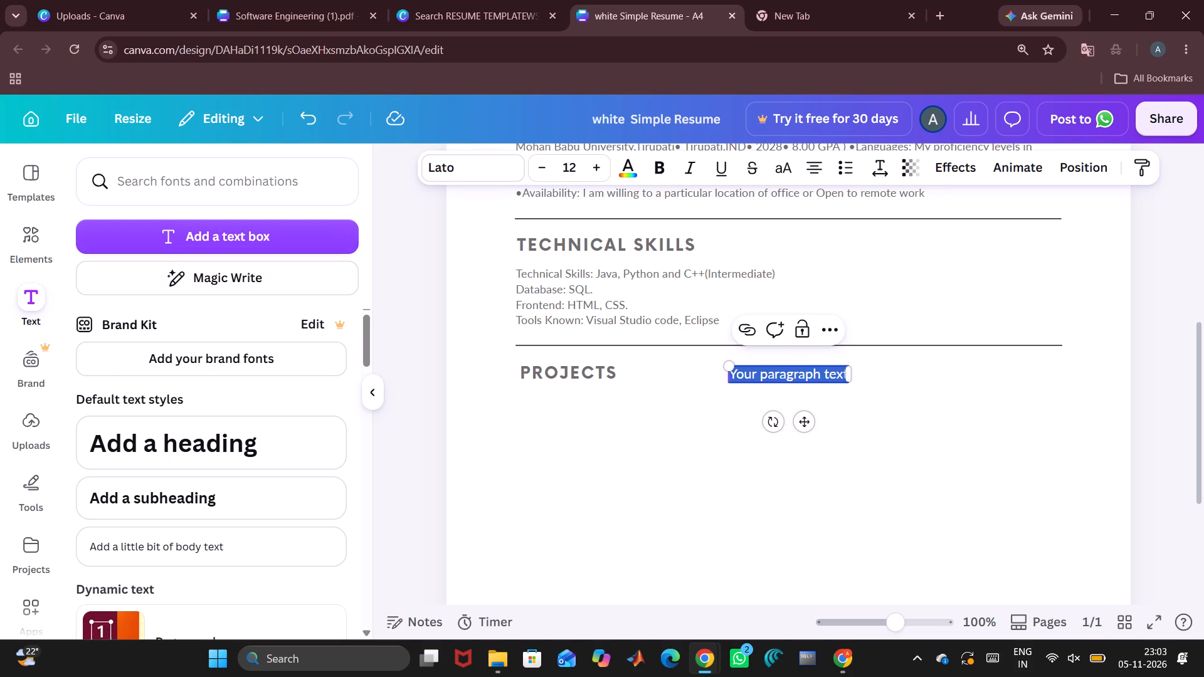
# Switch to the blank new browser tab and make its Google search box ready for a query.
pyautogui.click(821, 5)
pyautogui.click(395, 292)
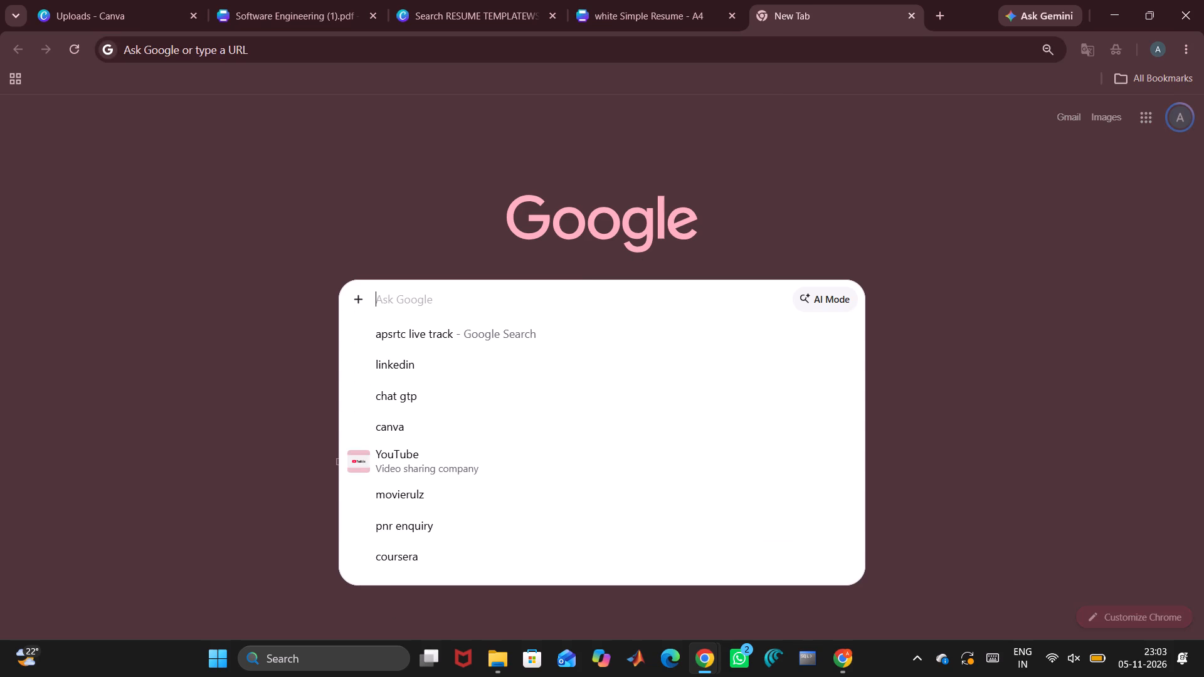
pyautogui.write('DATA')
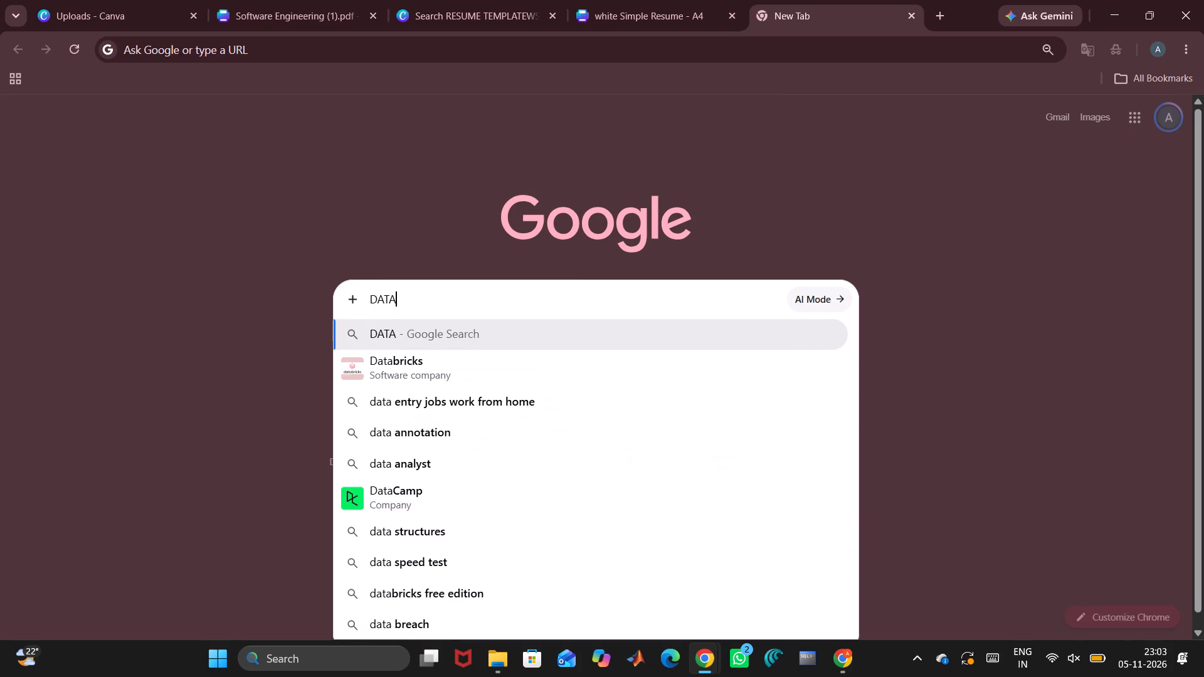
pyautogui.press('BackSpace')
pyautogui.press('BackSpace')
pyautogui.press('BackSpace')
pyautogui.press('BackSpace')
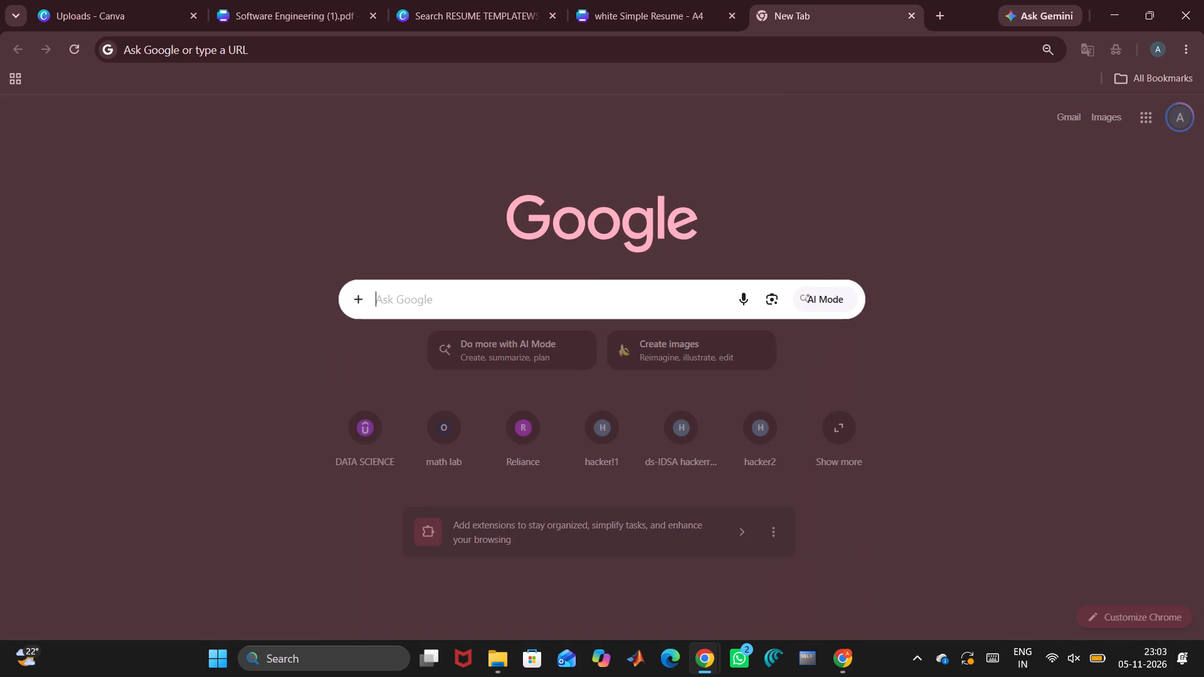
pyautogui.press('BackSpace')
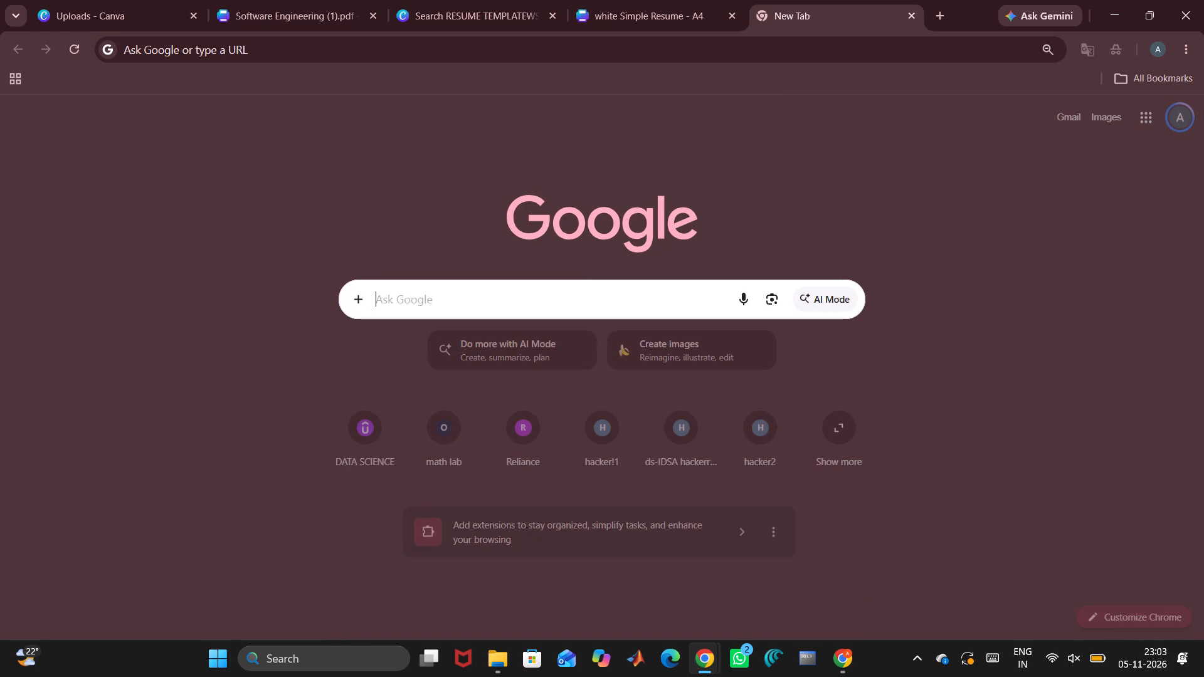
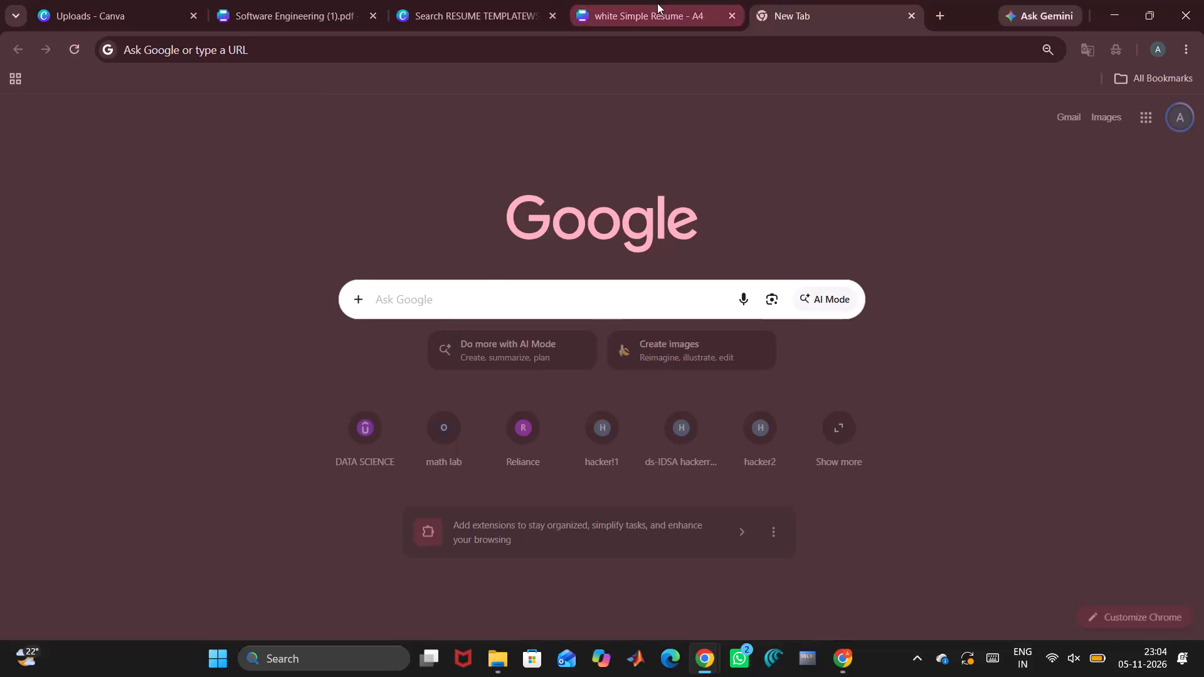
pyautogui.click(657, 3)
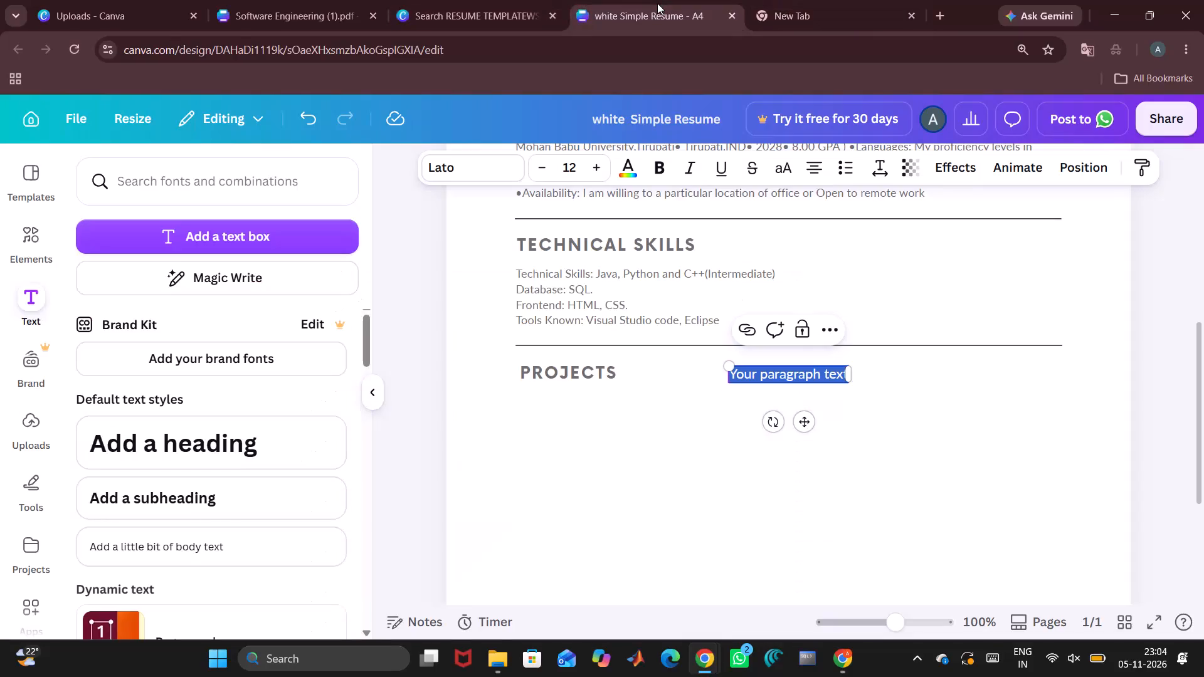
pyautogui.scroll(3, 569, 523)
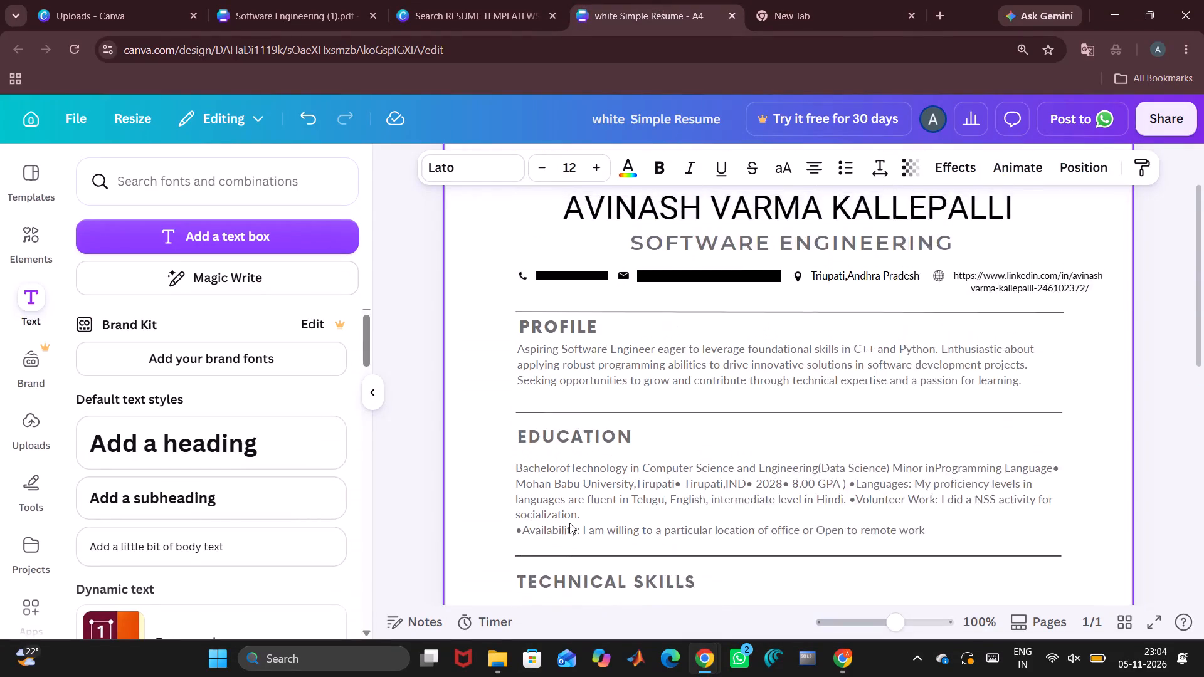
pyautogui.scroll(2, 569, 523)
pyautogui.scroll(-2, 569, 523)
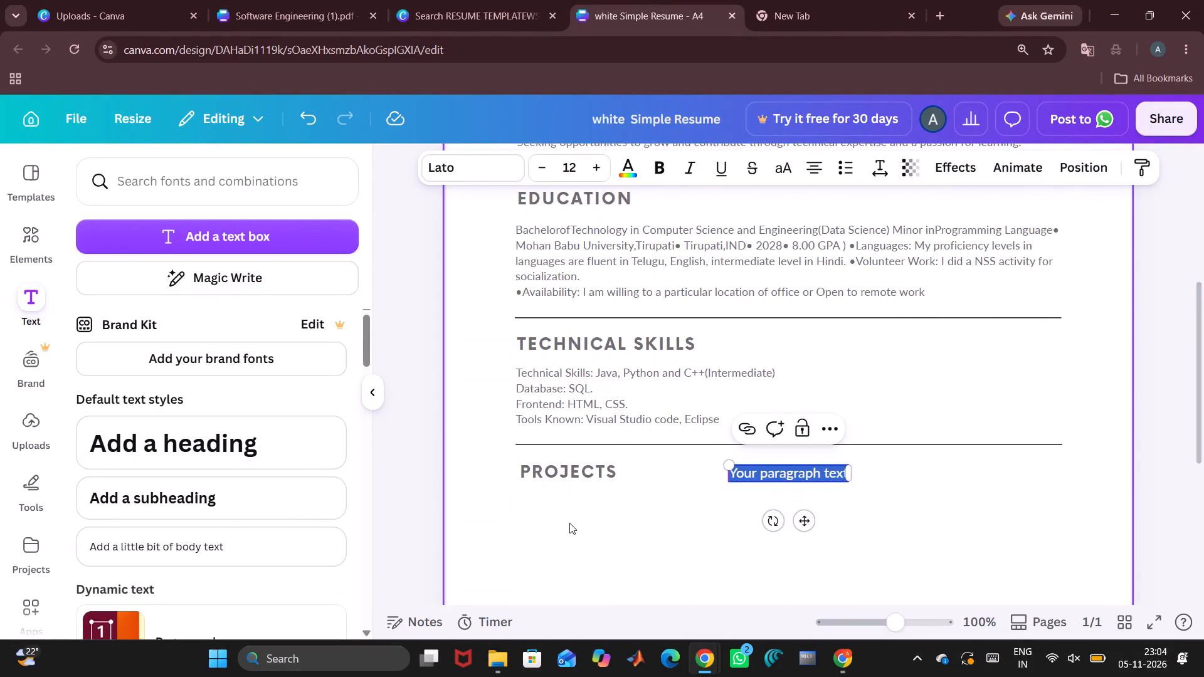
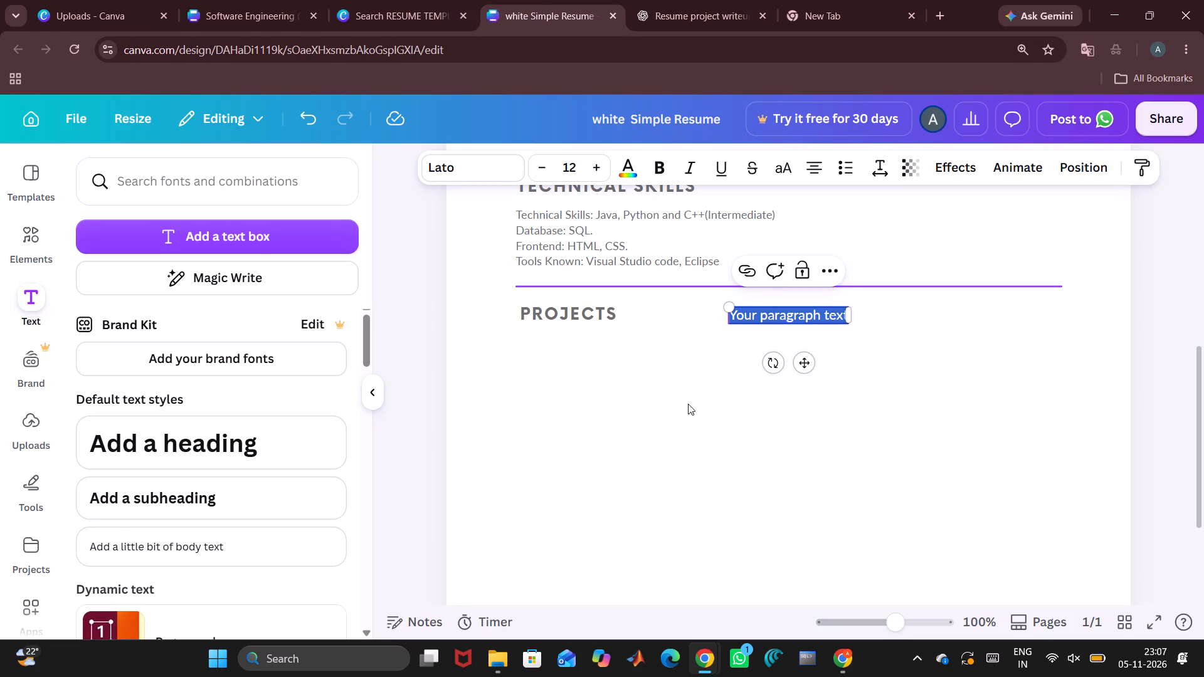
pyautogui.click(801, 319)
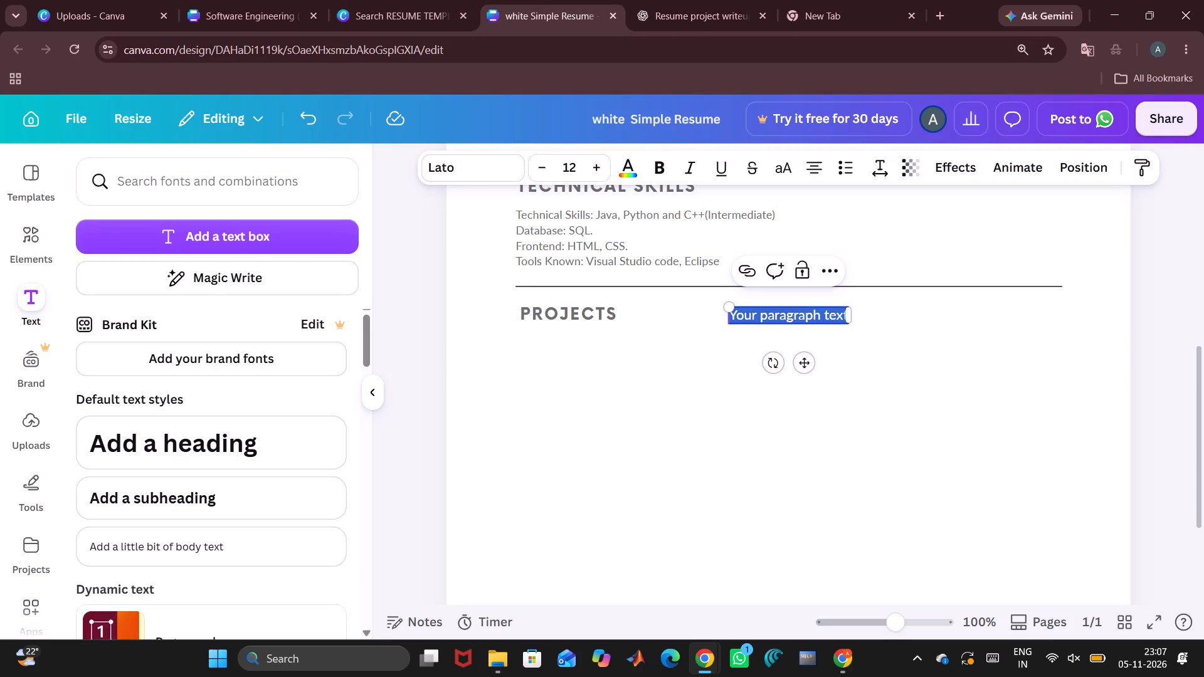
pyautogui.hotkey('ctrl', 'a')
pyautogui.hotkey('ctrl', 'v')
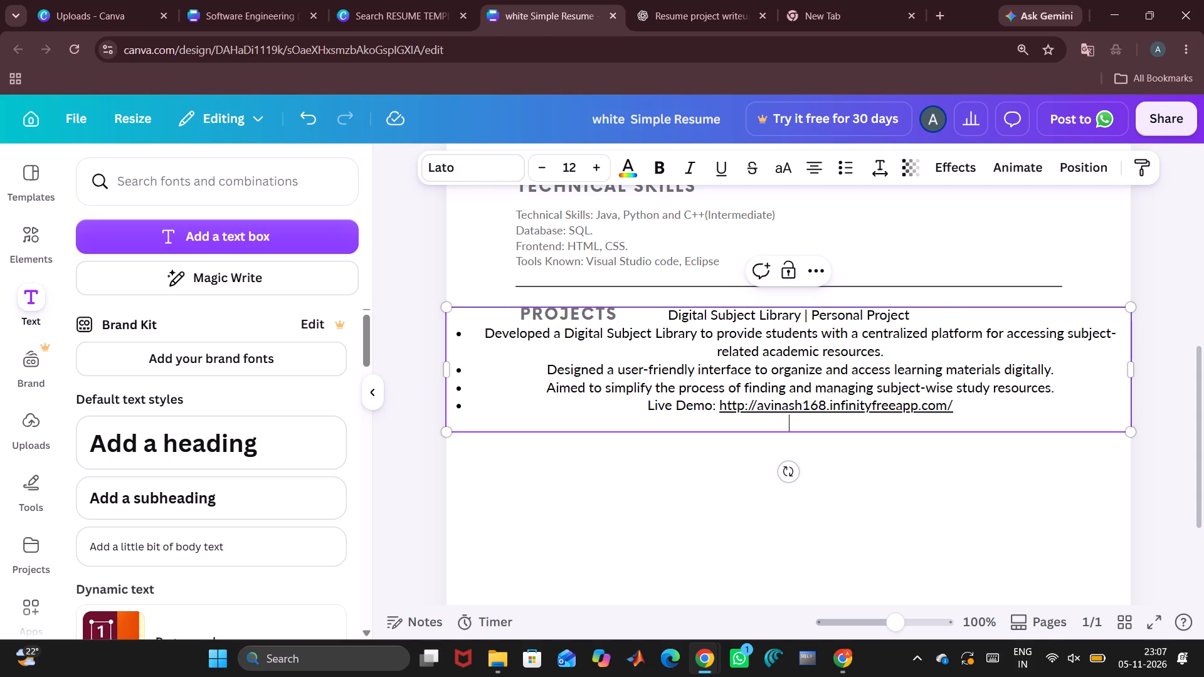
# Left-align the Digital Subject Library text and position it directly beneath the PROJECTS heading, in line with the divider above.
pyautogui.moveTo(936, 305); pyautogui.dragTo(952, 375)
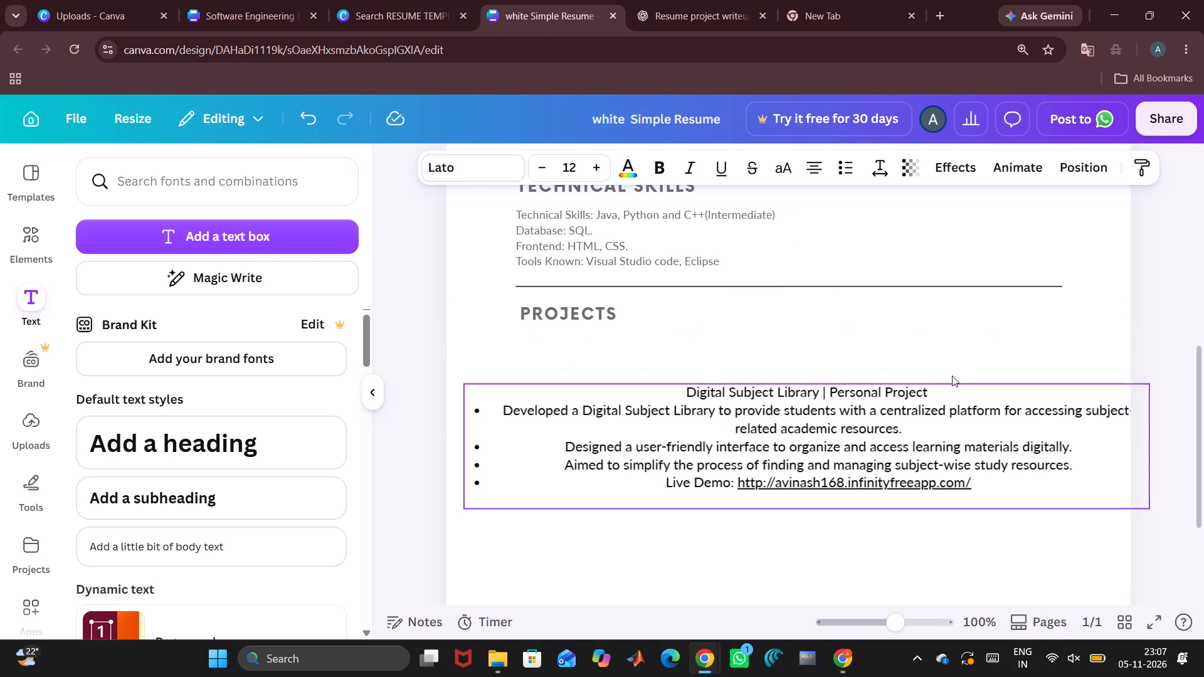
pyautogui.moveTo(952, 375); pyautogui.dragTo(948, 368)
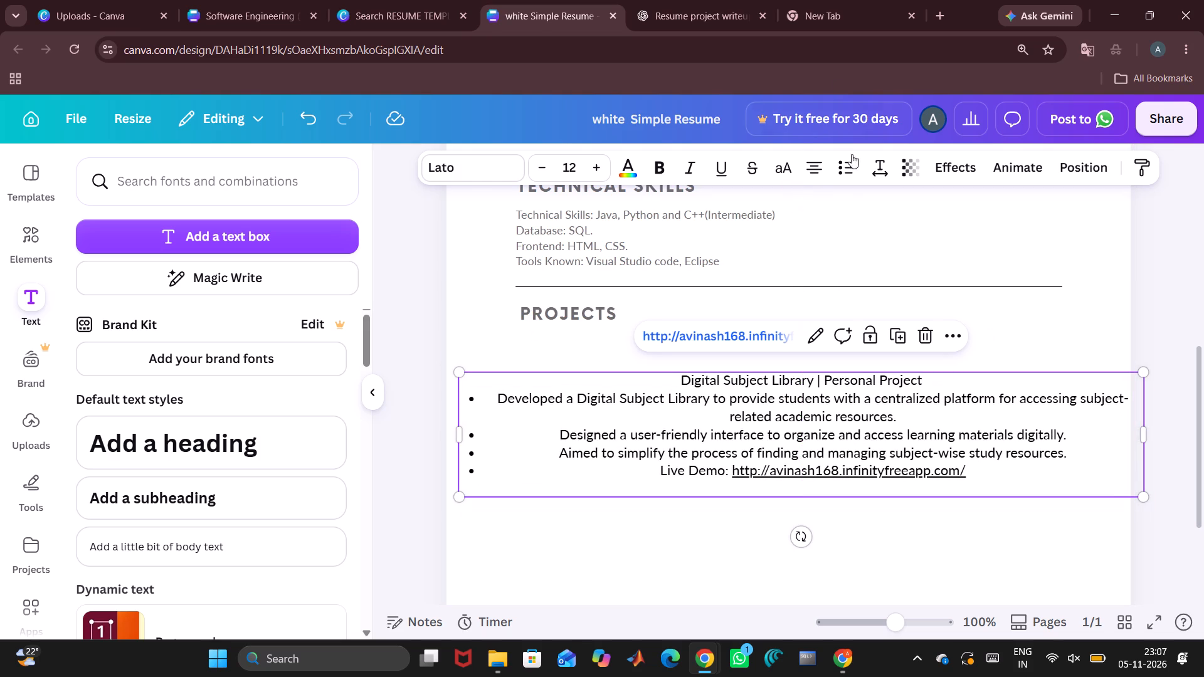
pyautogui.click(810, 168)
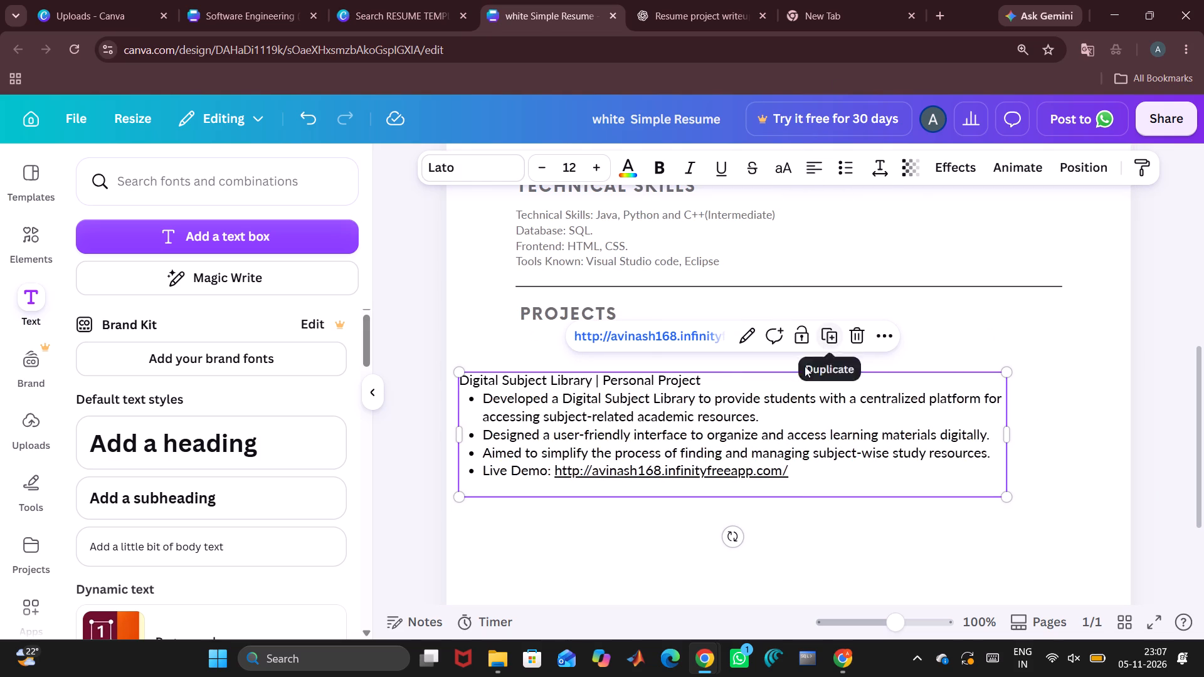
pyautogui.moveTo(726, 376); pyautogui.dragTo(731, 376)
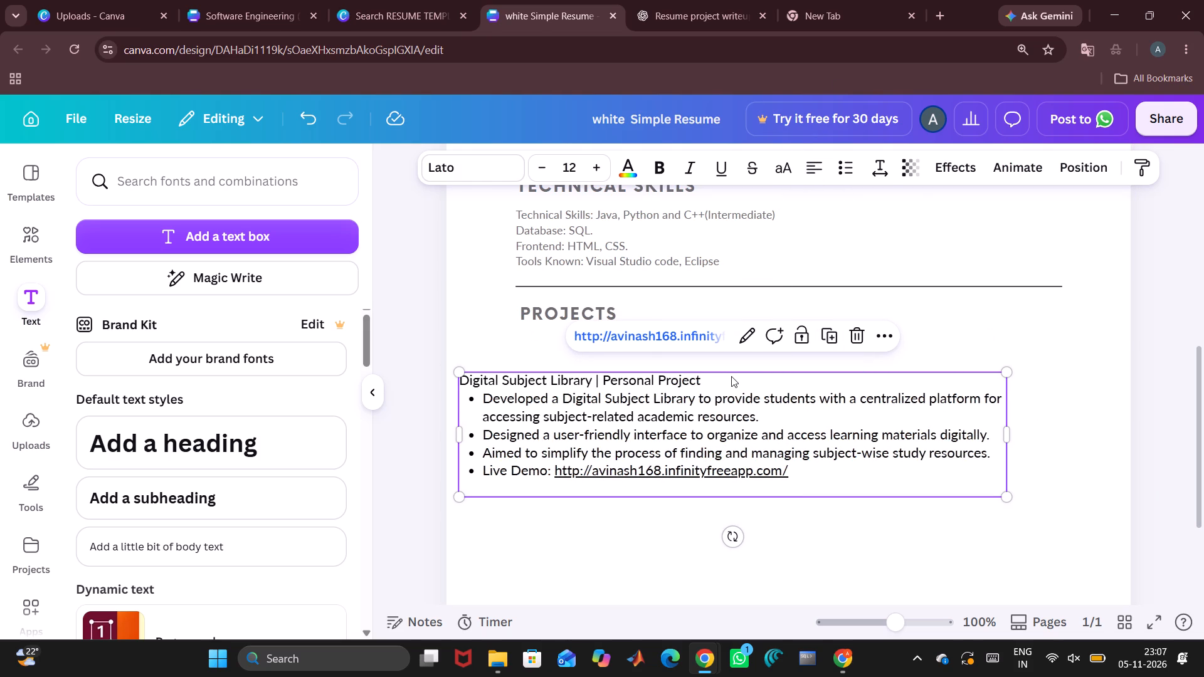
pyautogui.moveTo(731, 376); pyautogui.dragTo(782, 343)
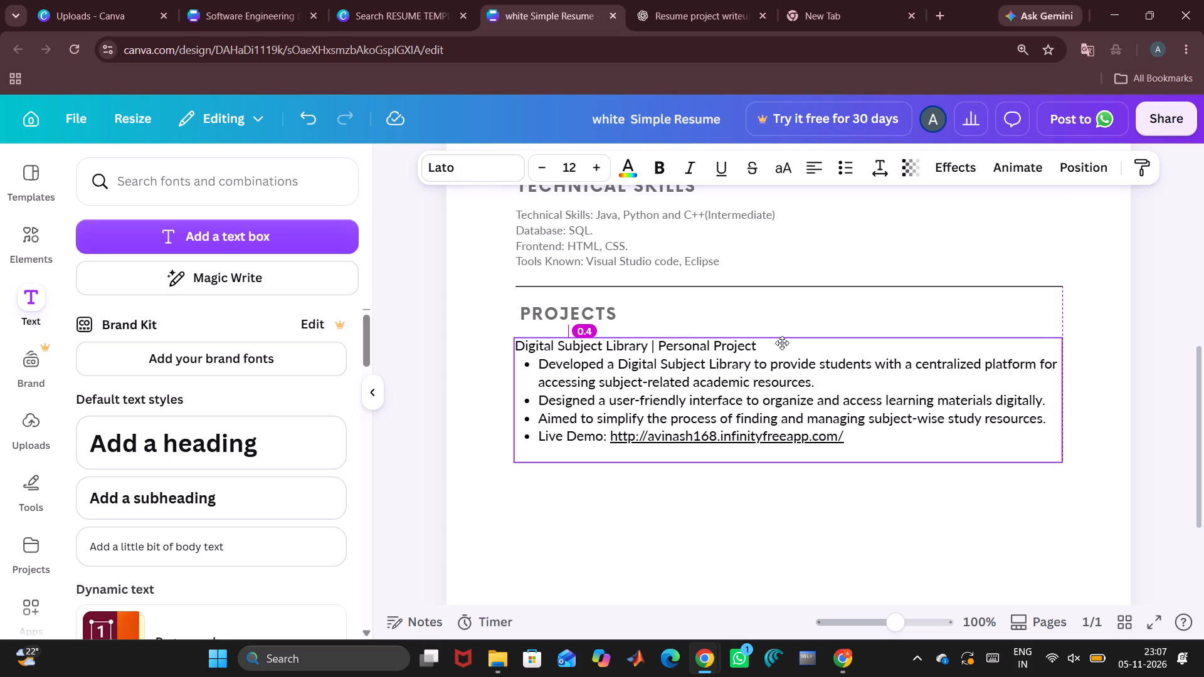
pyautogui.moveTo(782, 343); pyautogui.dragTo(788, 342)
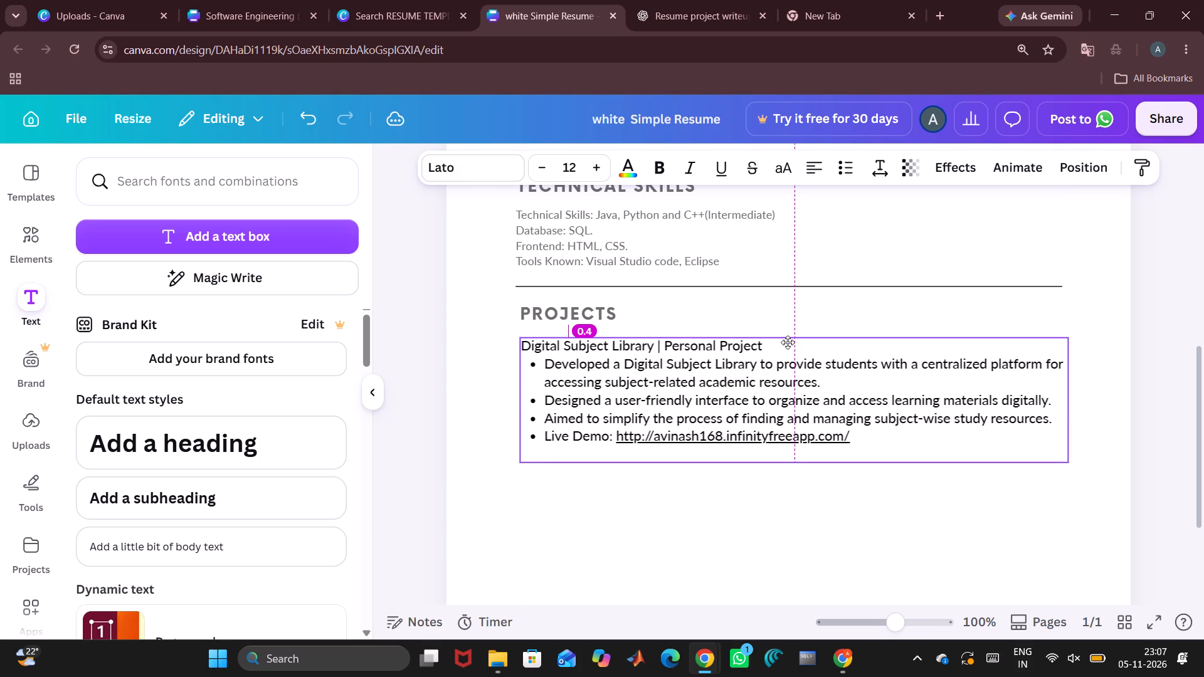
pyautogui.moveTo(788, 342); pyautogui.dragTo(788, 344)
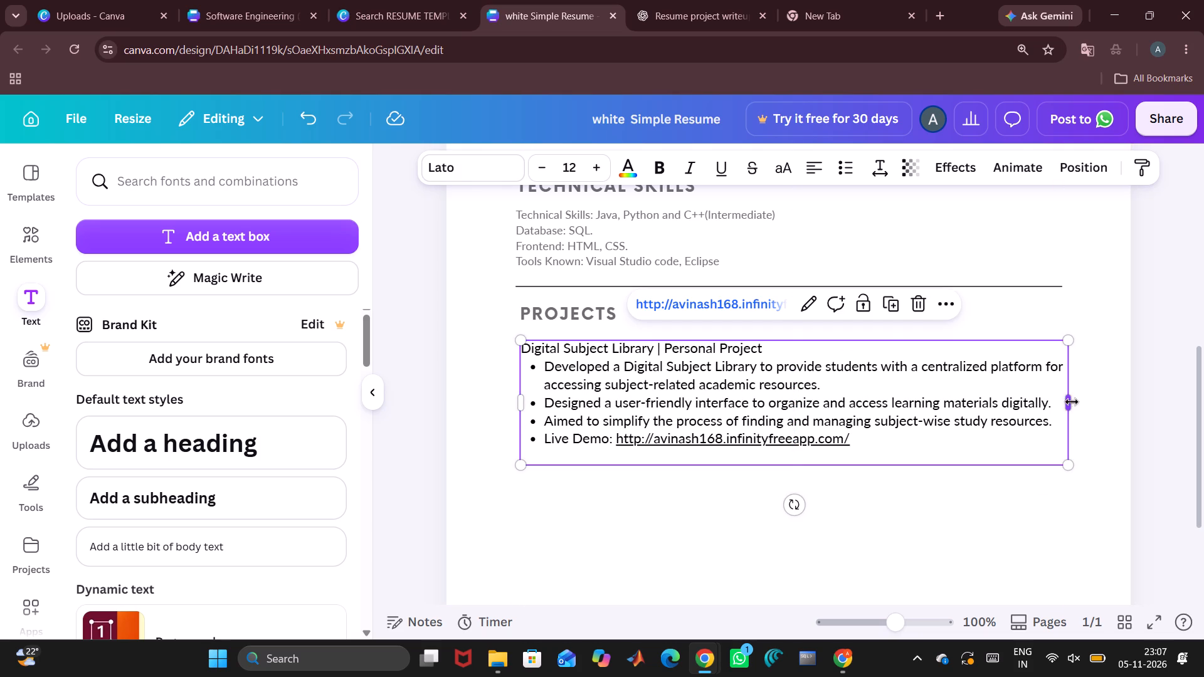
pyautogui.click(809, 343)
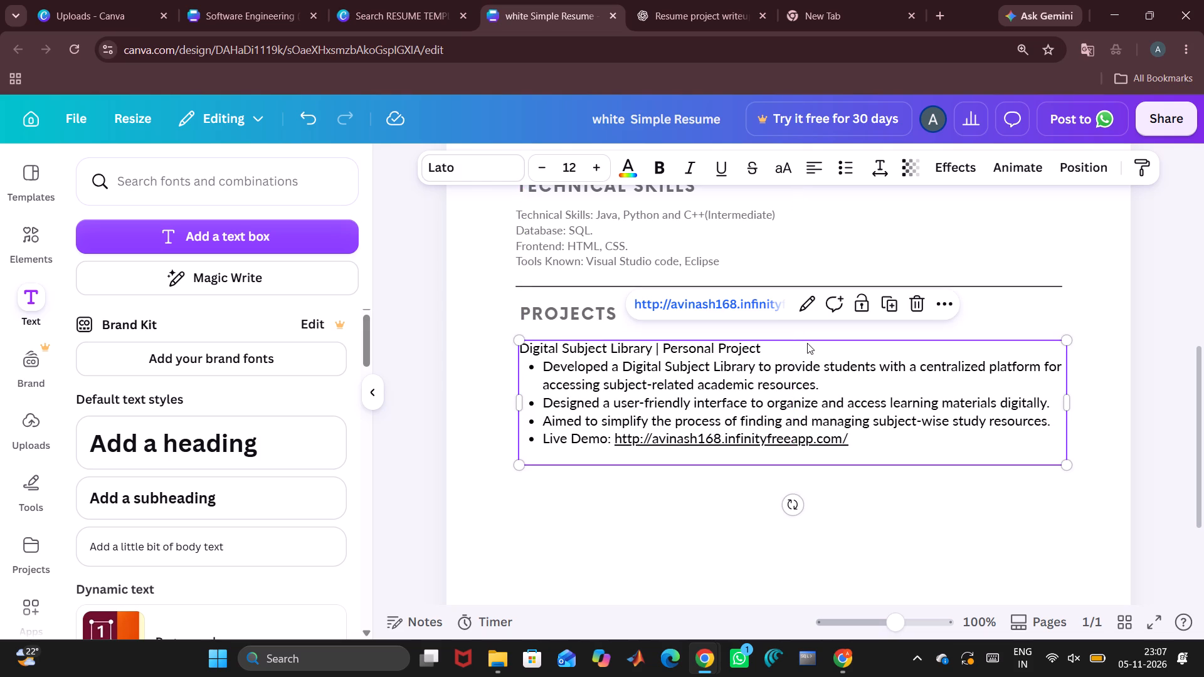
pyautogui.click(914, 560)
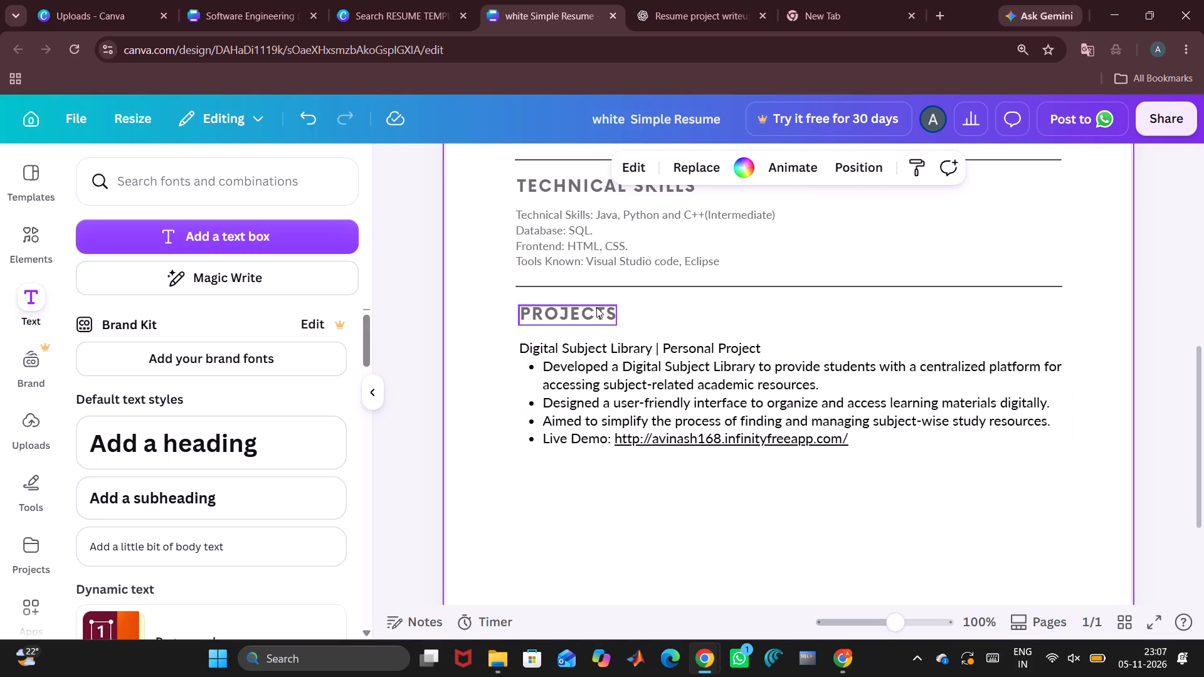
pyautogui.click(594, 313)
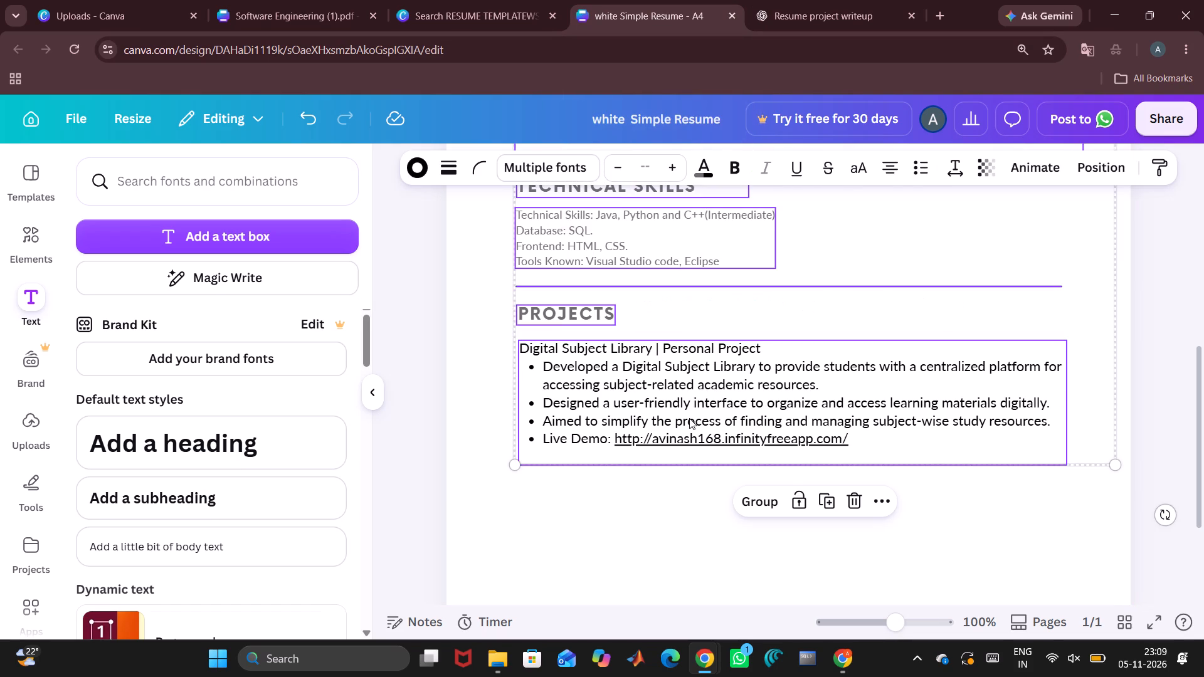
pyautogui.click(662, 562)
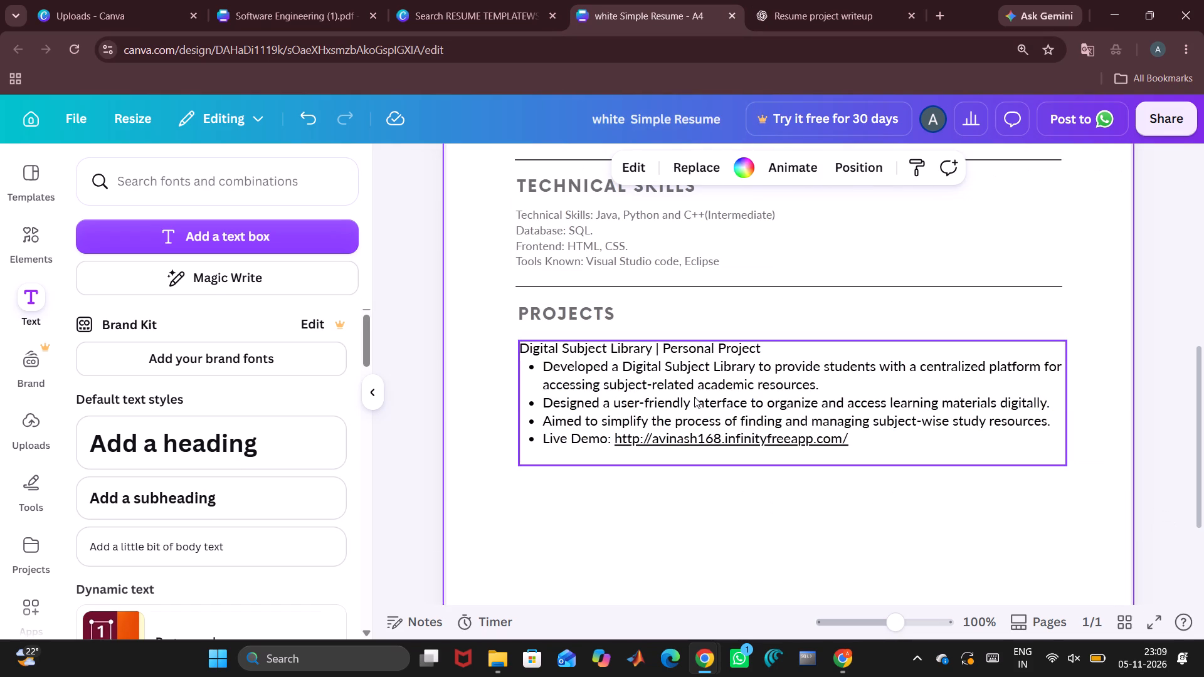
pyautogui.doubleClick(693, 397)
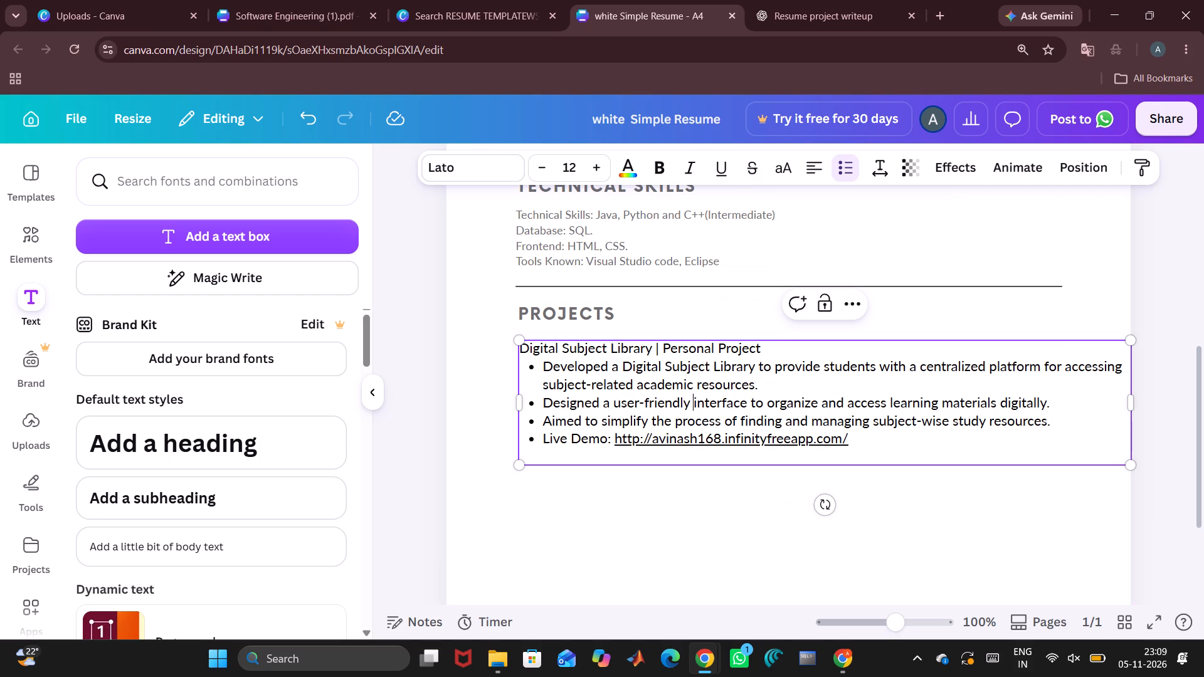
pyautogui.hotkey('ctrl', 'a')
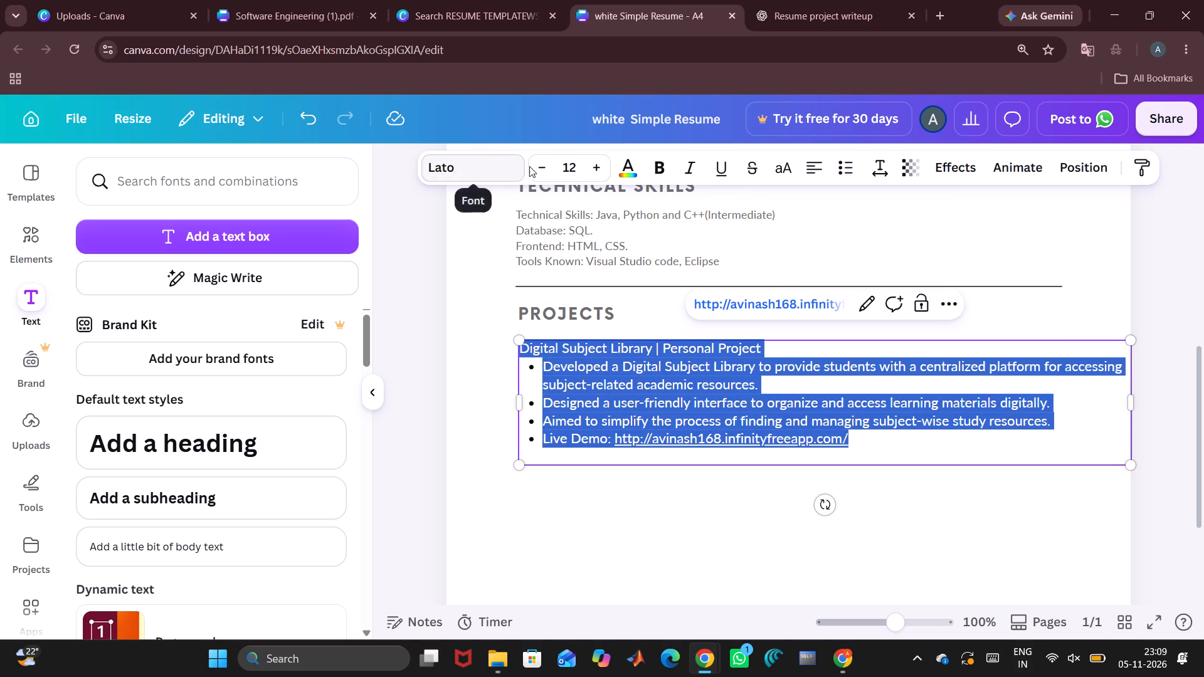
pyautogui.click(539, 168)
pyautogui.click(539, 168)
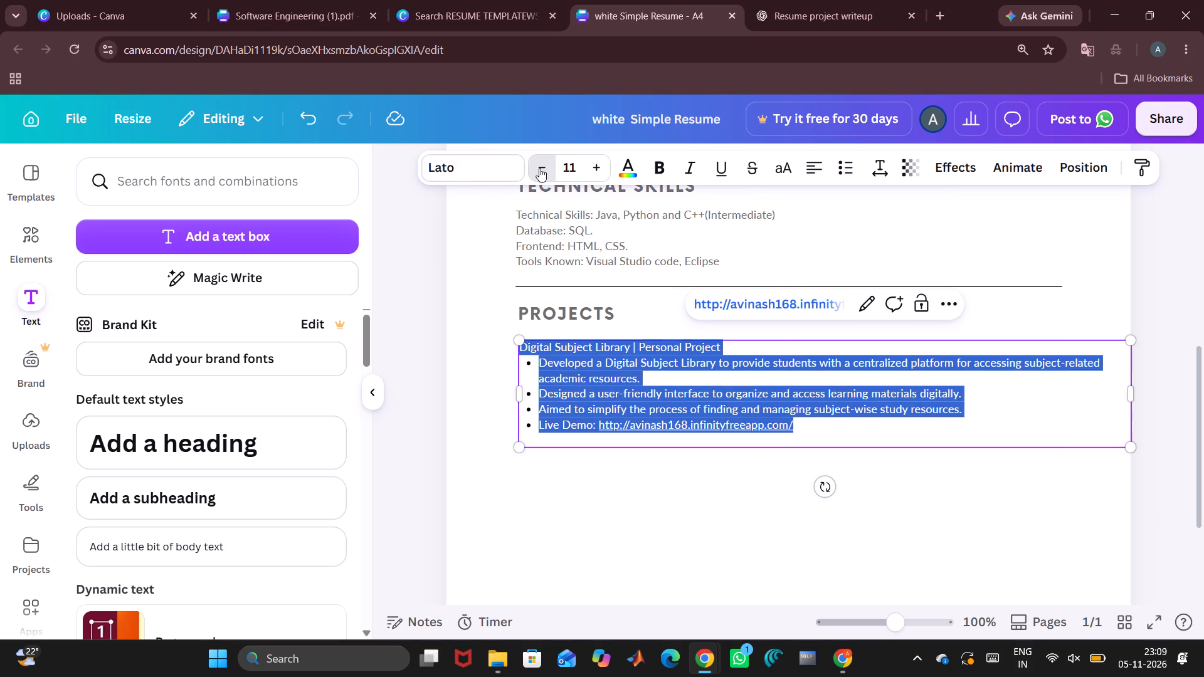
# Colour all the Digital Subject Library text grey #6d6d6d.
pyautogui.click(667, 414)
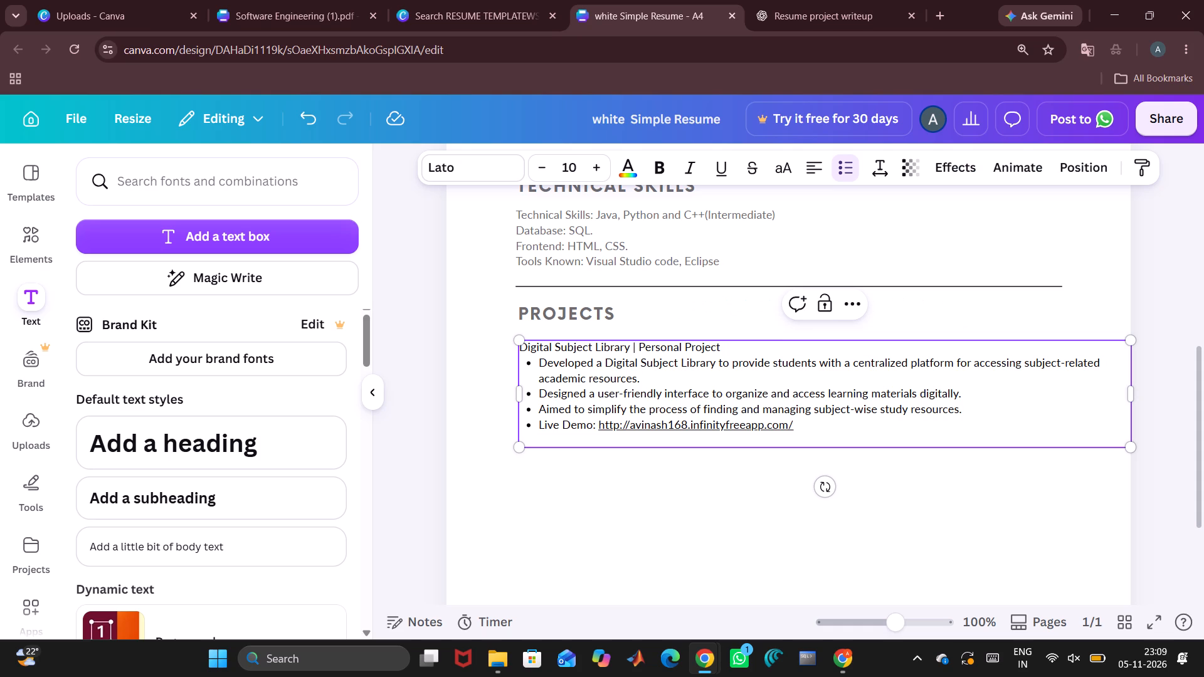
pyautogui.hotkey('ctrl', 'a')
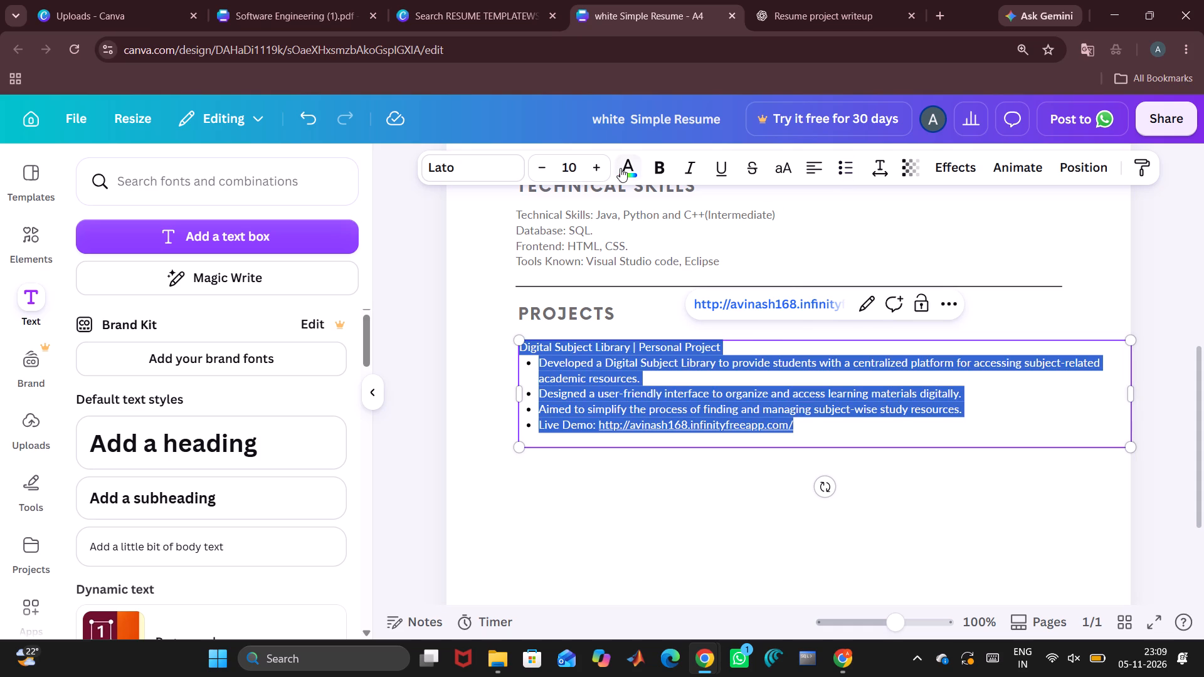
pyautogui.click(628, 171)
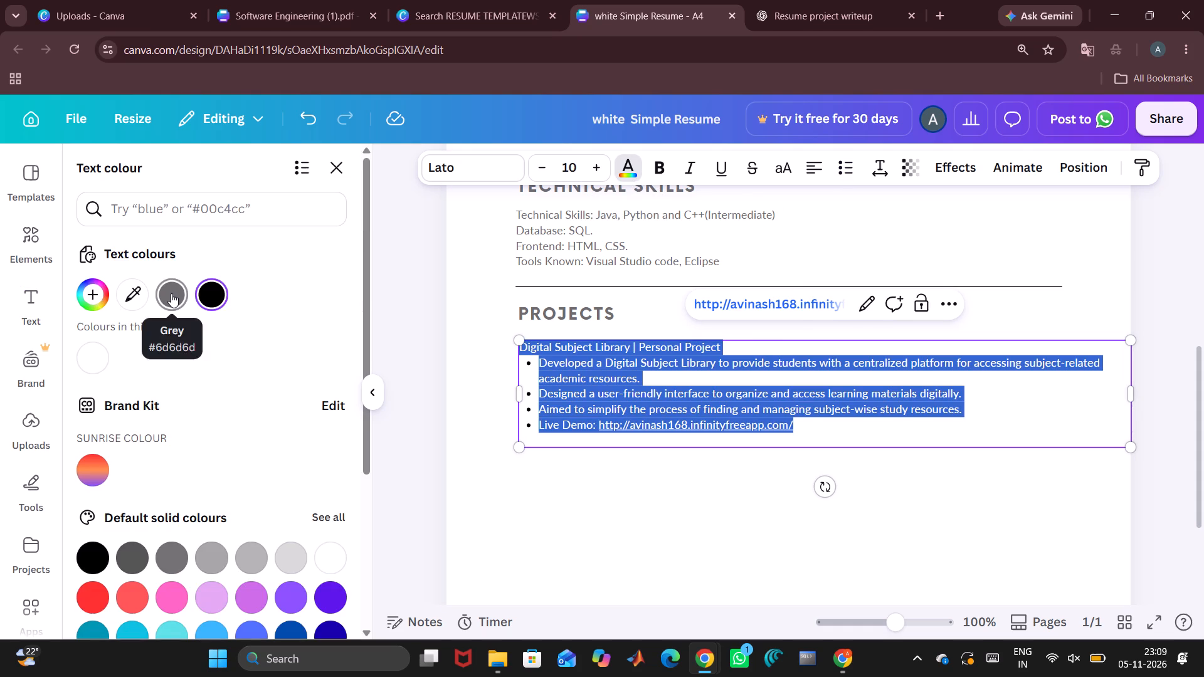
pyautogui.click(171, 293)
pyautogui.click(678, 573)
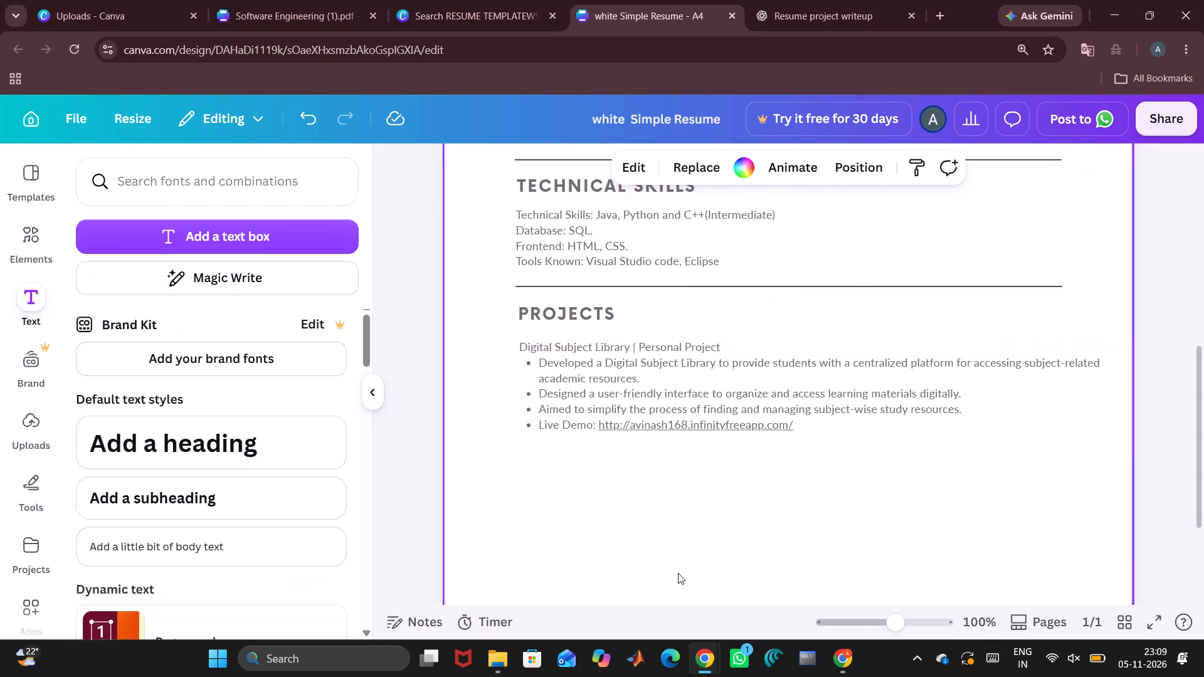
# Add JavaScript to the Frontend line under TECHNICAL SKILLS so it reads "Frontend: HTML, CSS, JavaScript.".
pyautogui.scroll(1, 729, 216)
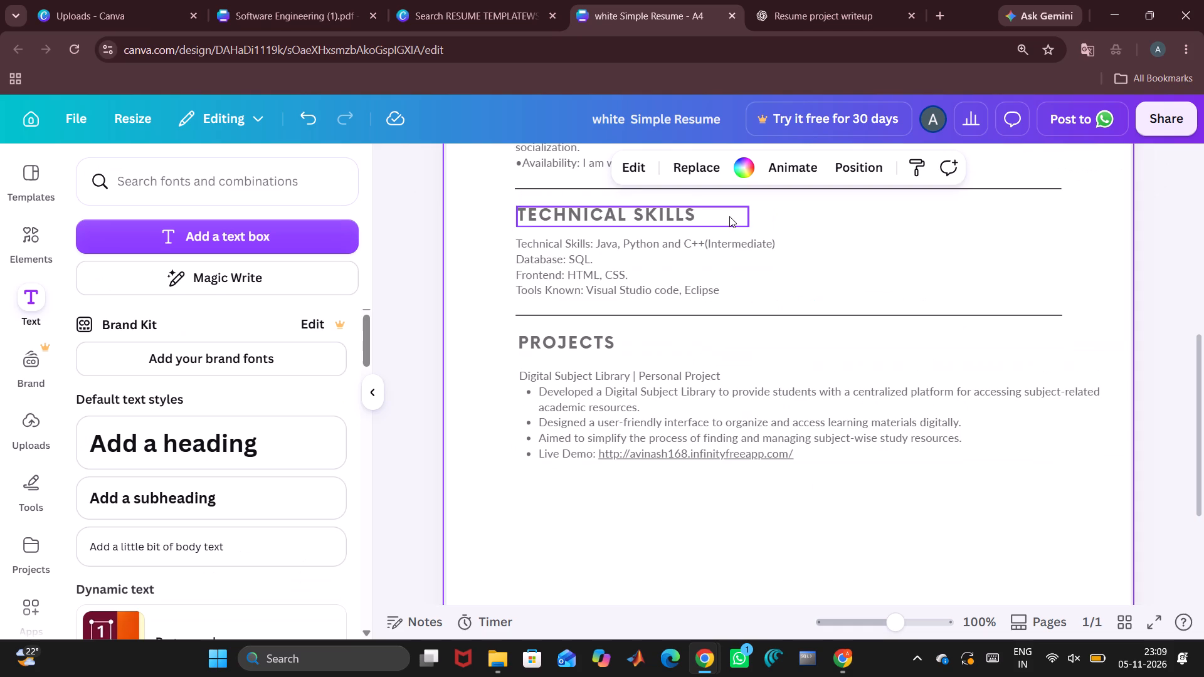
pyautogui.click(628, 280)
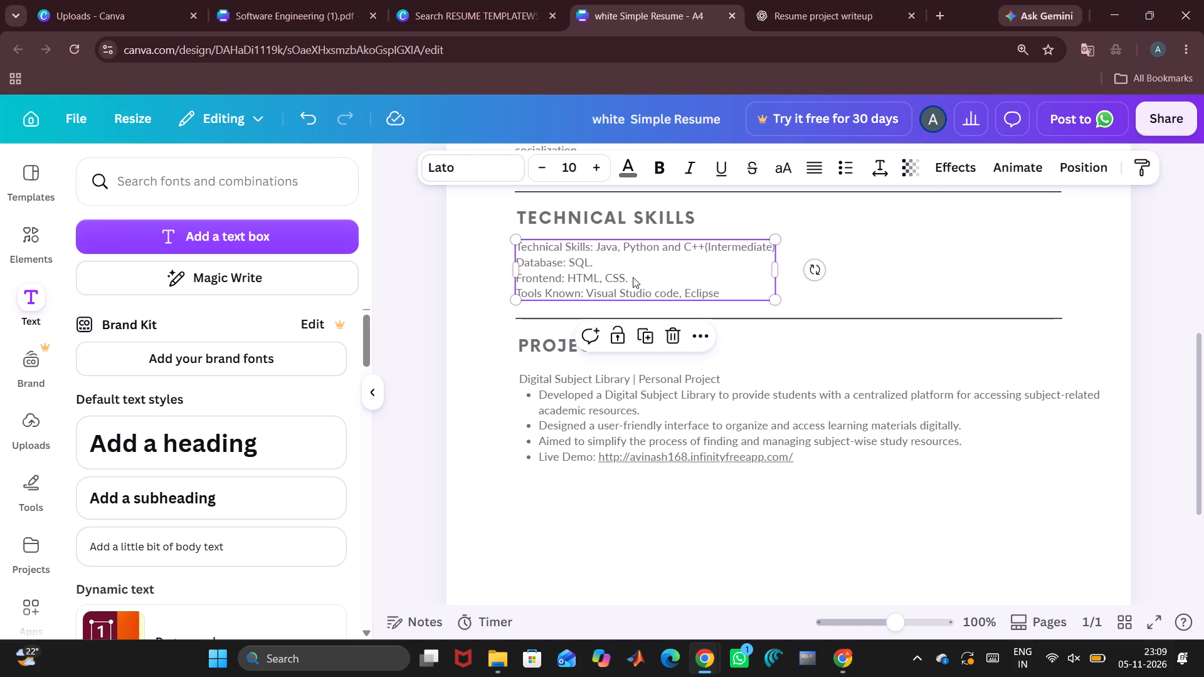
pyautogui.click(630, 279)
pyautogui.click(630, 279)
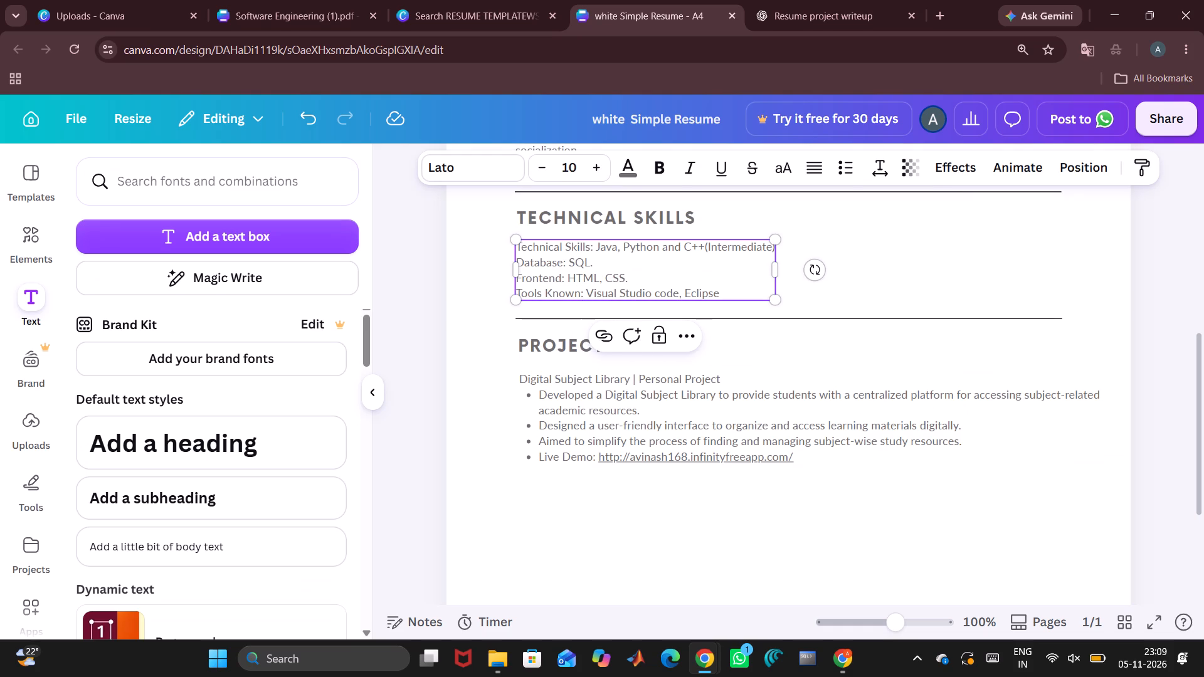
pyautogui.click(630, 279)
pyautogui.press('BackSpace')
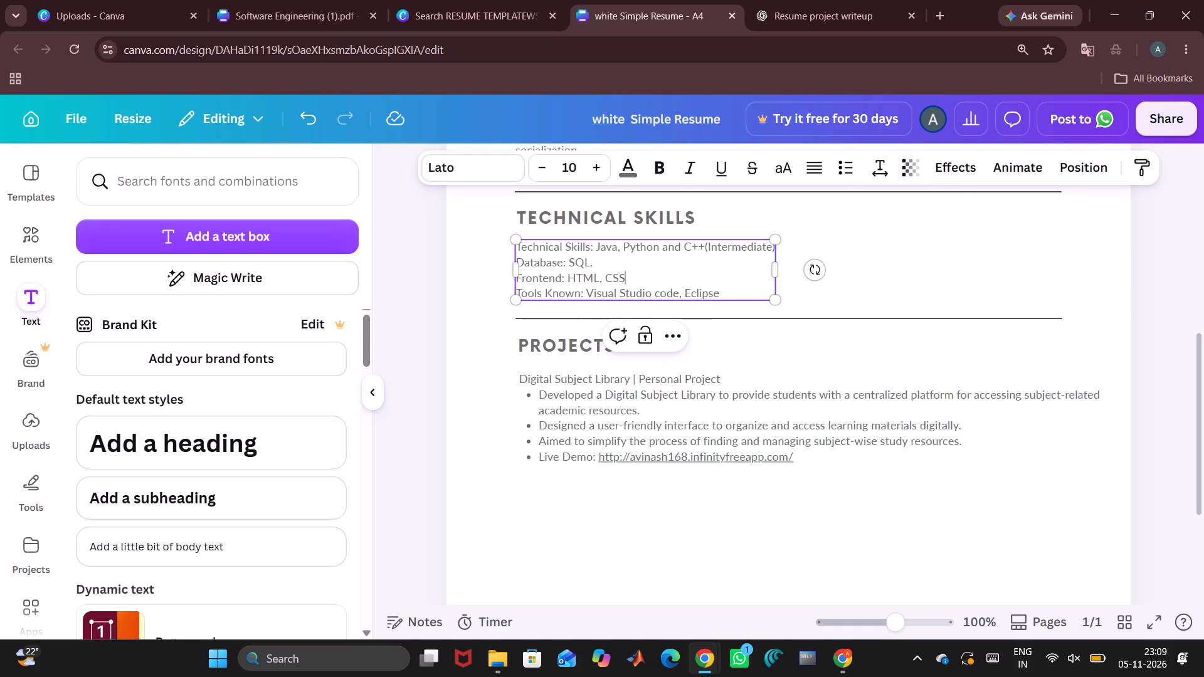
pyautogui.press(',')
pyautogui.press('space')
pyautogui.press('j')
pyautogui.write('ava')
pyautogui.press('space')
pyautogui.write('Script')
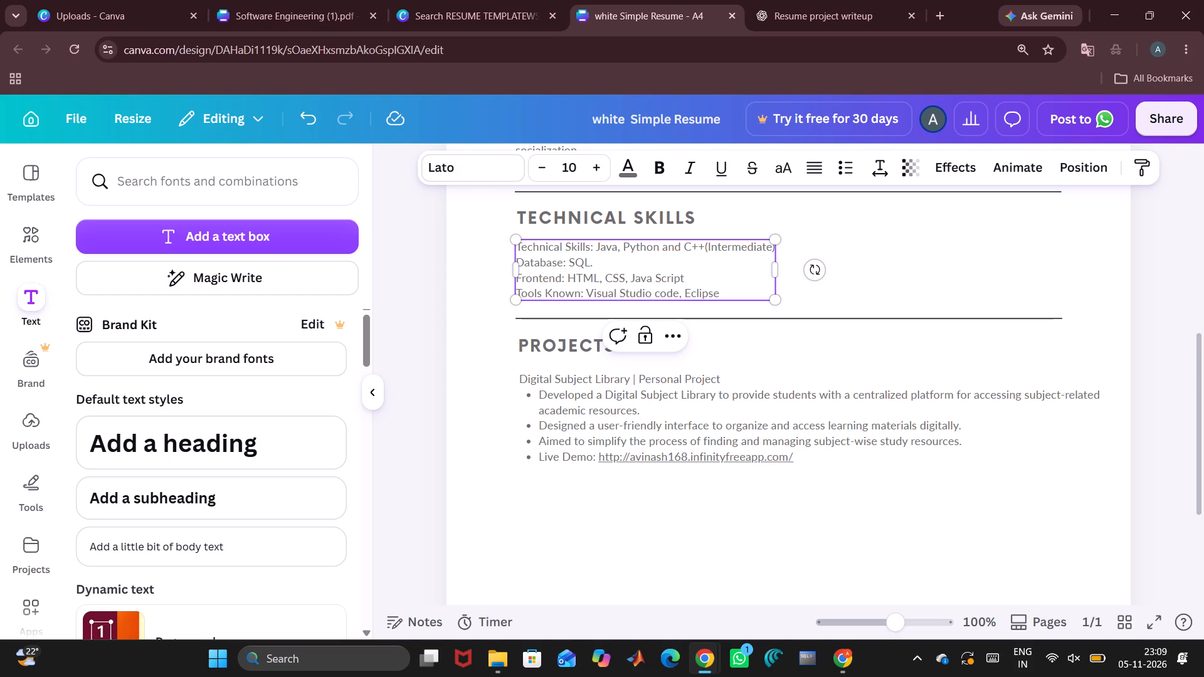
pyautogui.press('.')
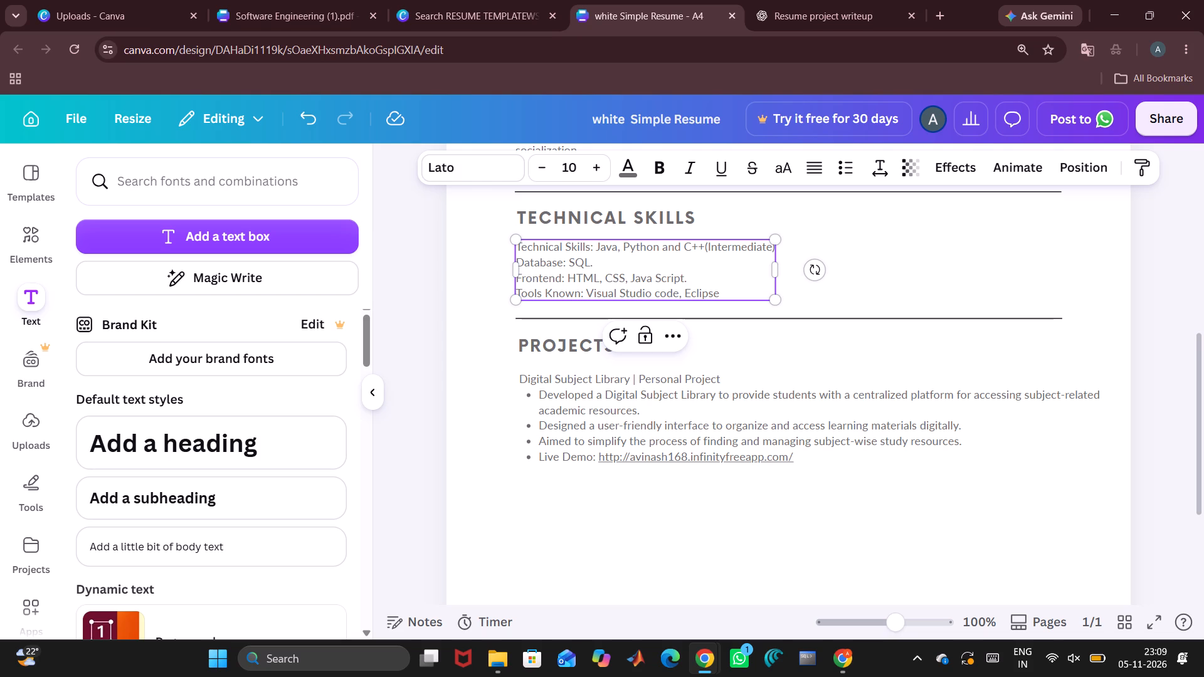
pyautogui.click(656, 282)
pyautogui.press('BackSpace')
pyautogui.click(740, 349)
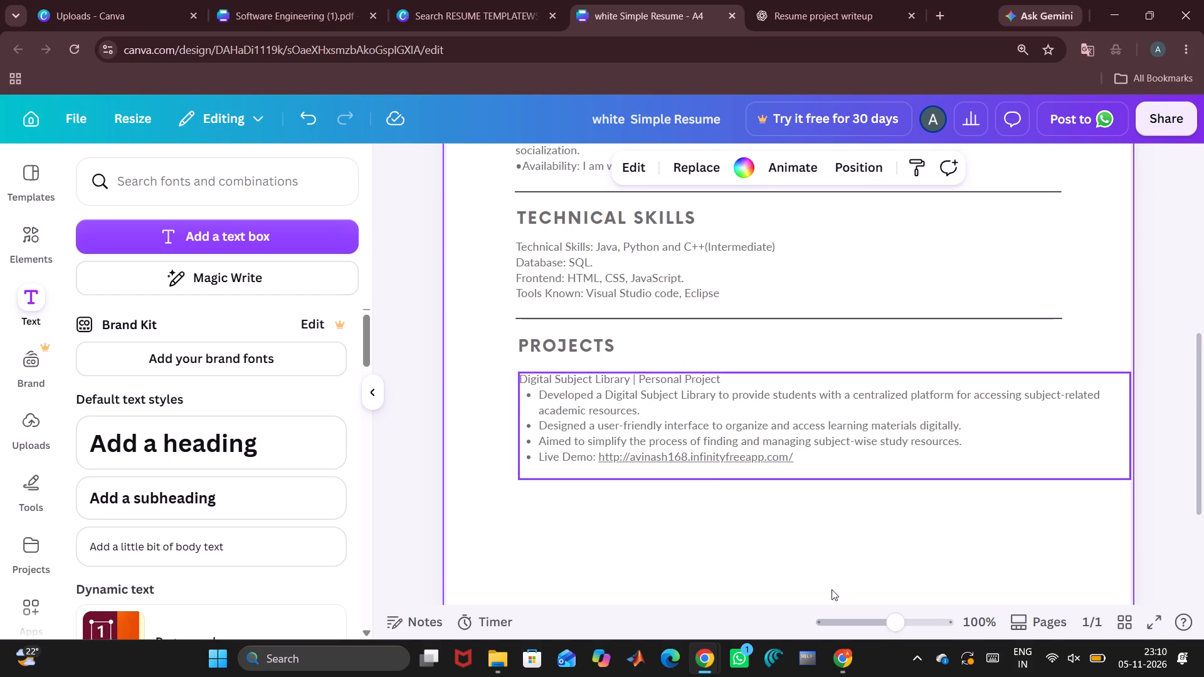
# Review the resume's layout from the name header through to the PROJECTS section.
pyautogui.scroll(-2, 832, 589)
pyautogui.scroll(4, 747, 429)
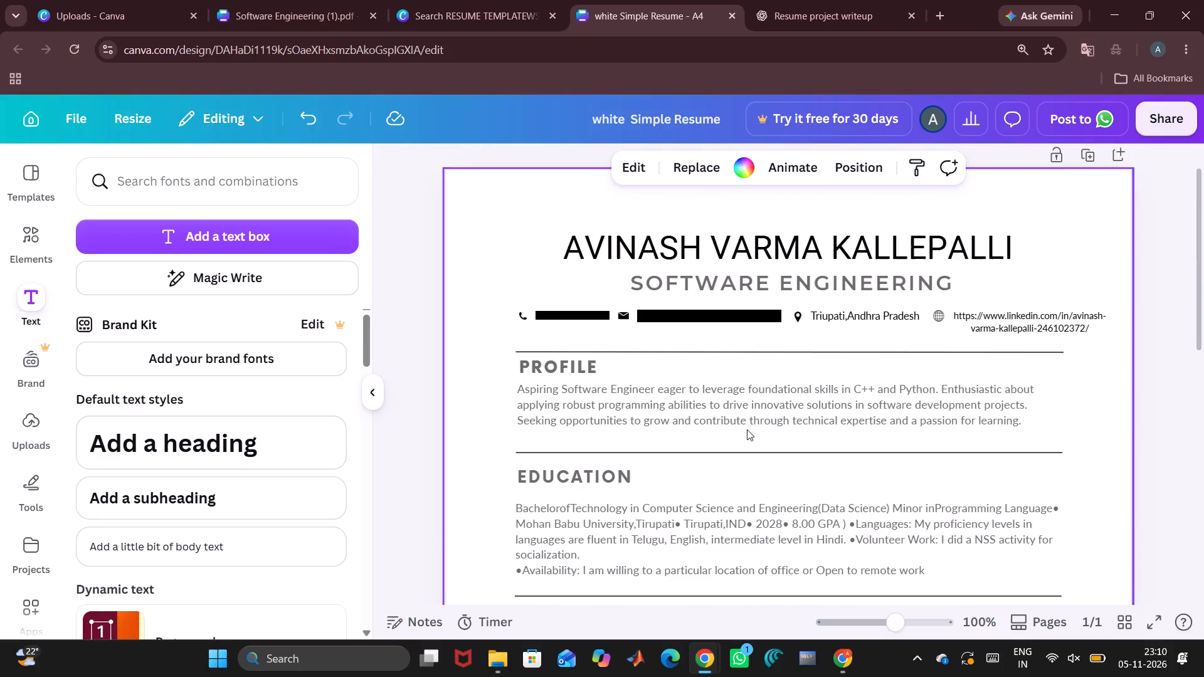
pyautogui.scroll(-5, 747, 429)
pyautogui.scroll(2, 747, 429)
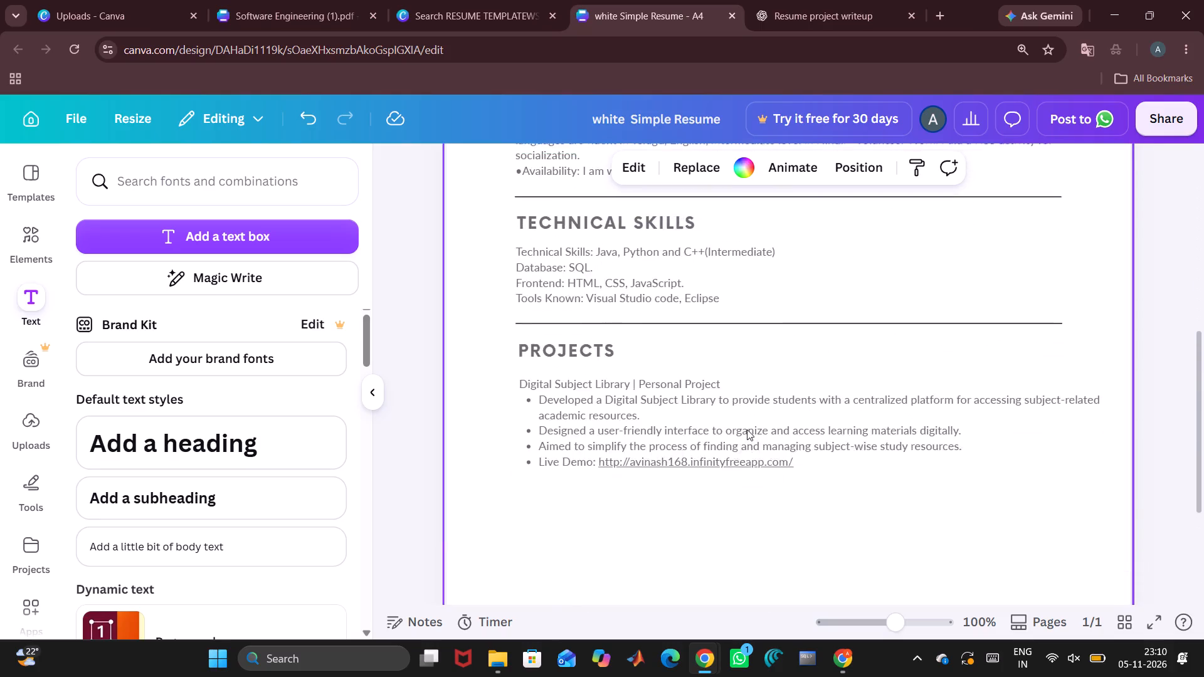
pyautogui.scroll(2, 747, 429)
pyautogui.scroll(-3, 747, 429)
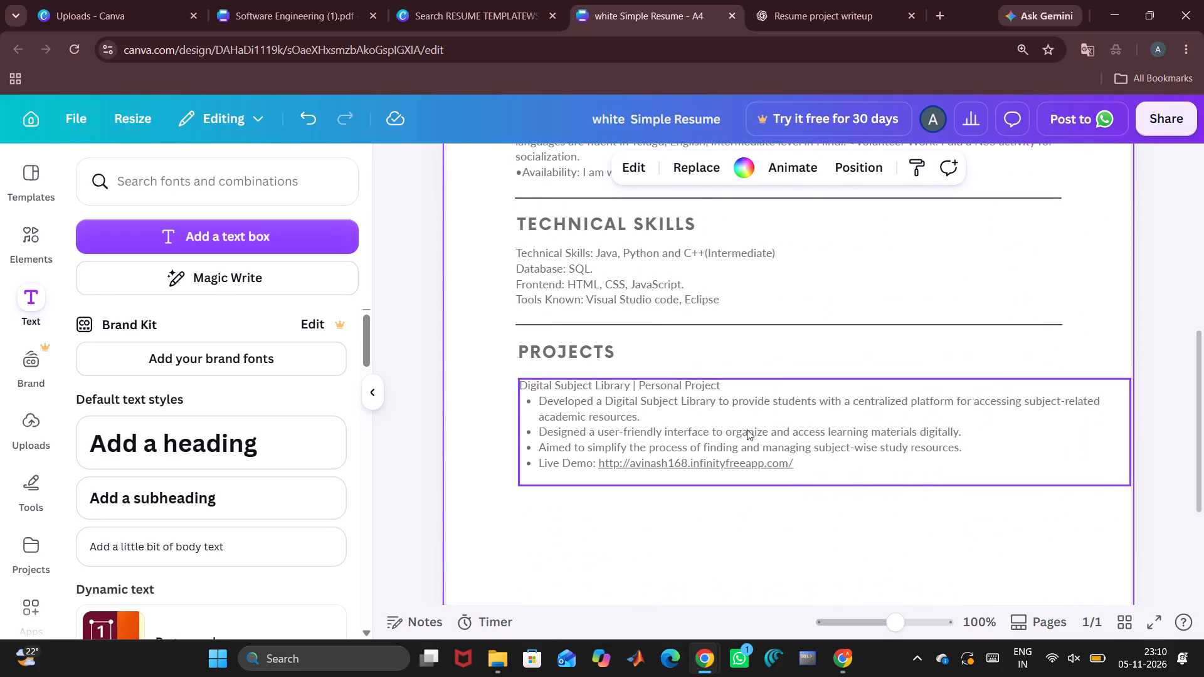
# Duplicate the divider line above PROJECTS and place the copy just below the Live Demo line.
pyautogui.click(721, 320)
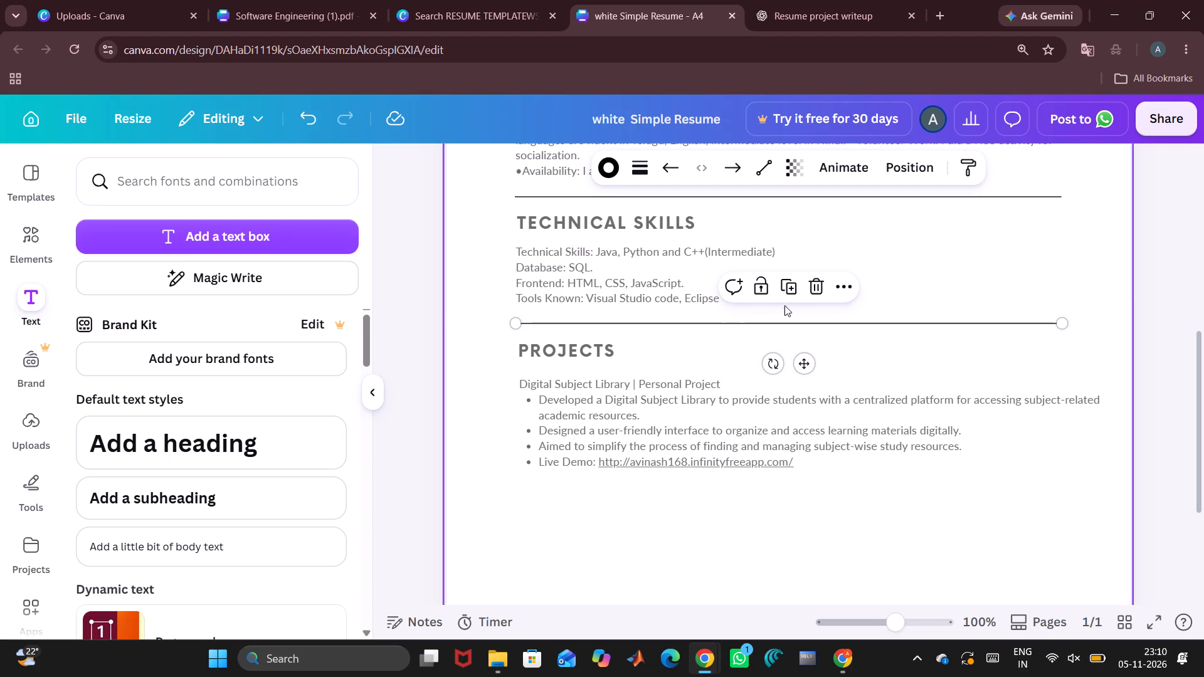
pyautogui.click(787, 288)
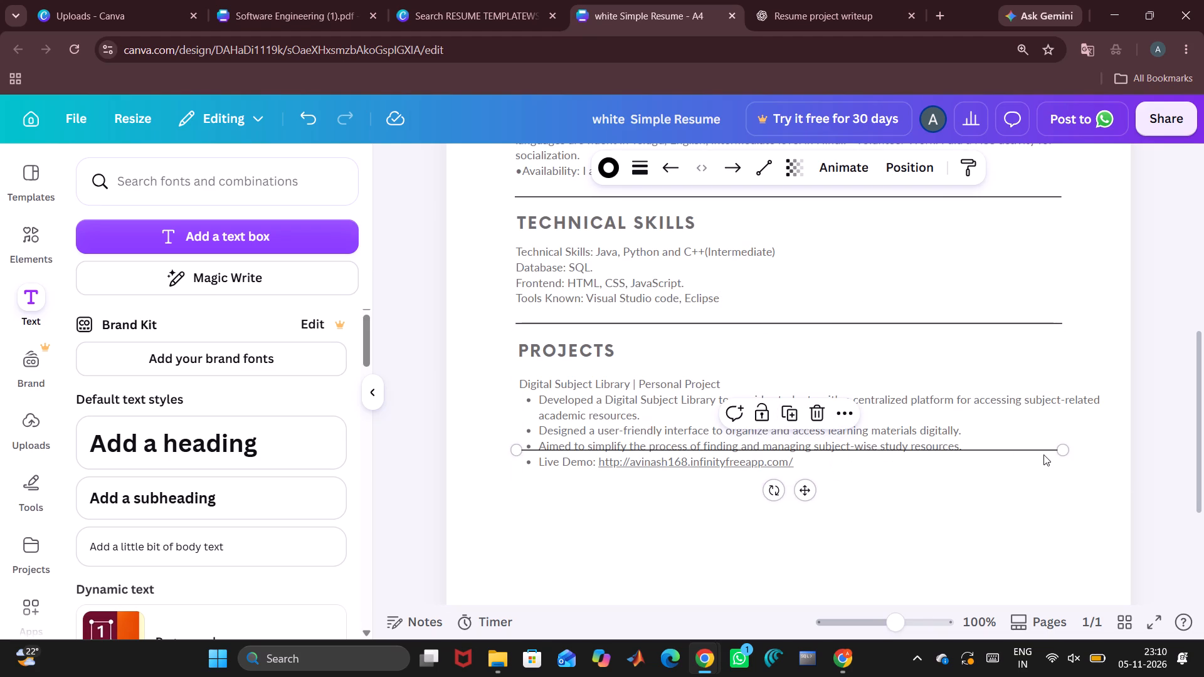
pyautogui.moveTo(801, 493); pyautogui.dragTo(803, 526)
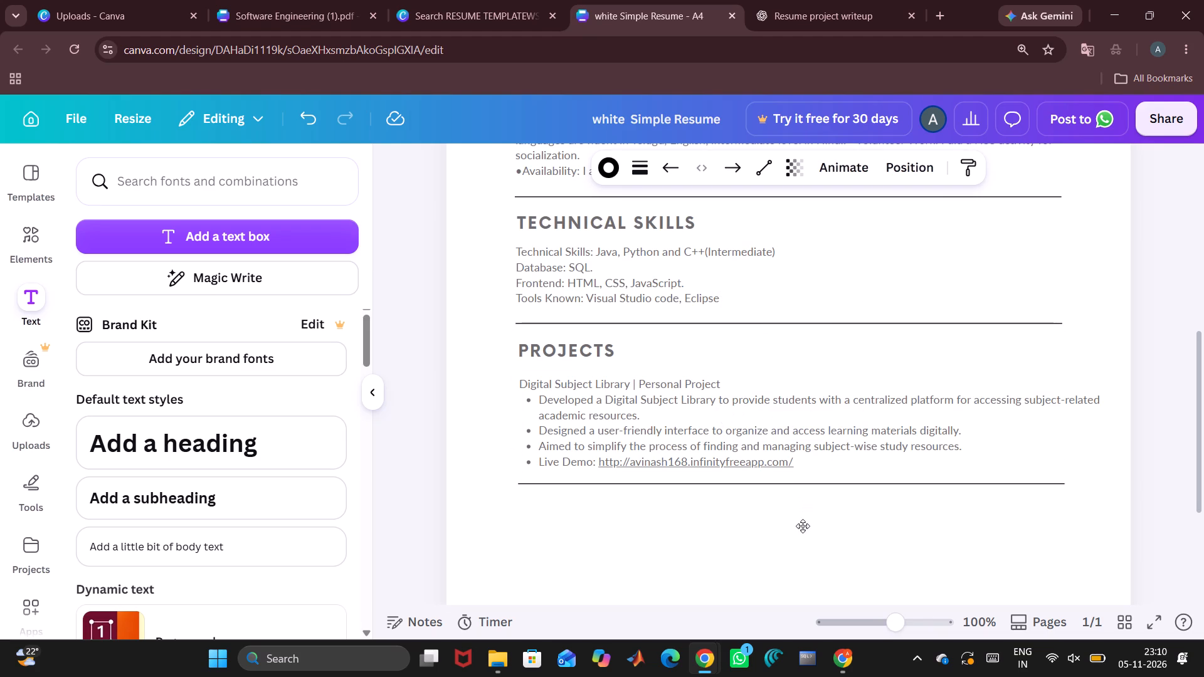
pyautogui.moveTo(803, 526); pyautogui.dragTo(803, 533)
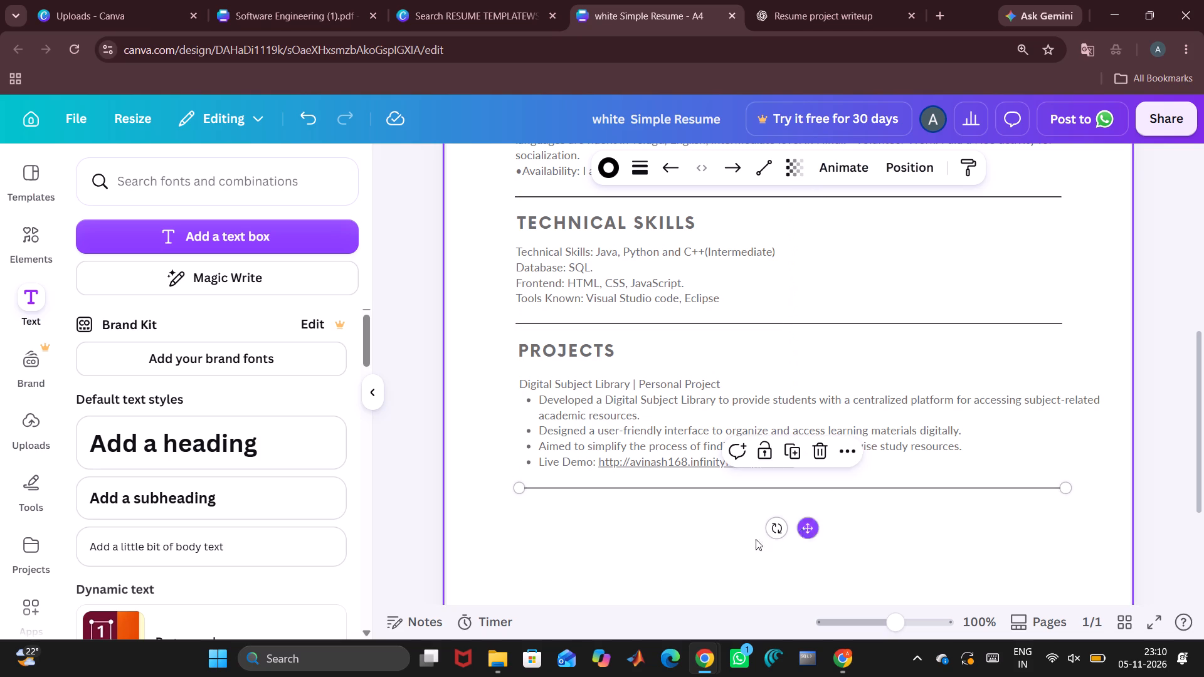
pyautogui.click(655, 527)
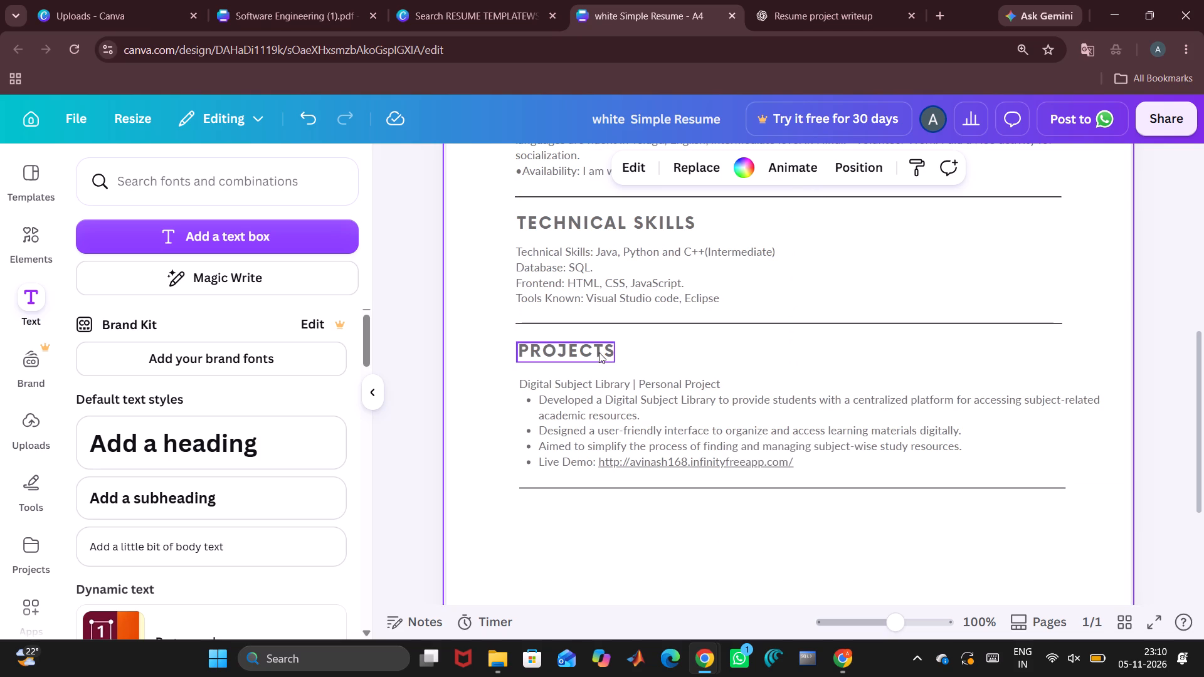
# Duplicate the PROJECTS heading and place the copy beneath the bottom divider, lined up with that divider's starting edge.
pyautogui.click(598, 355)
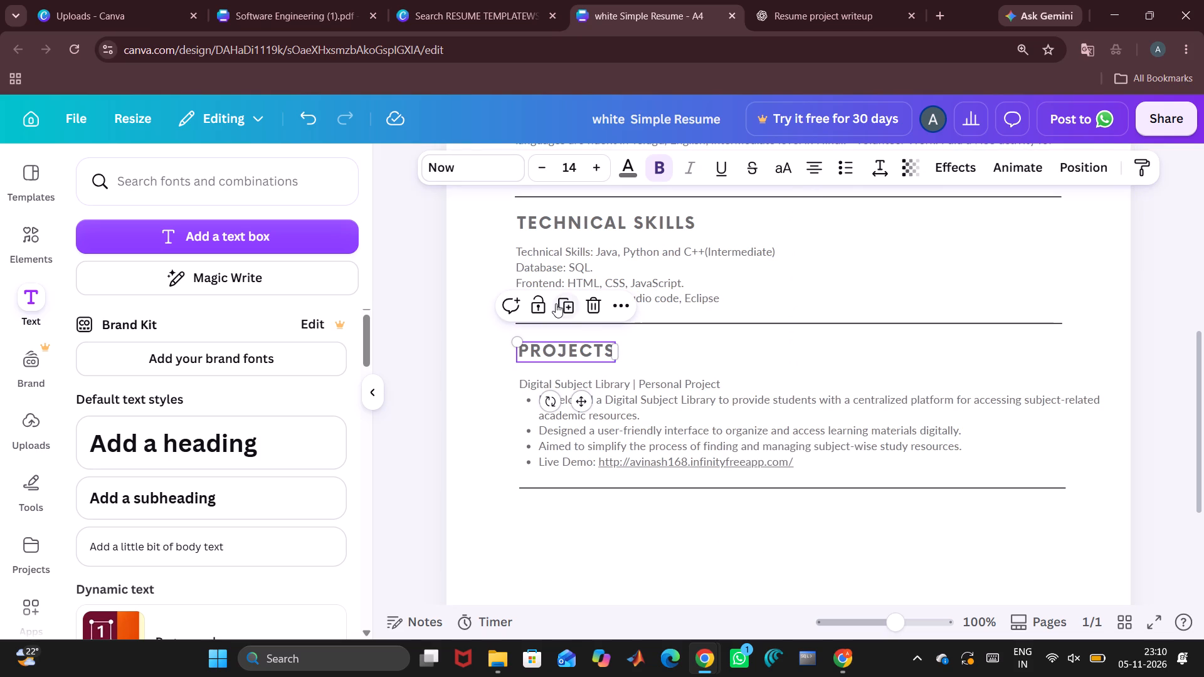
pyautogui.click(557, 303)
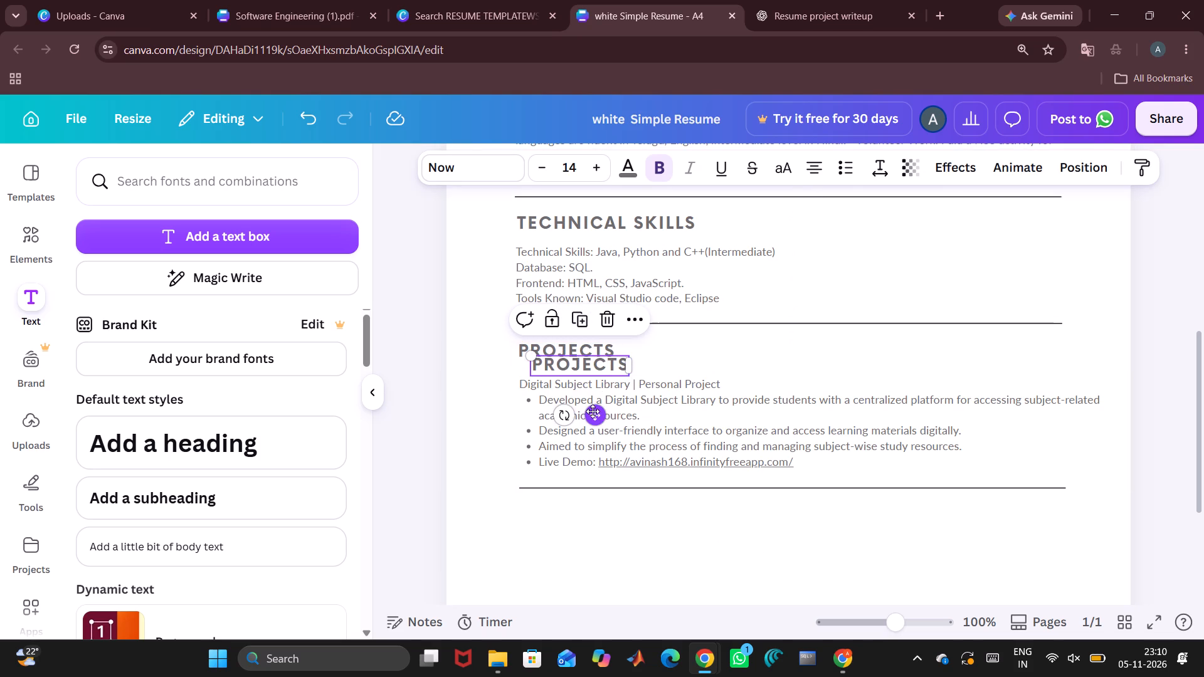
pyautogui.moveTo(593, 416); pyautogui.dragTo(594, 560)
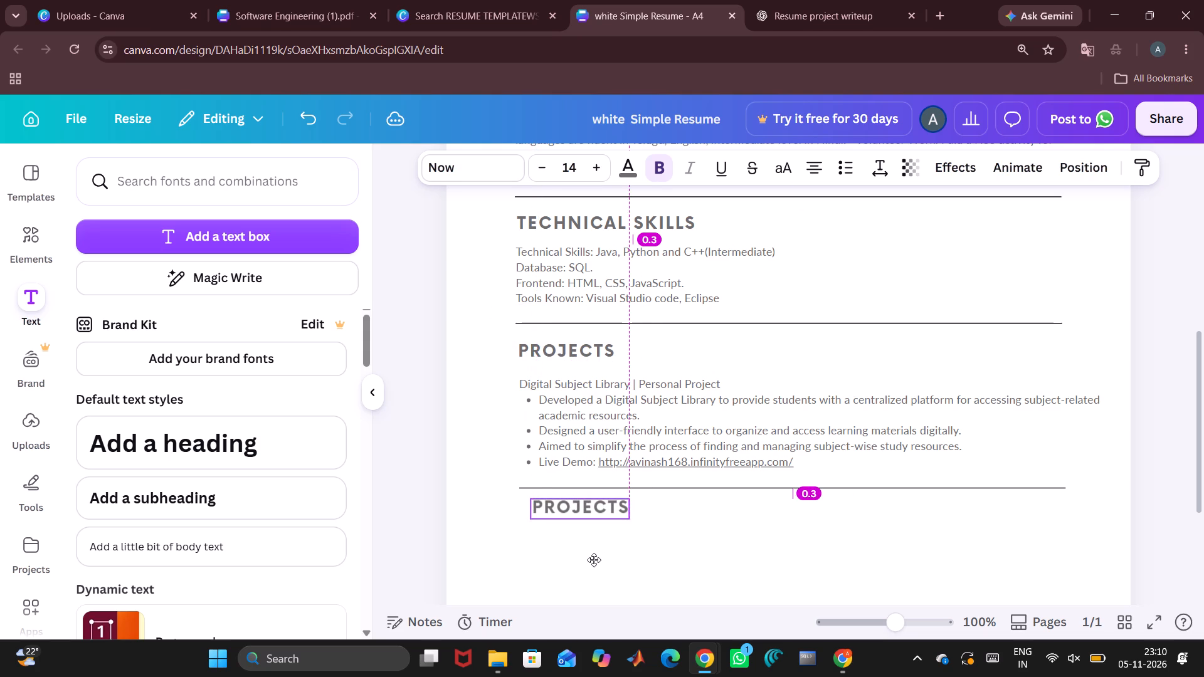
pyautogui.moveTo(594, 560); pyautogui.dragTo(586, 565)
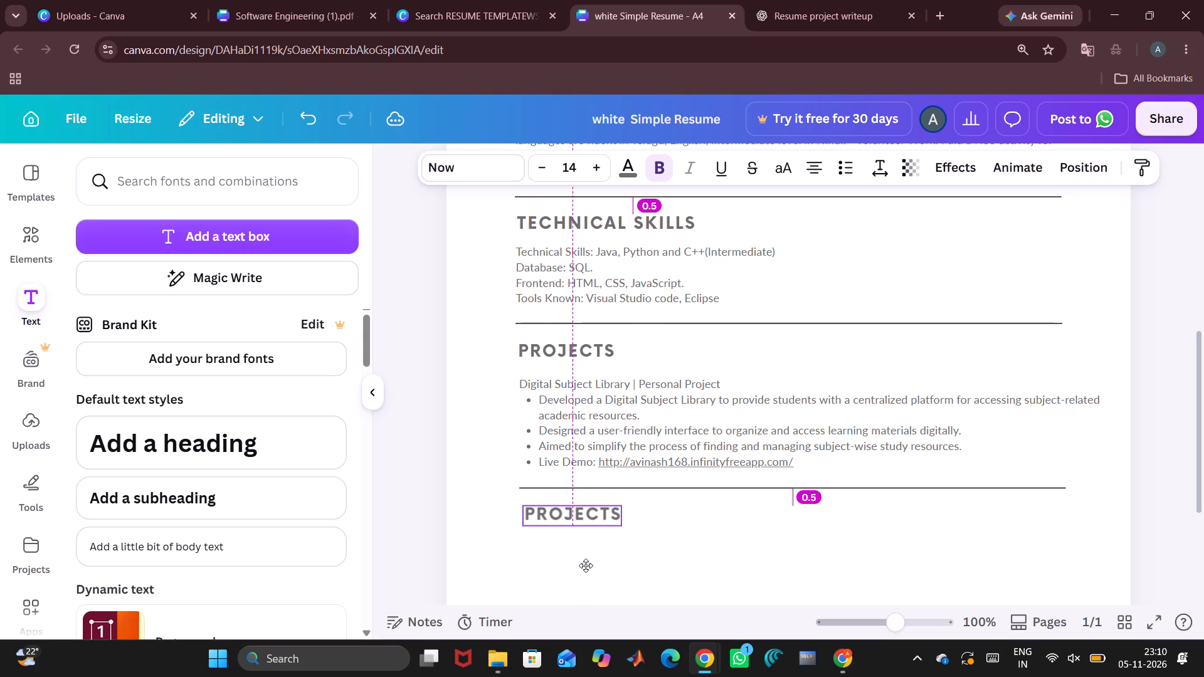
pyautogui.moveTo(586, 565); pyautogui.dragTo(589, 564)
pyautogui.moveTo(589, 567); pyautogui.dragTo(589, 567)
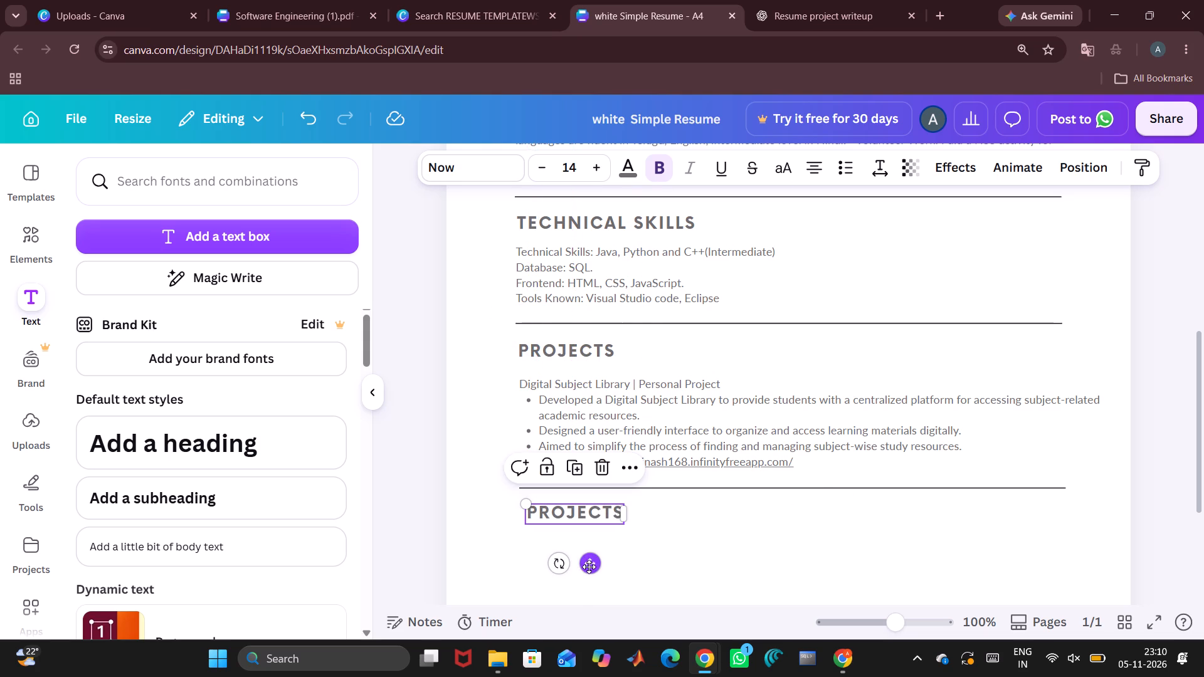
pyautogui.moveTo(589, 567); pyautogui.dragTo(583, 567)
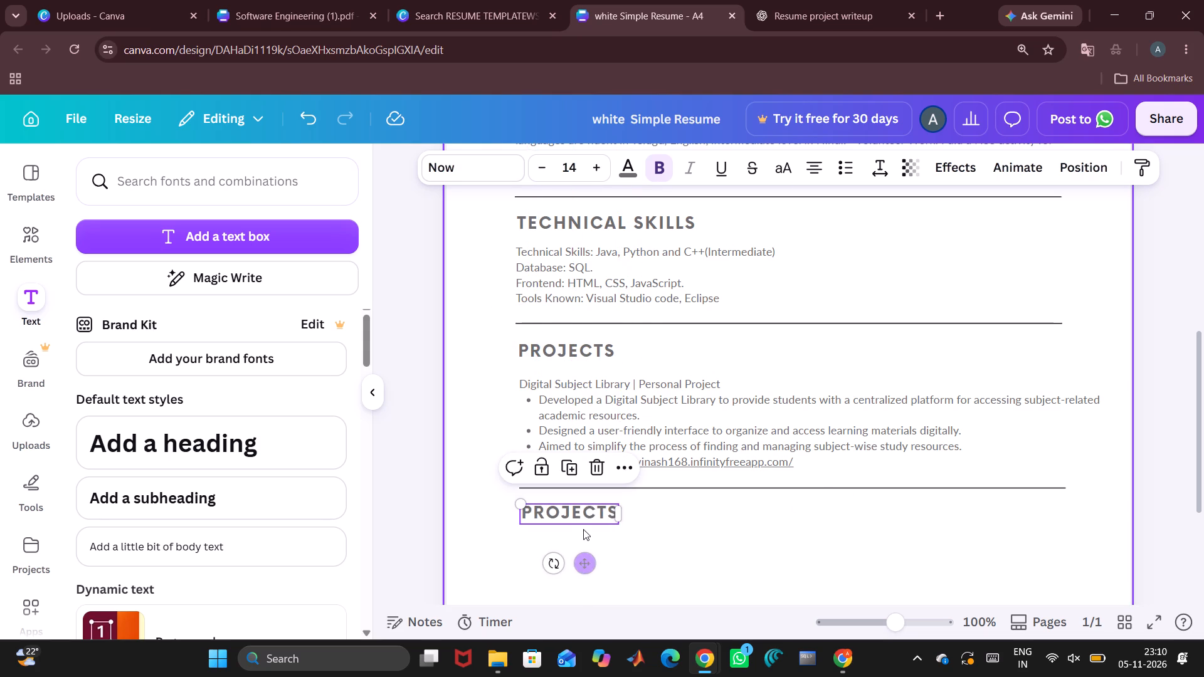
# Replace the duplicated PROJECTS heading below the bottom divider with the text CERTIFICATES AND ACHIEVEMENTS.
pyautogui.doubleClick(576, 513)
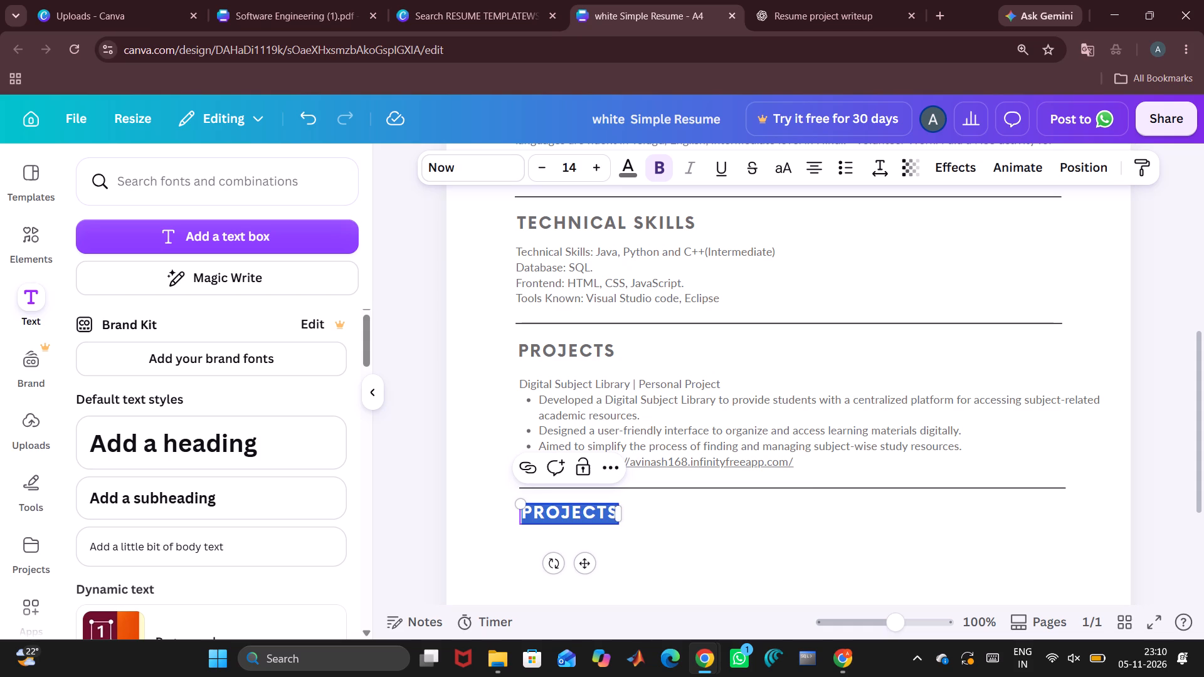
pyautogui.press('BackSpace')
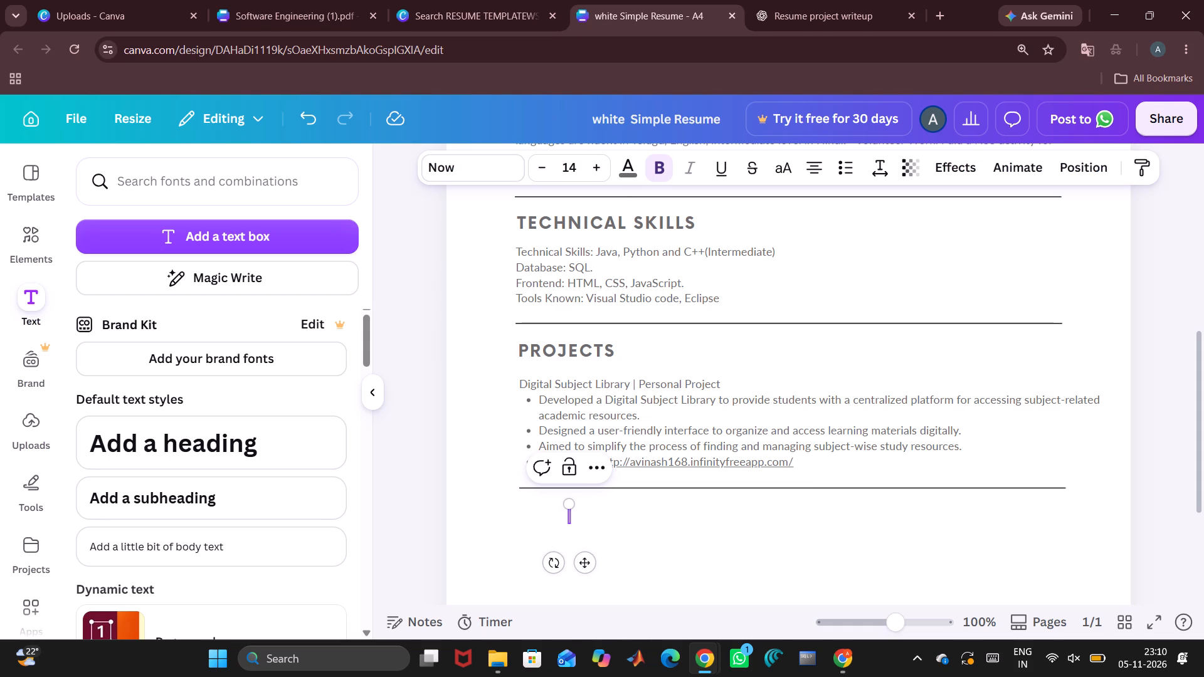
pyautogui.hotkey('shift', 'c')
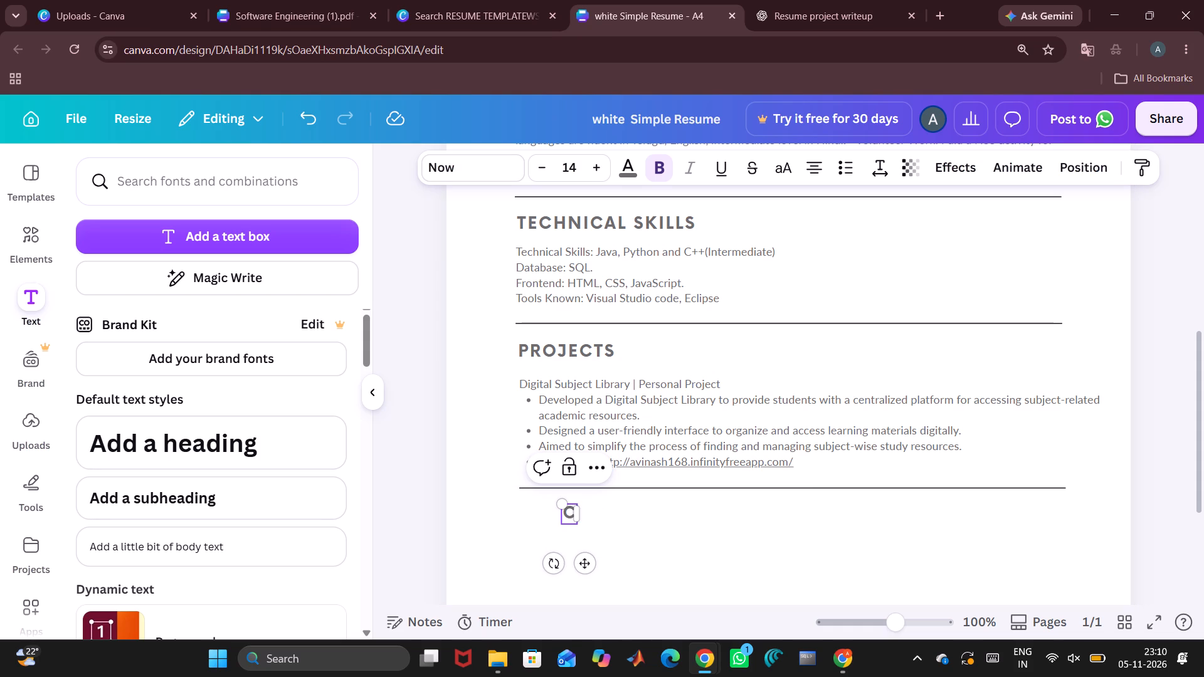
pyautogui.write('ERTI')
pyautogui.write('FICATES')
pyautogui.press('space')
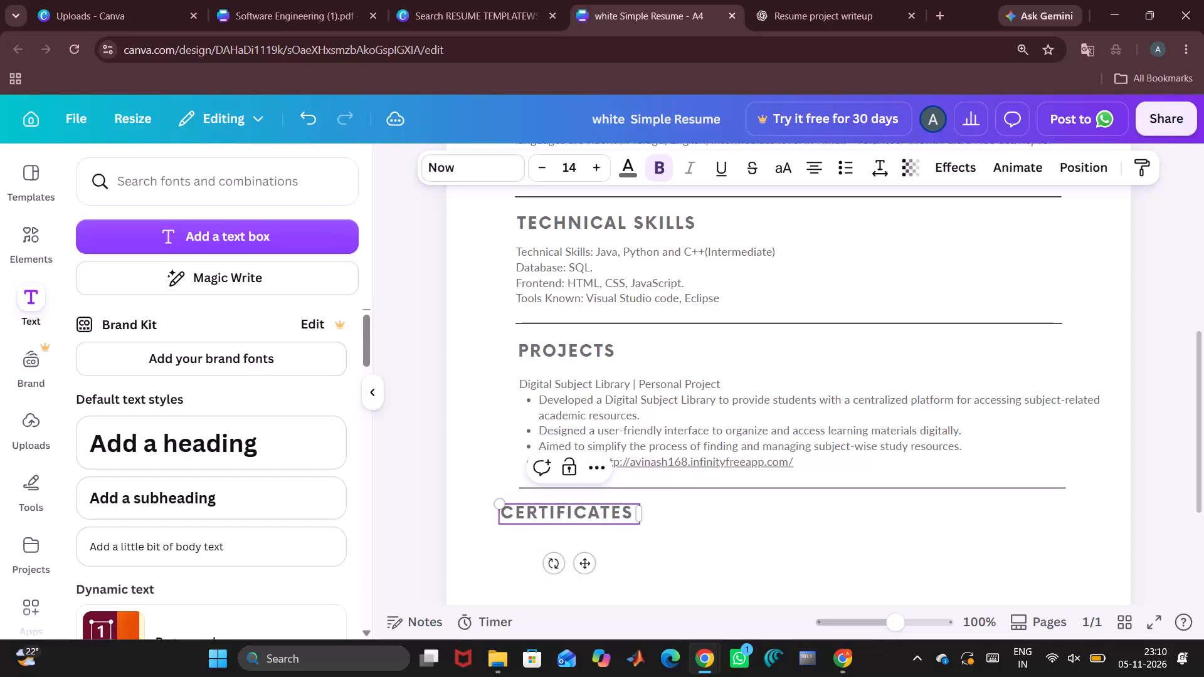
pyautogui.write('AND')
pyautogui.press('space')
pyautogui.write('AC')
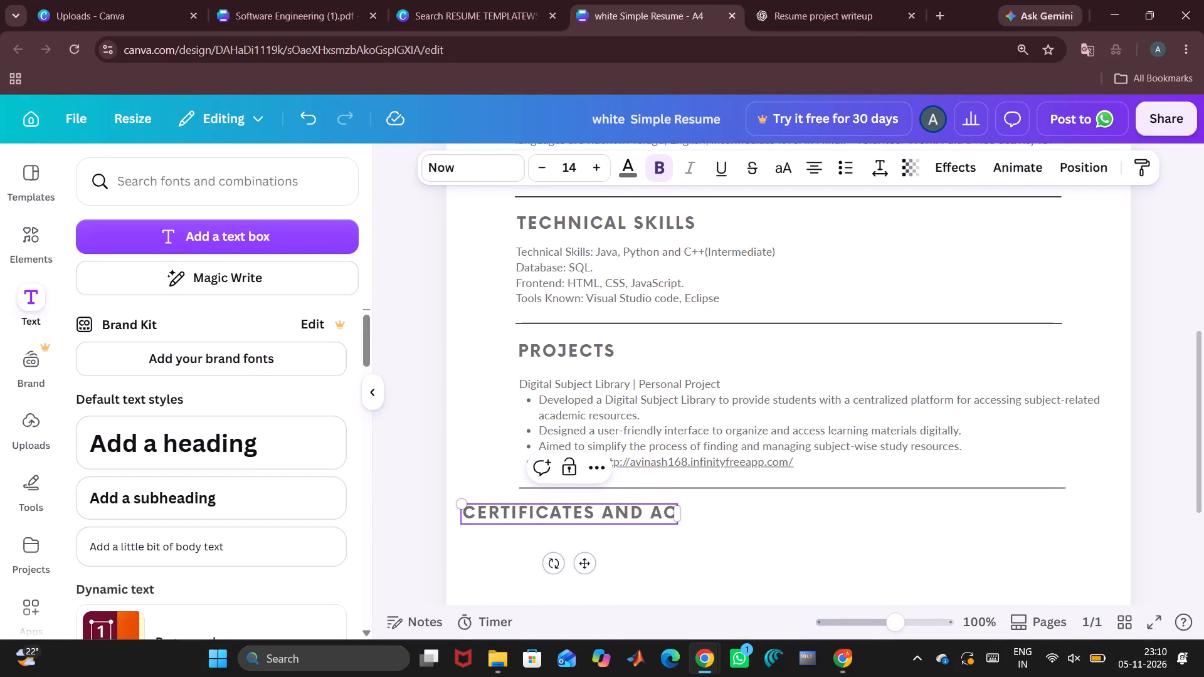
pyautogui.write('HIEVEMENTS')
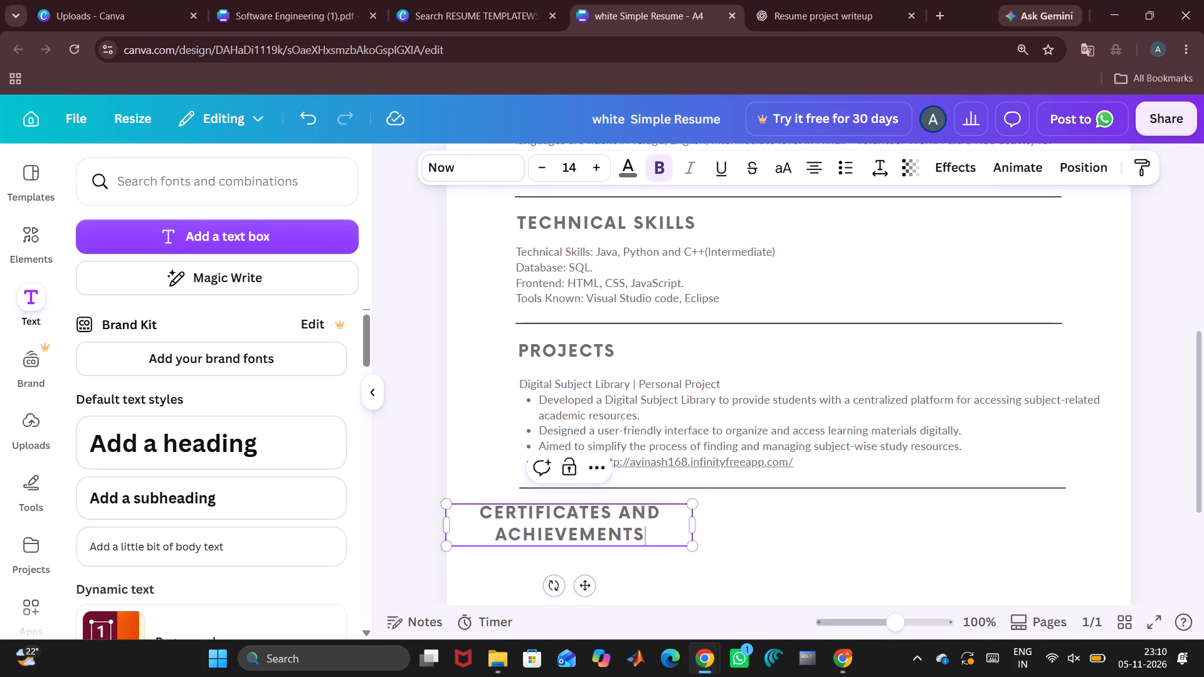
# Widen the CERTIFICATES AND ACHIEVEMENTS text box until the heading fits on one line, and left-align its text.
pyautogui.moveTo(694, 526); pyautogui.dragTo(818, 522)
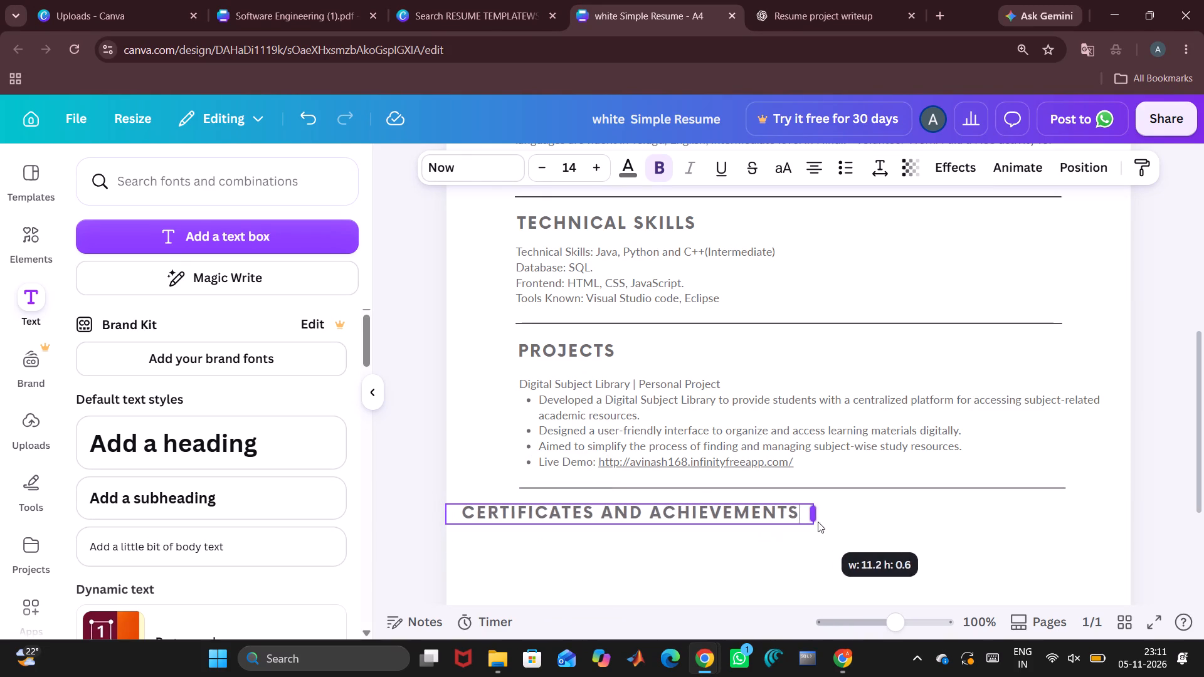
pyautogui.moveTo(818, 522); pyautogui.dragTo(869, 522)
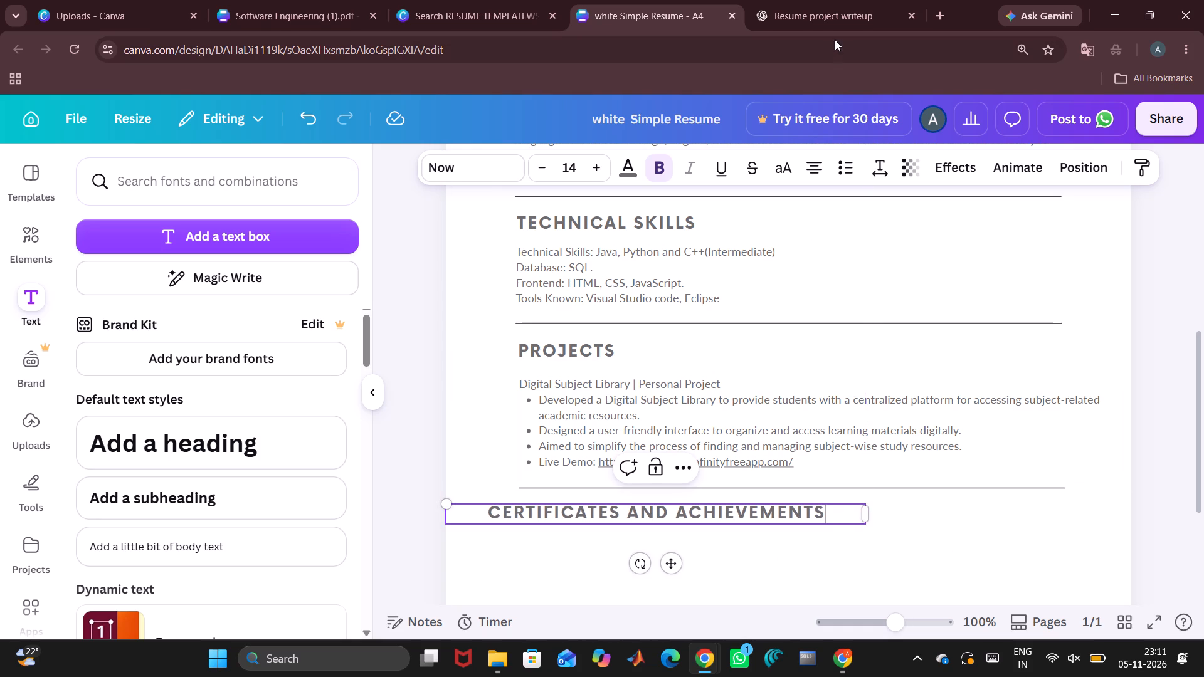
pyautogui.click(813, 170)
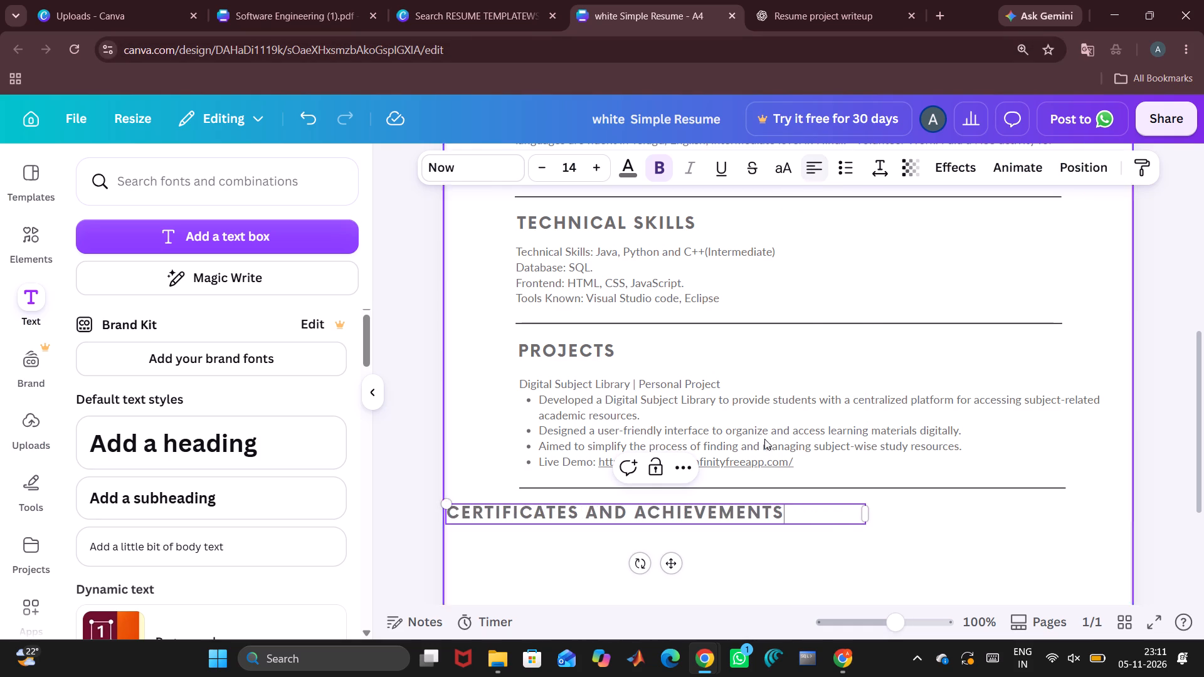
# Position the CERTIFICATES AND ACHIEVEMENTS heading just below the divider near its starting edge and narrow its box to about 11.8 wide.
pyautogui.moveTo(673, 560); pyautogui.dragTo(753, 555)
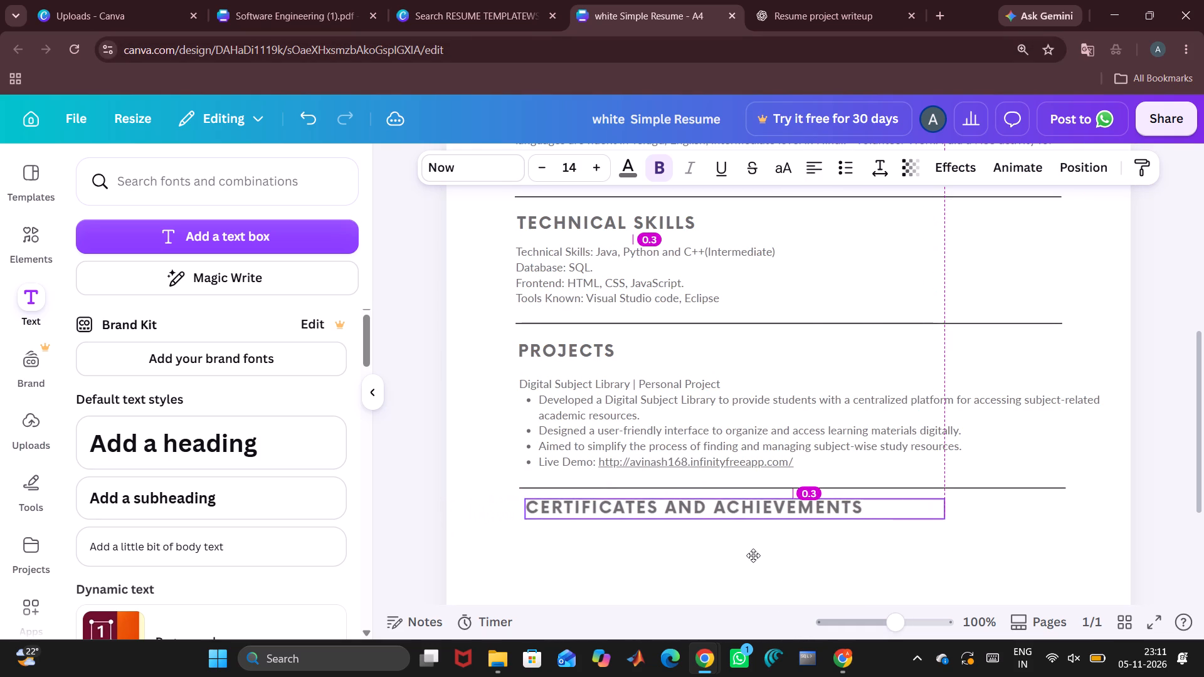
pyautogui.moveTo(753, 555); pyautogui.dragTo(749, 566)
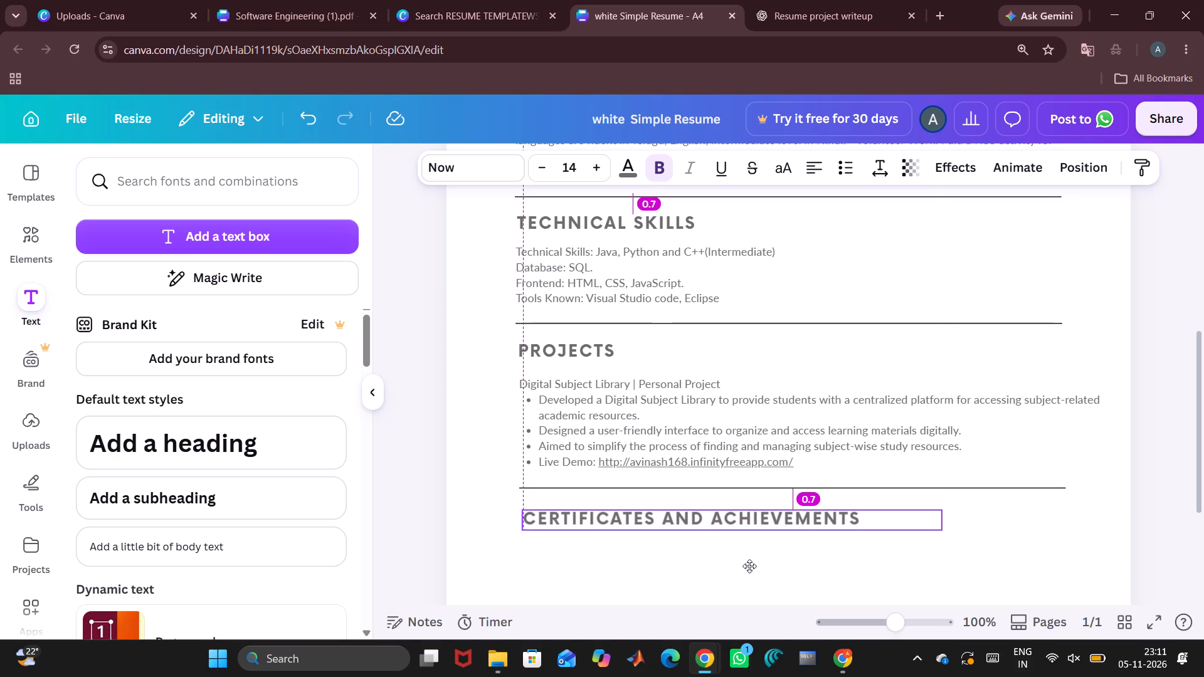
pyautogui.moveTo(749, 566); pyautogui.dragTo(747, 565)
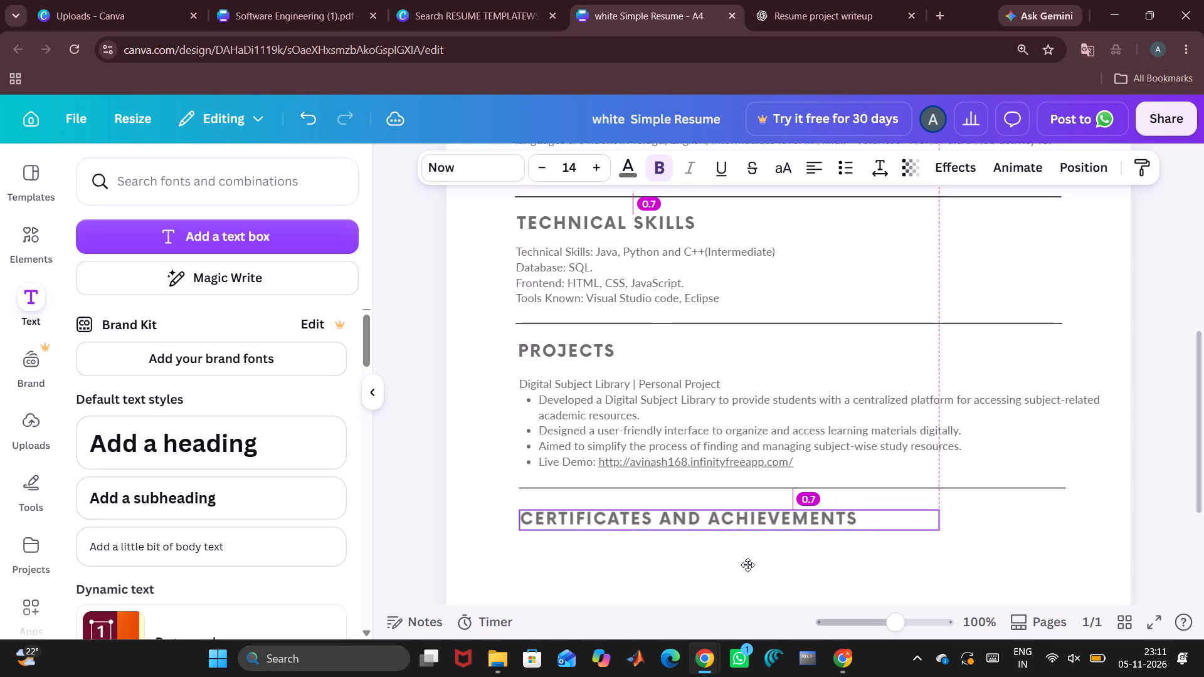
pyautogui.moveTo(747, 565); pyautogui.dragTo(749, 561)
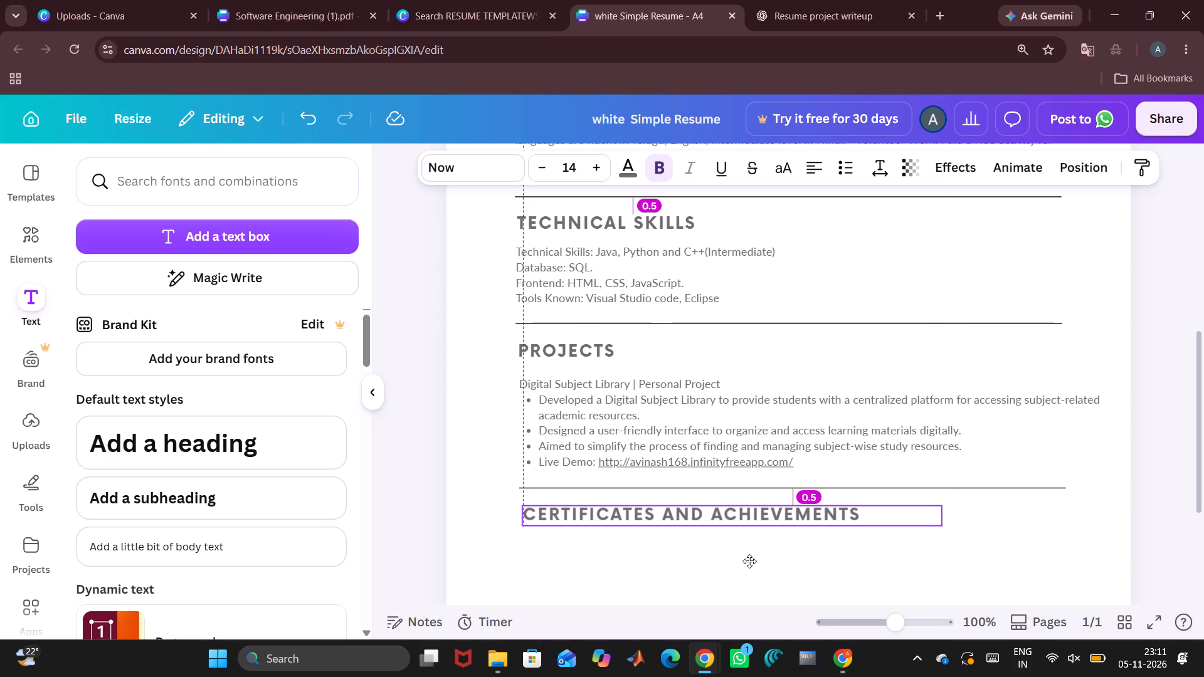
pyautogui.moveTo(749, 561); pyautogui.dragTo(751, 568)
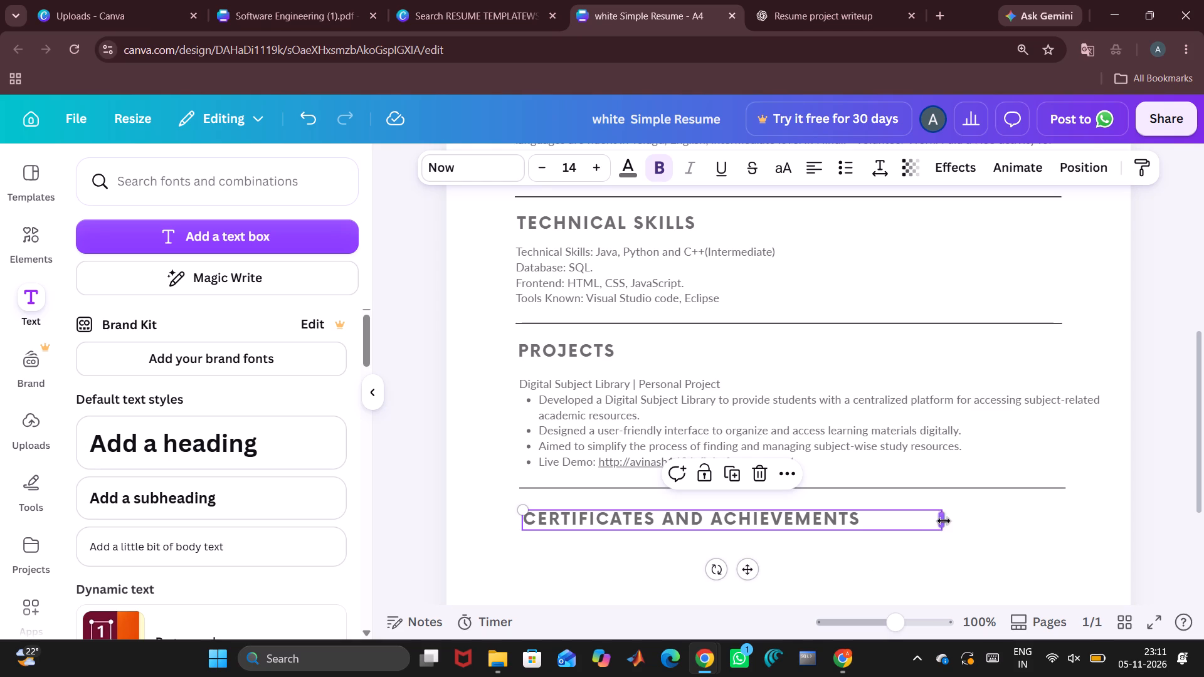
pyautogui.moveTo(944, 520); pyautogui.dragTo(910, 520)
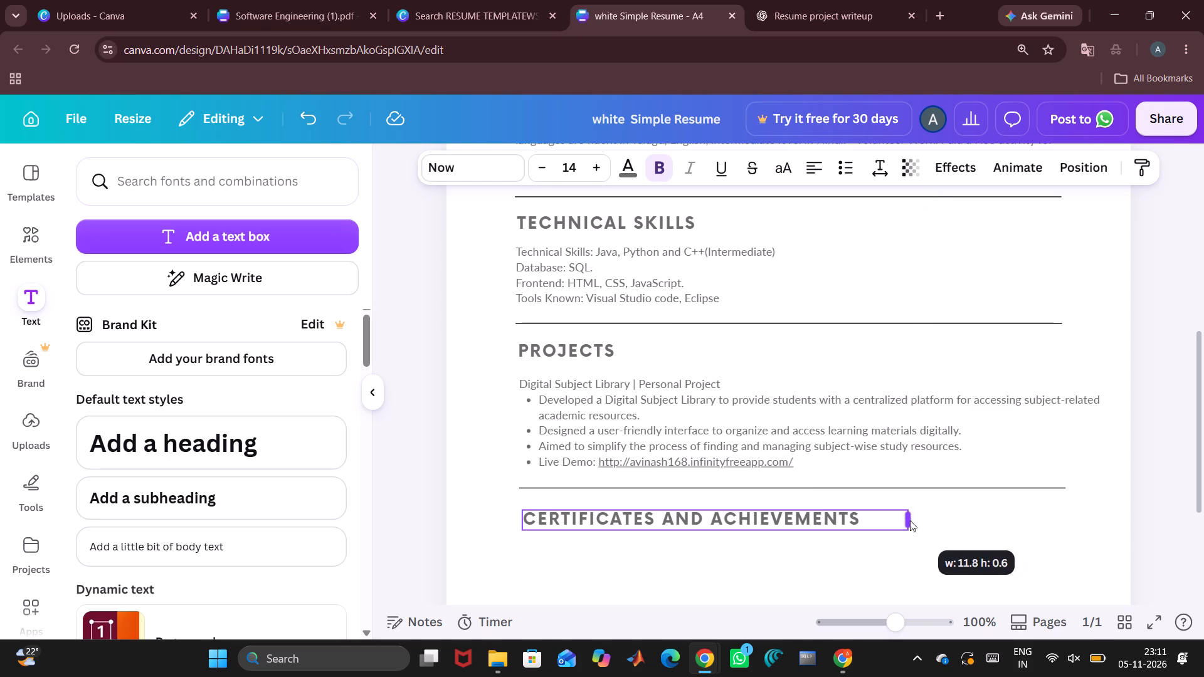
pyautogui.moveTo(910, 520); pyautogui.dragTo(911, 523)
pyautogui.click(893, 560)
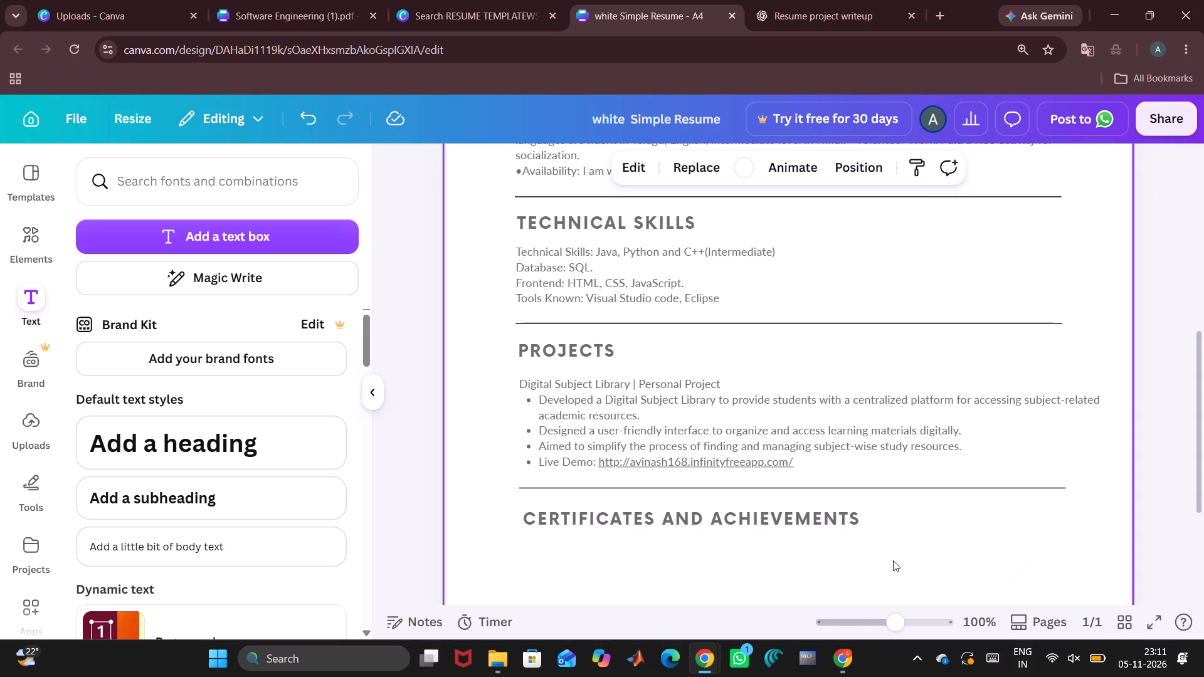
# Duplicate the Digital Subject Library description box and place the copy beneath the CERTIFICATES AND ACHIEVEMENTS heading, aligned with the original.
pyautogui.scroll(-1, 893, 560)
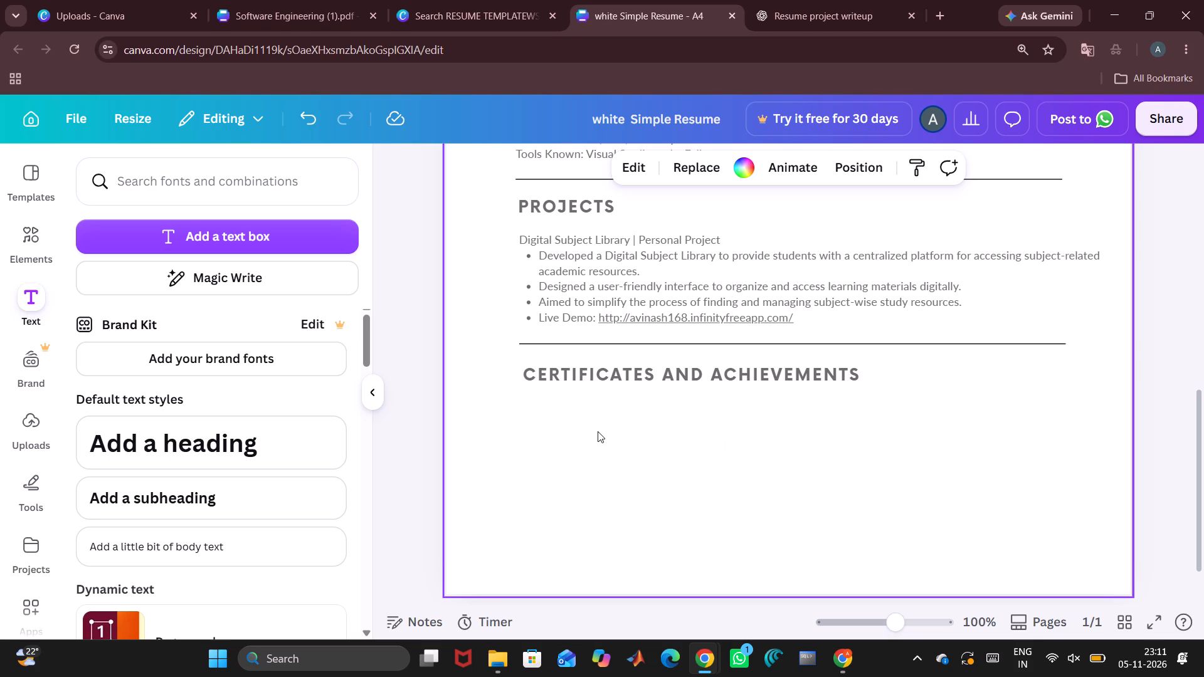
pyautogui.click(710, 246)
pyautogui.click(922, 380)
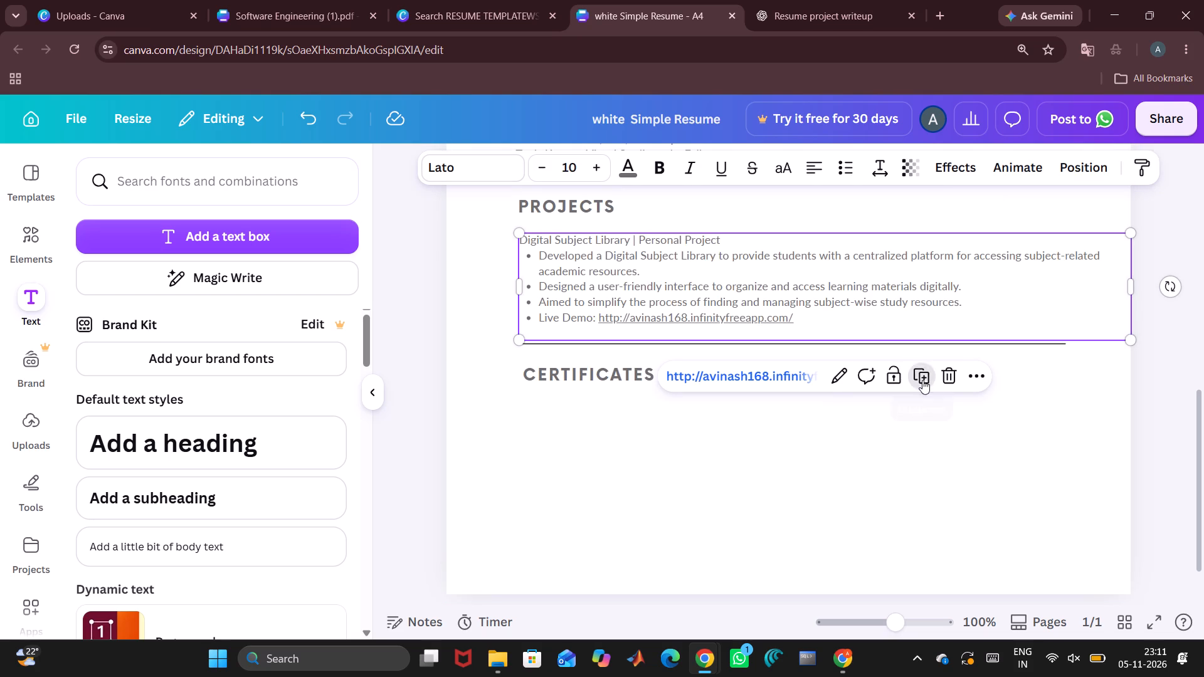
pyautogui.moveTo(955, 298); pyautogui.dragTo(941, 428)
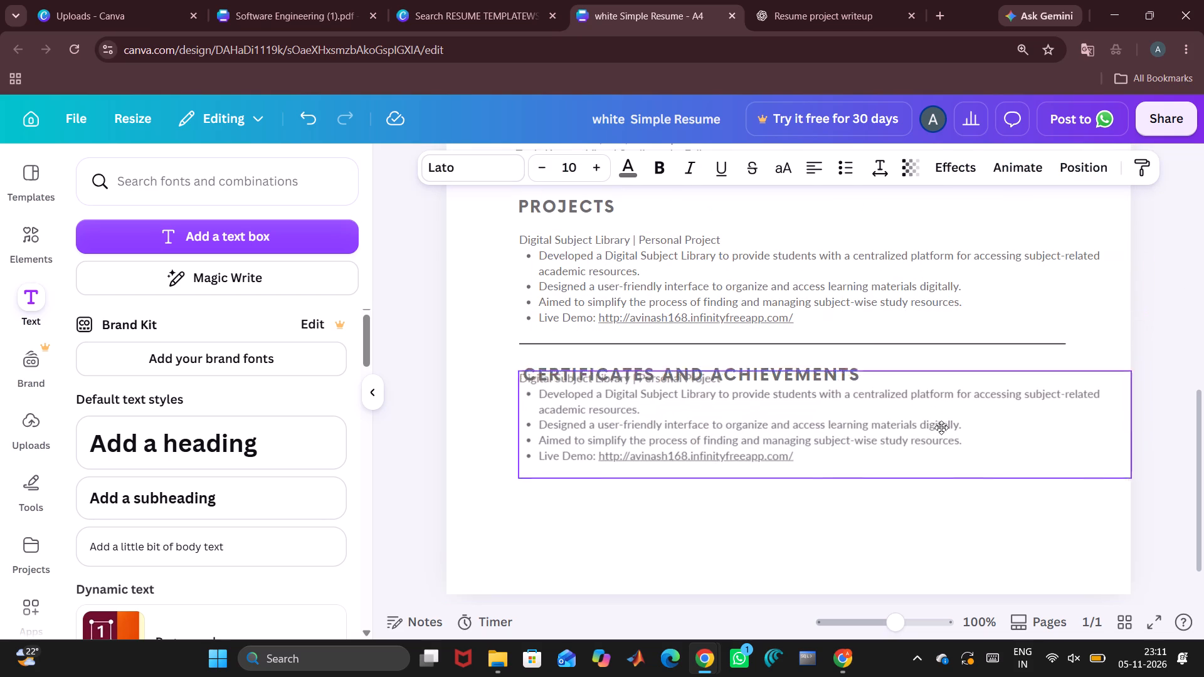
pyautogui.moveTo(941, 428); pyautogui.dragTo(944, 462)
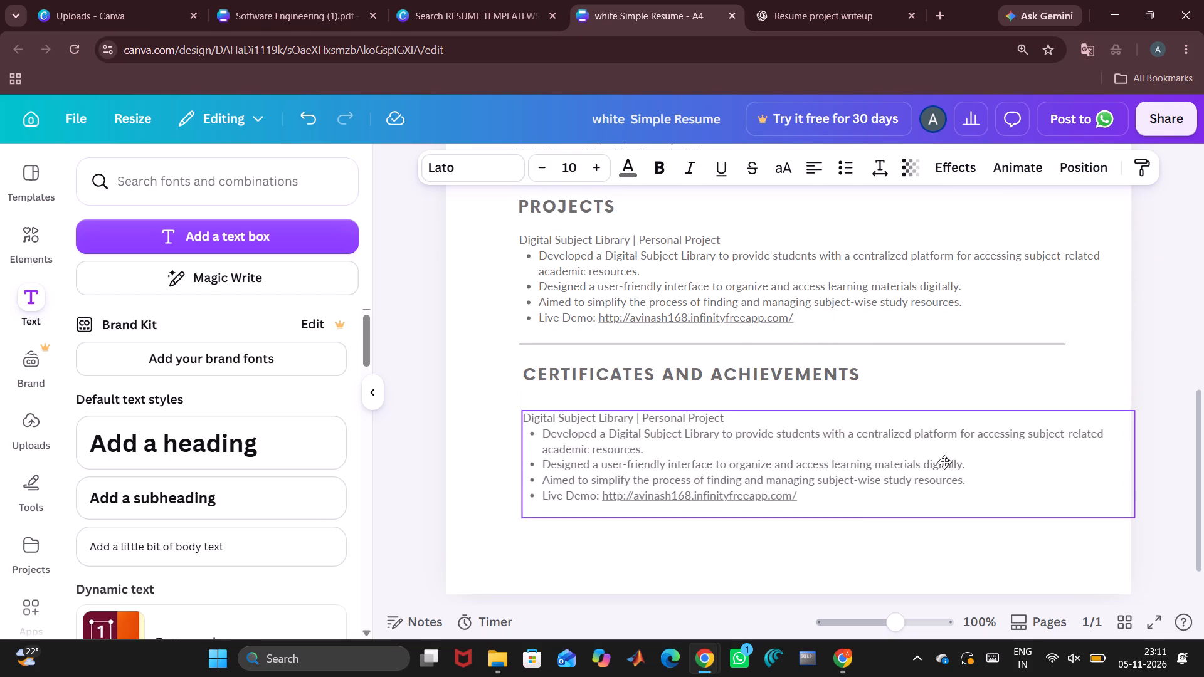
pyautogui.moveTo(944, 462); pyautogui.dragTo(941, 464)
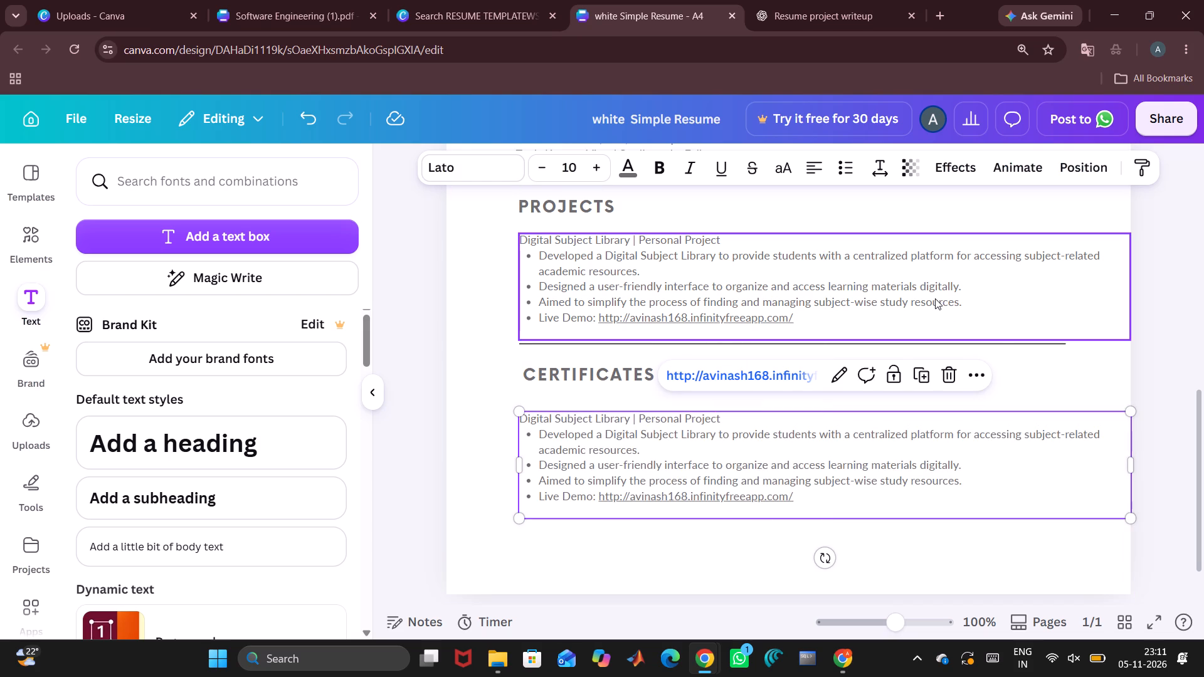
# Narrow the original Digital Subject Library description box under PROJECTS so its text wraps within the divider's length.
pyautogui.click(935, 298)
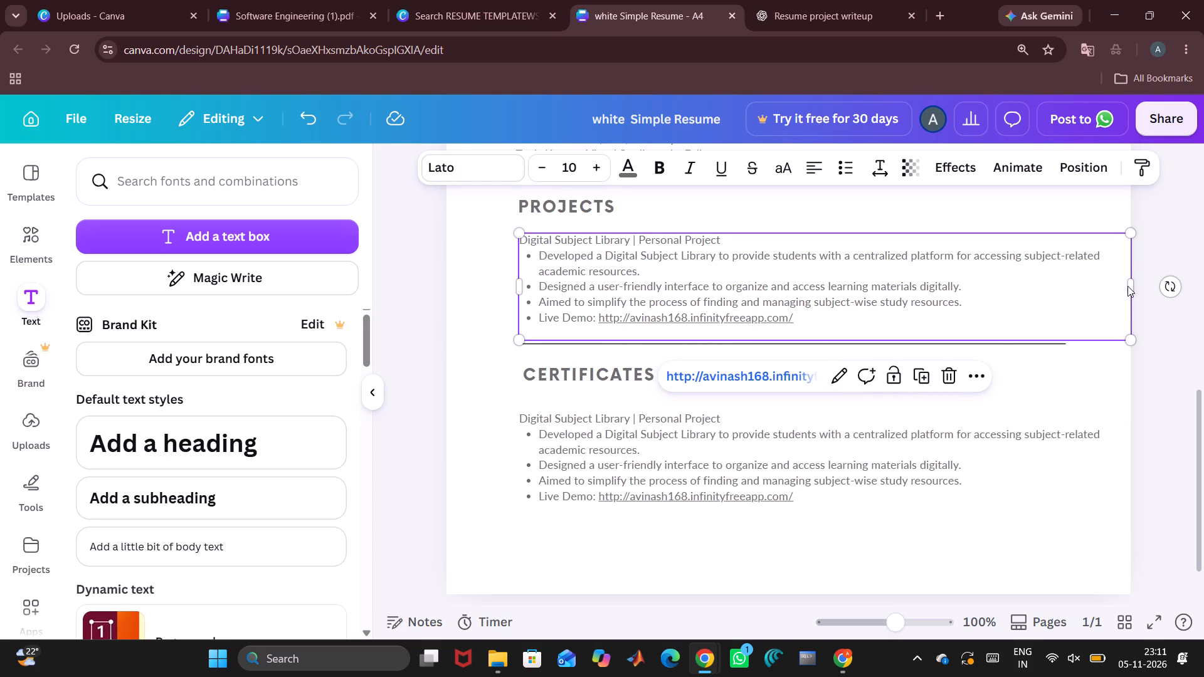
pyautogui.moveTo(1137, 288); pyautogui.dragTo(1107, 286)
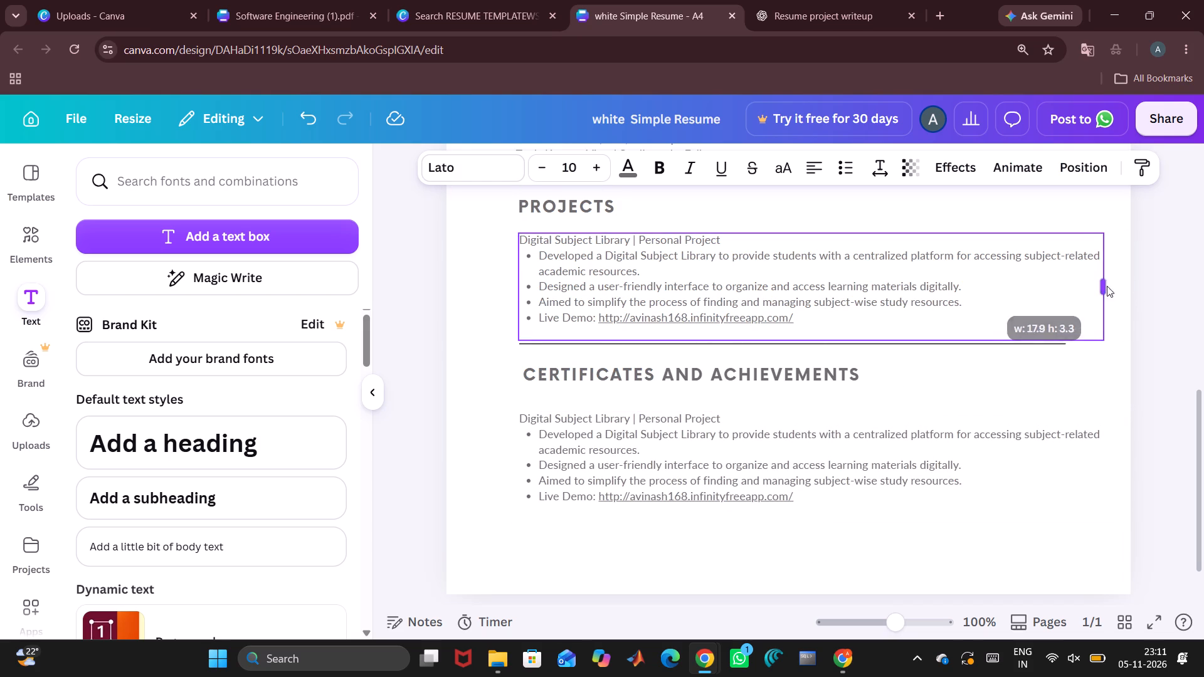
pyautogui.moveTo(1107, 286); pyautogui.dragTo(1089, 285)
# Replace all the text in the copied description box under CERTIFICATES AND ACHIEVEMENTS with the placeholder GHFGF.
pyautogui.click(1074, 519)
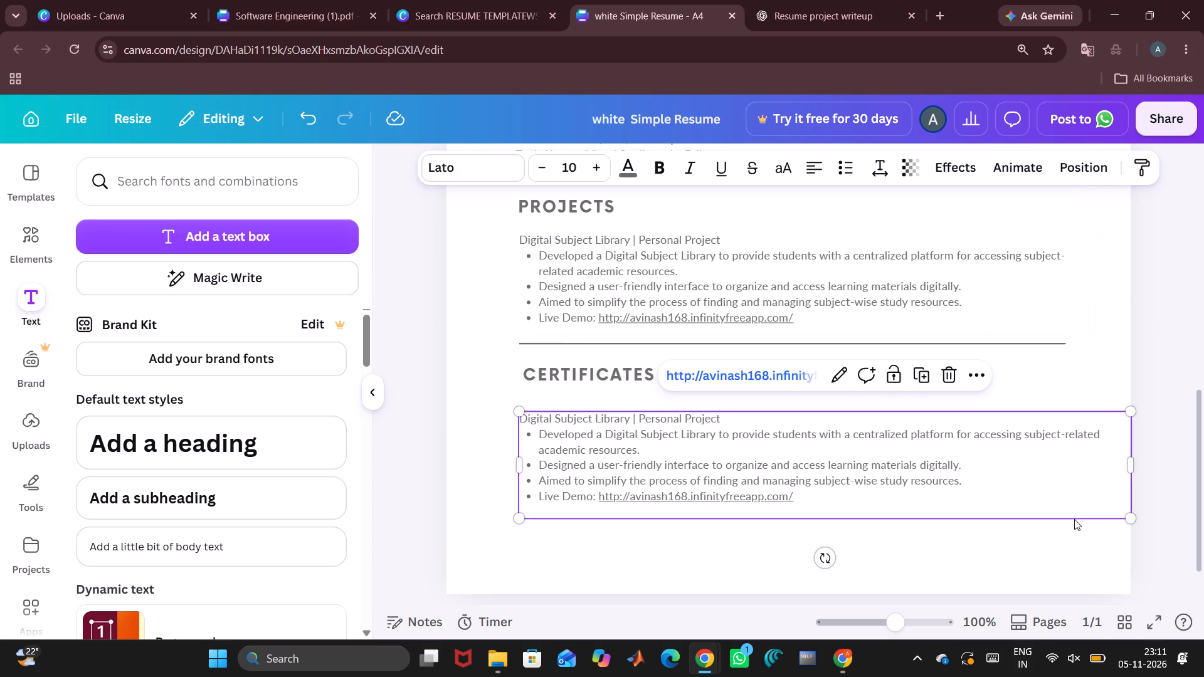
pyautogui.click(1005, 493)
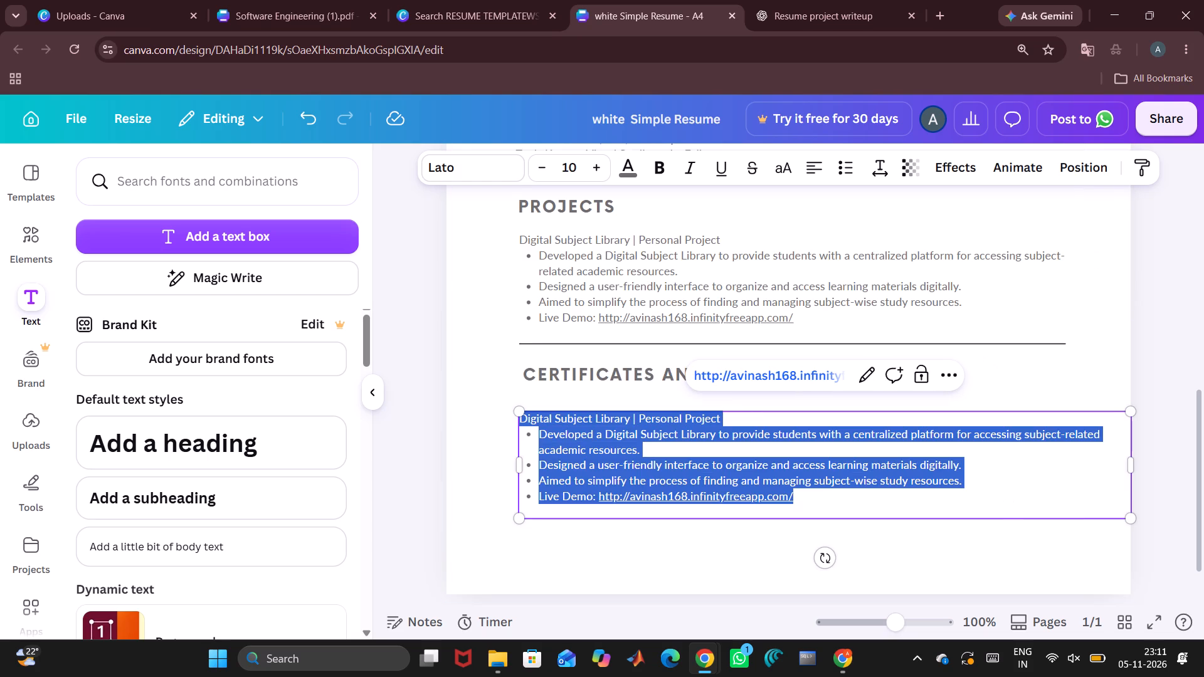
pyautogui.press('BackSpace')
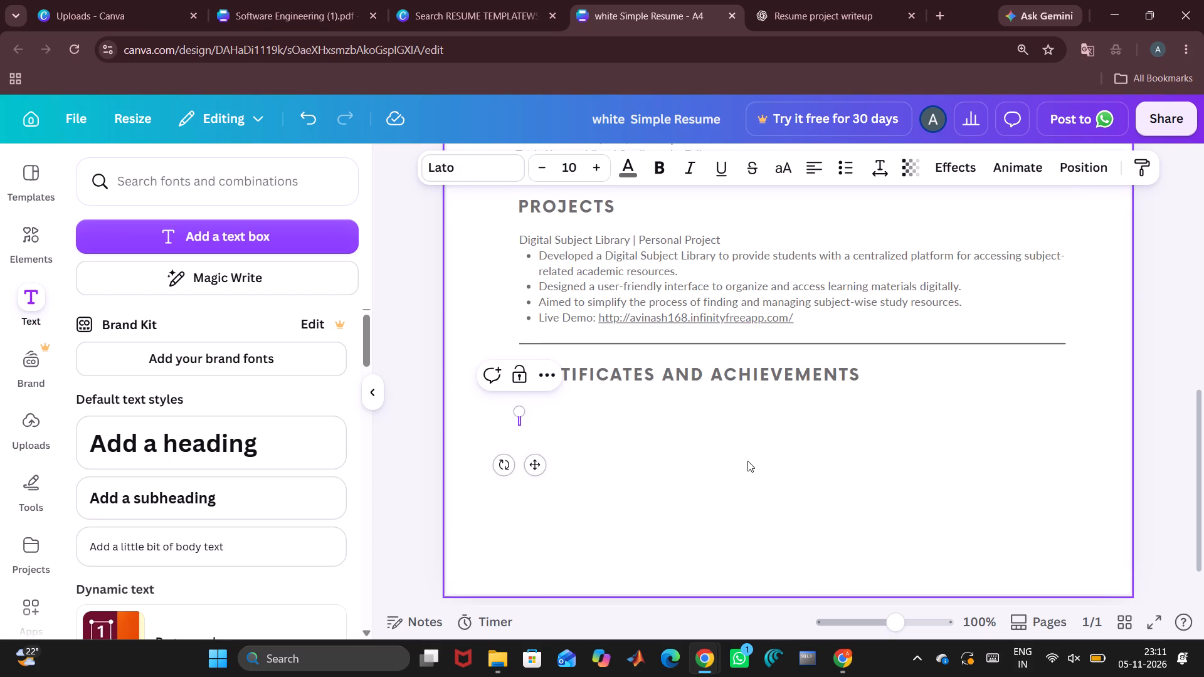
pyautogui.write('GHFGF')
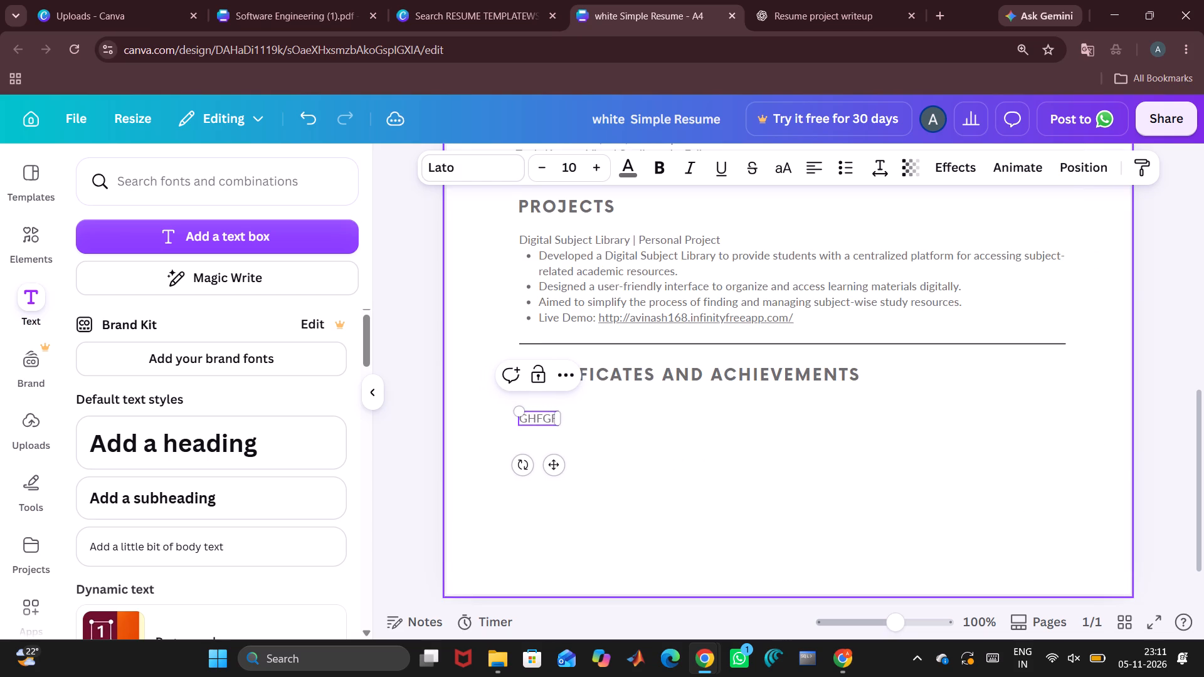
pyautogui.click(727, 495)
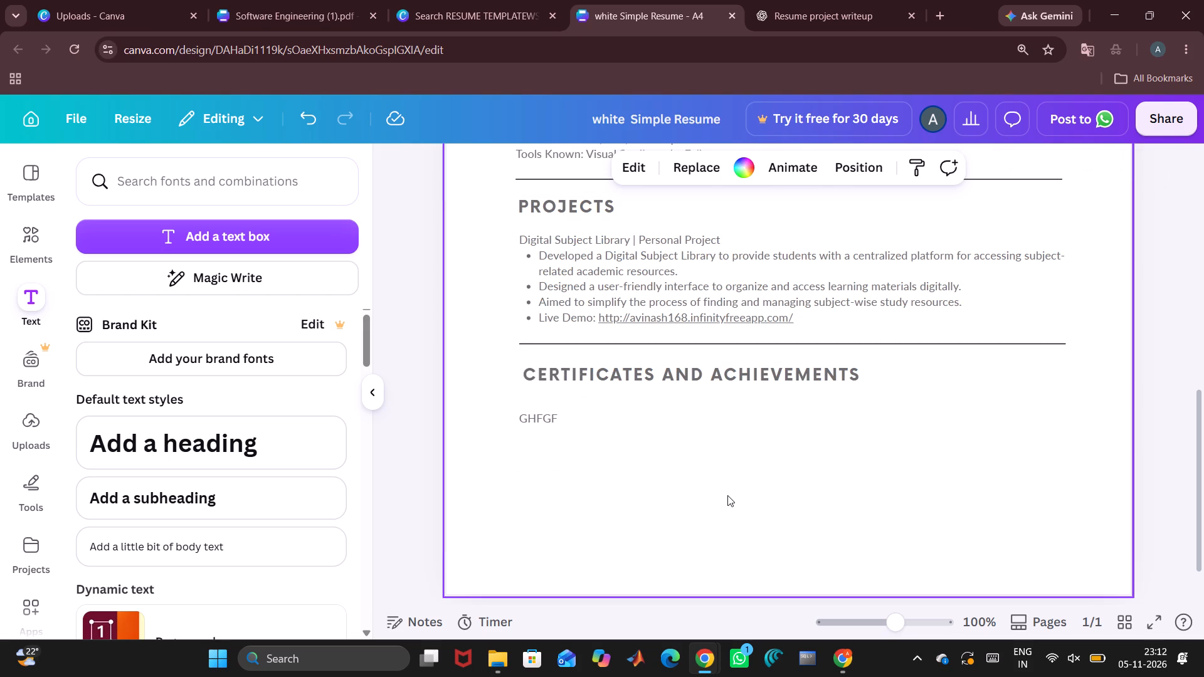
# Move the GHFGF placeholder to line up with the starting edge of the CERTIFICATES AND ACHIEVEMENTS heading, 0.7 below it.
pyautogui.click(551, 421)
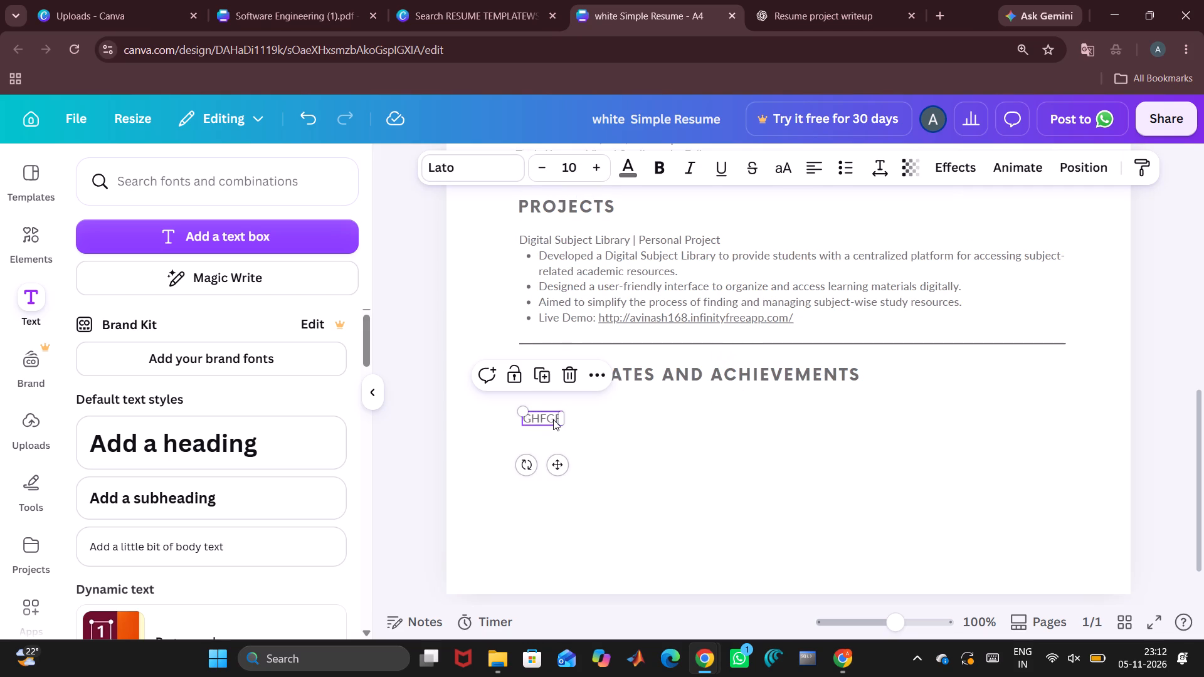
pyautogui.click(553, 419)
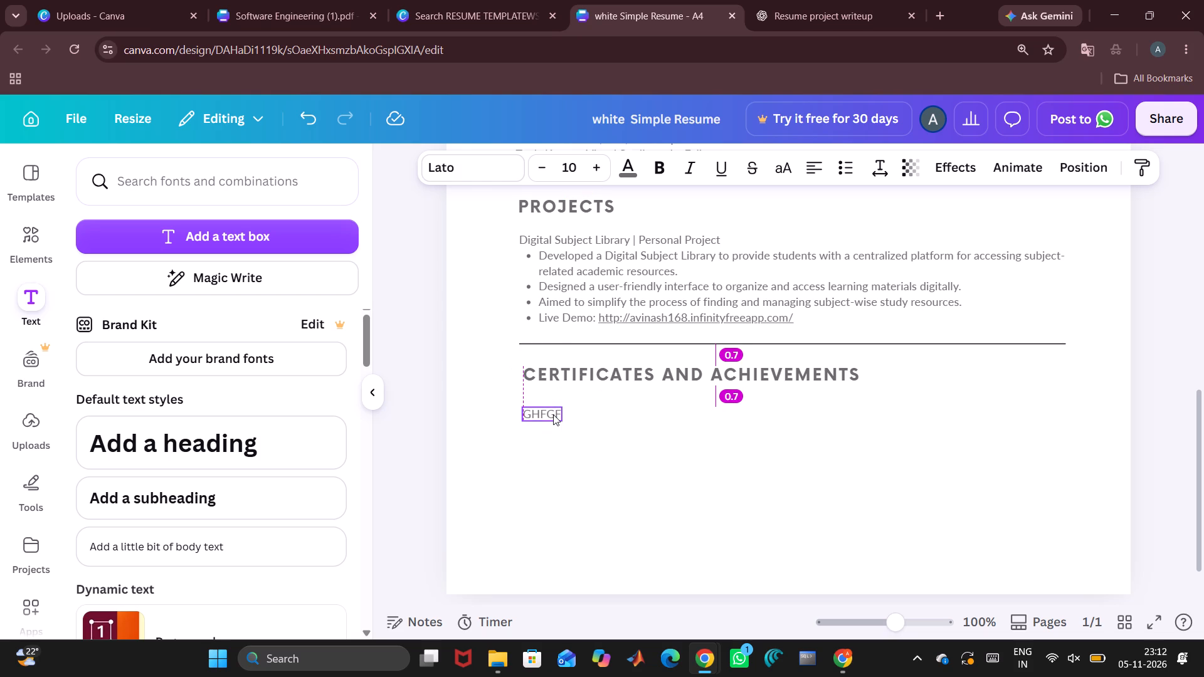
pyautogui.click(668, 439)
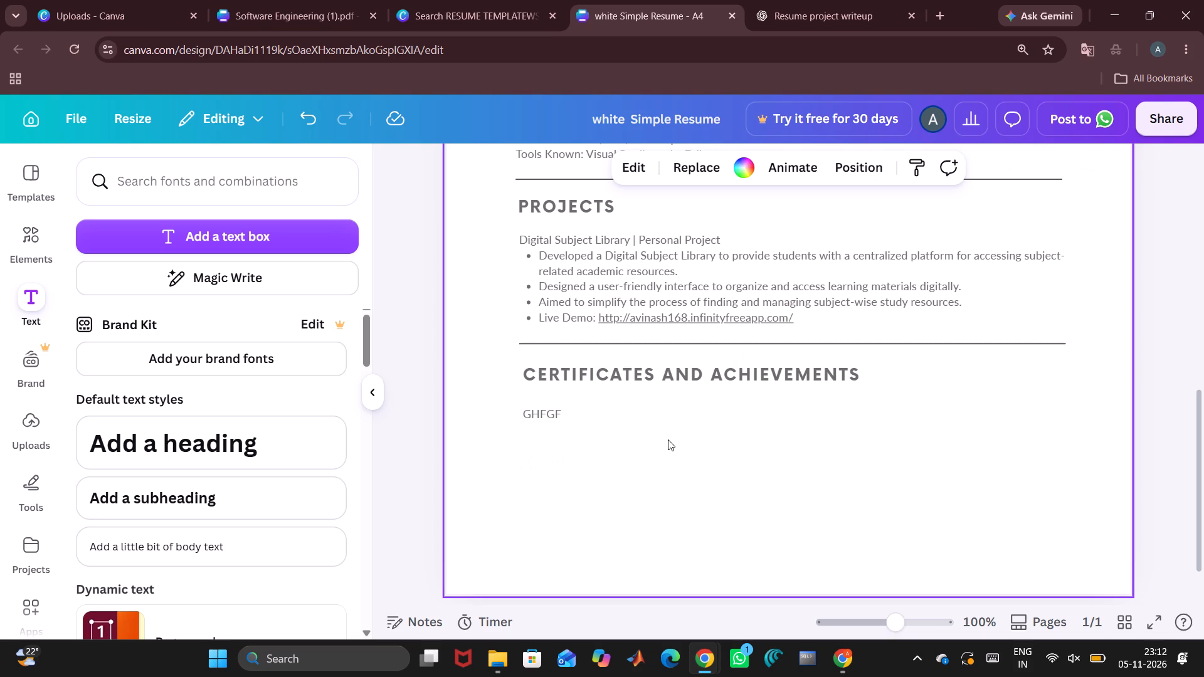
# Clear the GHFGF placeholder and start a bulleted list in its text box.
pyautogui.click(547, 414)
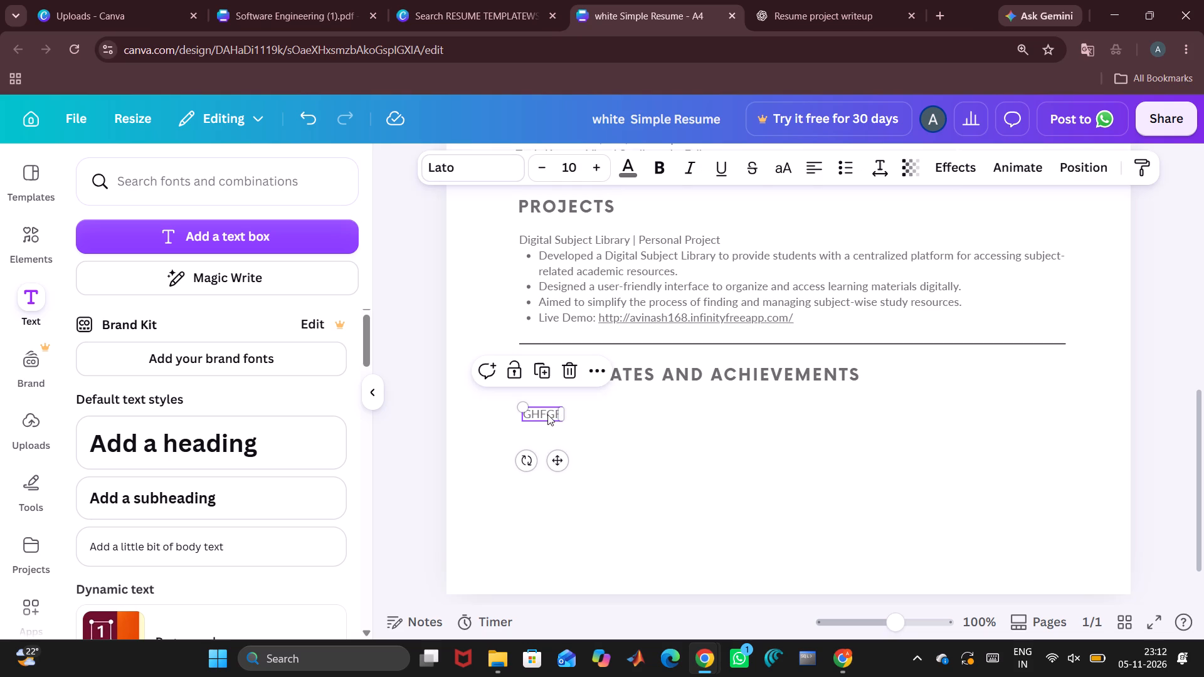
pyautogui.doubleClick(547, 414)
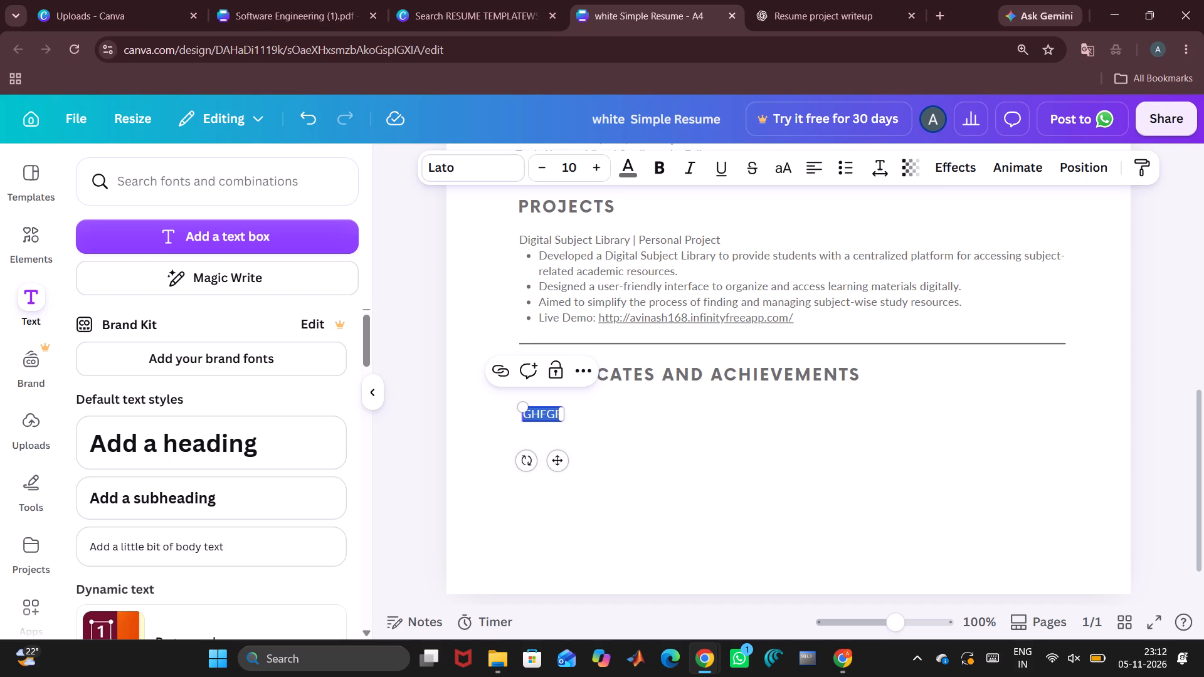
pyautogui.press('BackSpace')
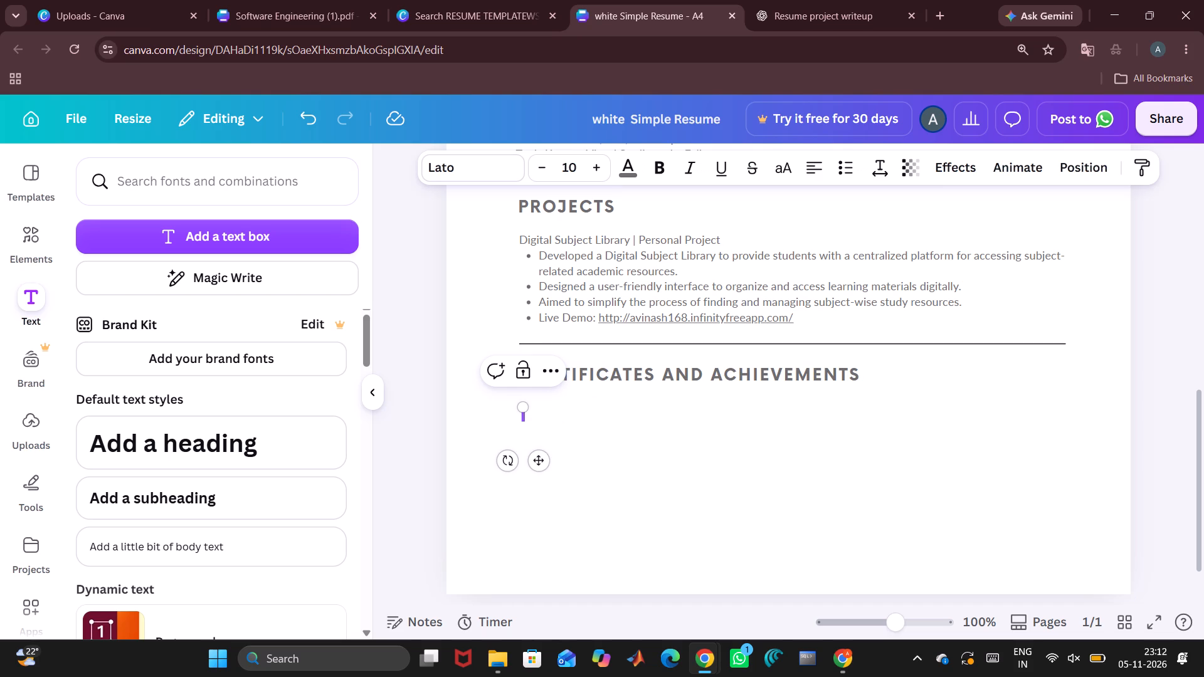
pyautogui.click(842, 169)
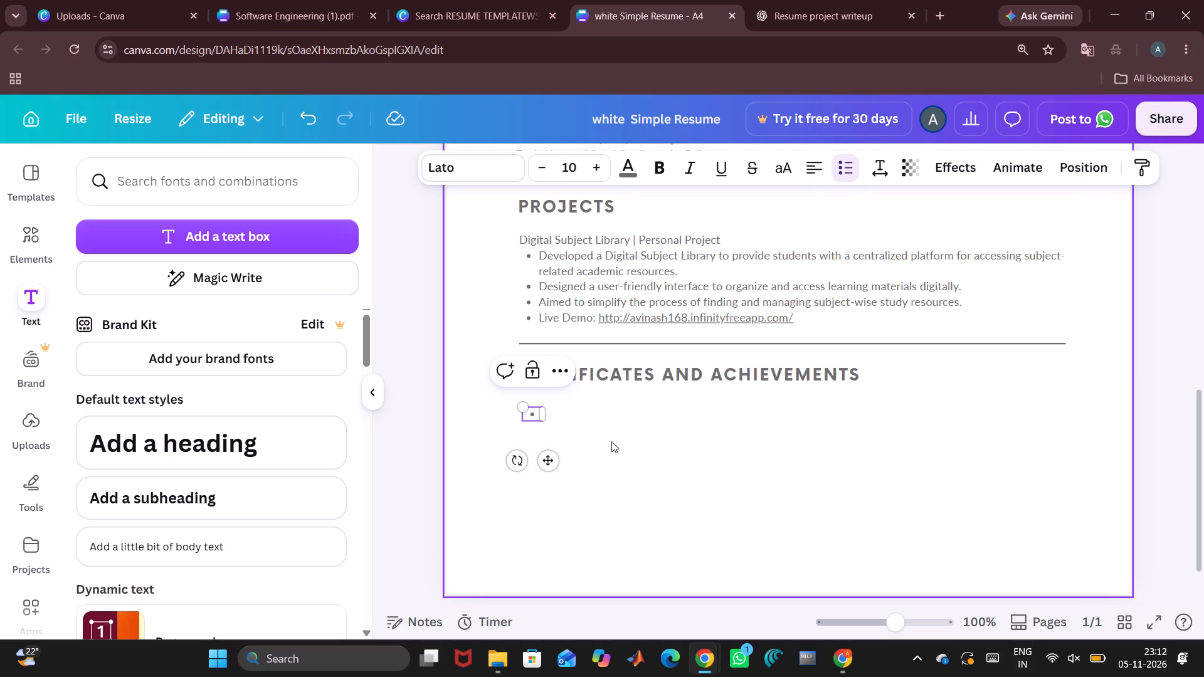
# Start the first bullet under CERTIFICATES AND ACHIEVEMENTS with the word "I".
pyautogui.write('I')
pyautogui.press('space')
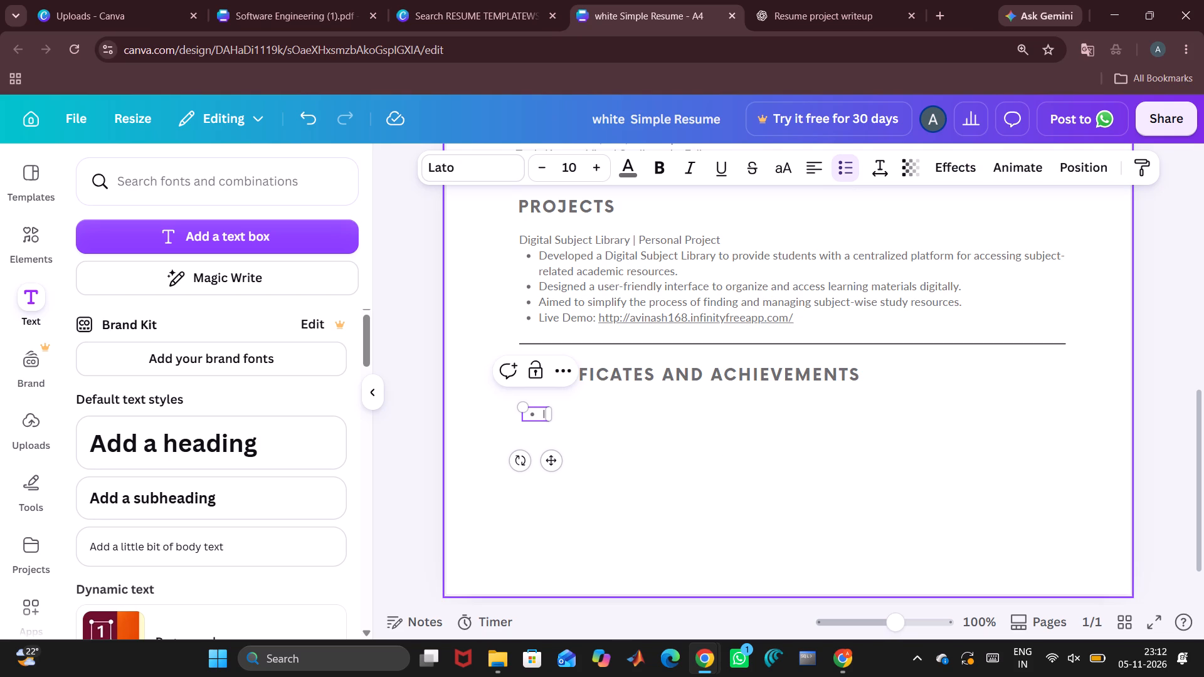
pyautogui.press('space')
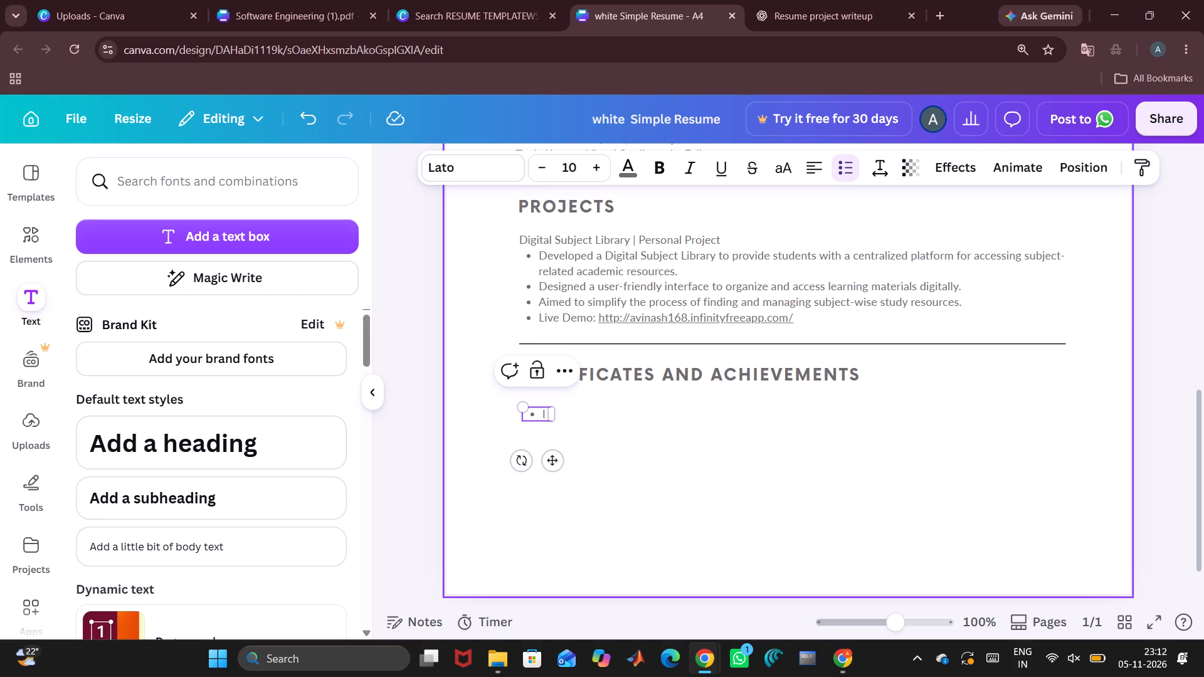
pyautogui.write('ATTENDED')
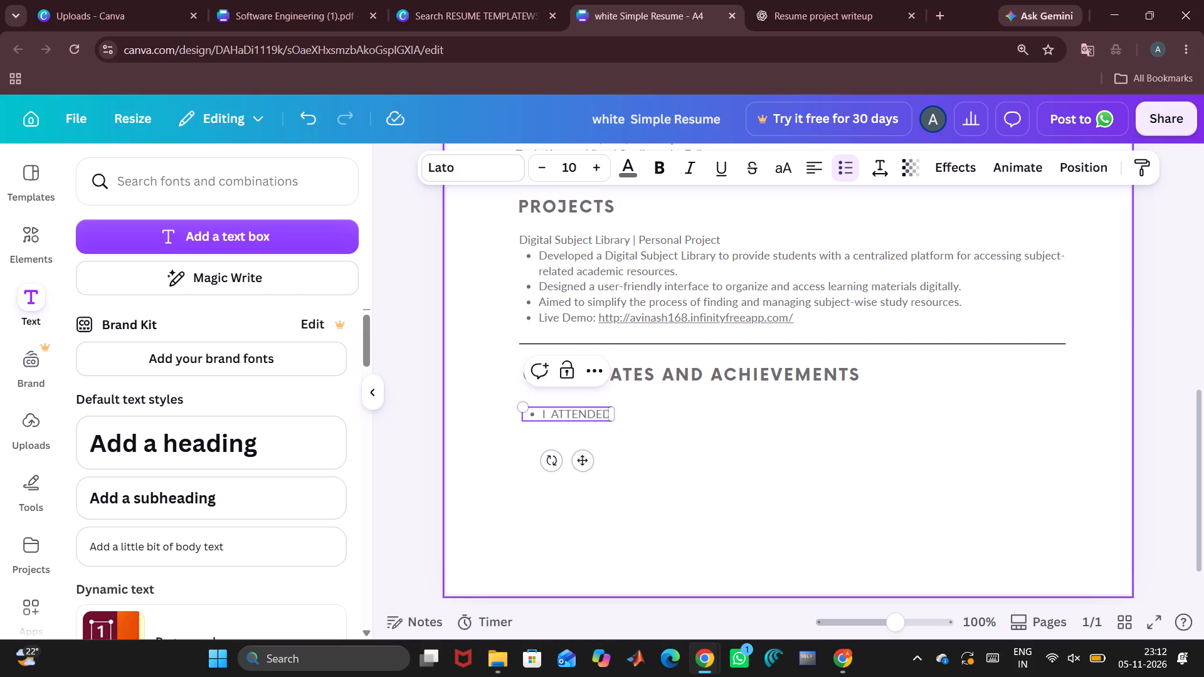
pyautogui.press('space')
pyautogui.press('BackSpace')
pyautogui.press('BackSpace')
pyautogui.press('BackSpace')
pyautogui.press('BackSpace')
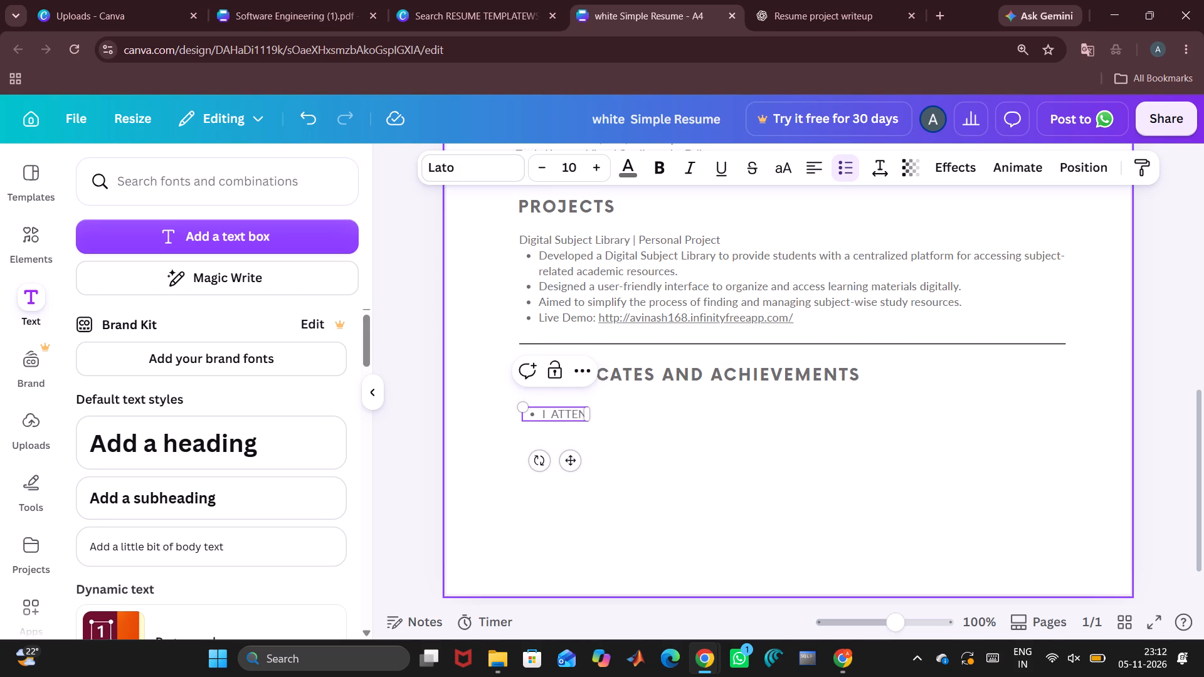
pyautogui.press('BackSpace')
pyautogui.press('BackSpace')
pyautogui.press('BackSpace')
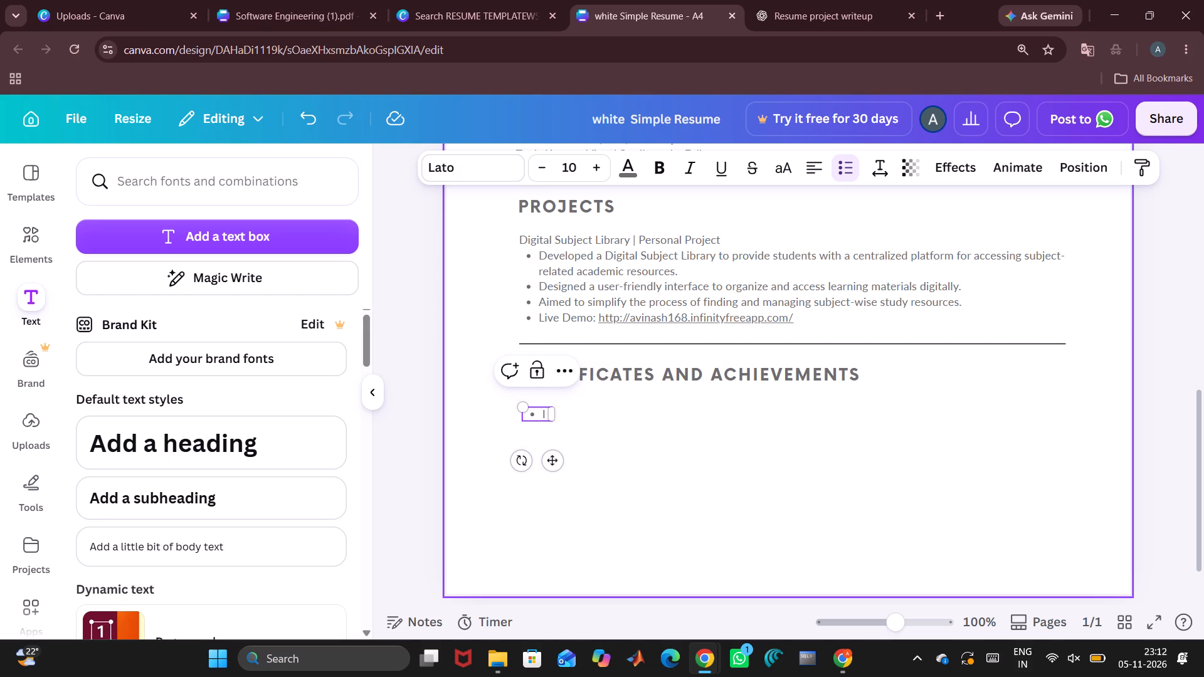
# Continue the bullet under CERTIFICATES AND ACHIEVEMENTS with "Atteneded hackathon" after "I".
pyautogui.hotkey('shift', 'a')
pyautogui.write('ttenede')
pyautogui.press('space')
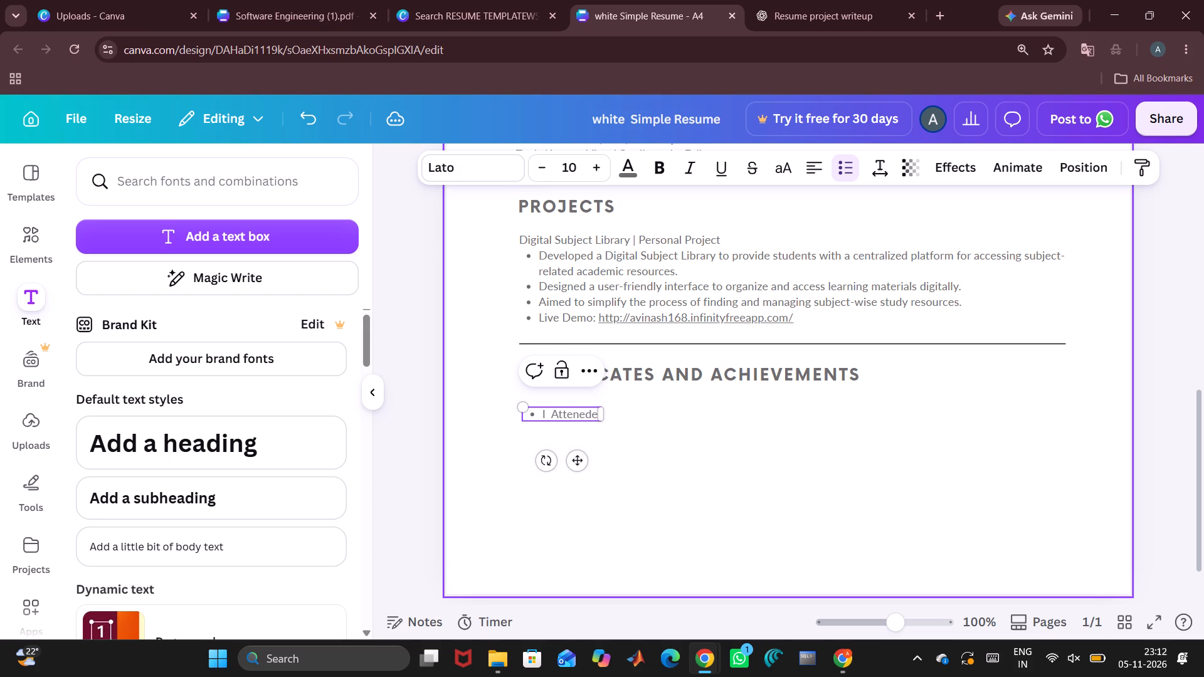
pyautogui.press('space')
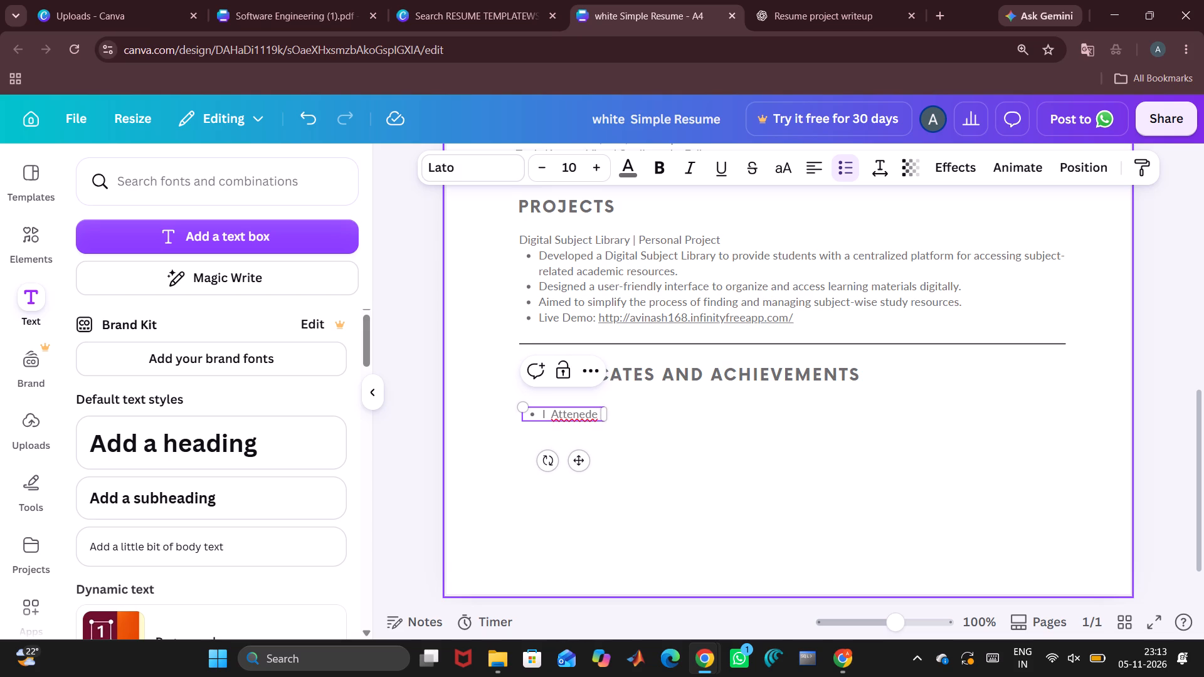
pyautogui.press('BackSpace')
pyautogui.write('d')
pyautogui.press('space')
pyautogui.press('BackSpace')
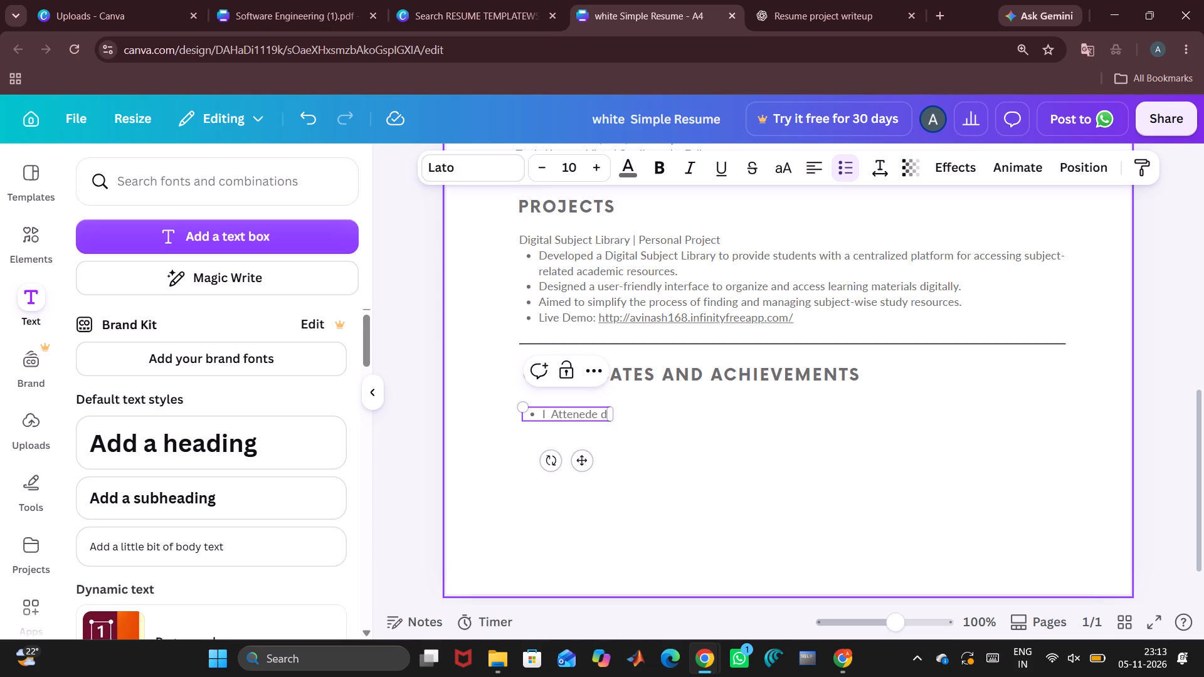
pyautogui.press('BackSpace')
pyautogui.press('BackSpace')
pyautogui.write('d')
pyautogui.press('space')
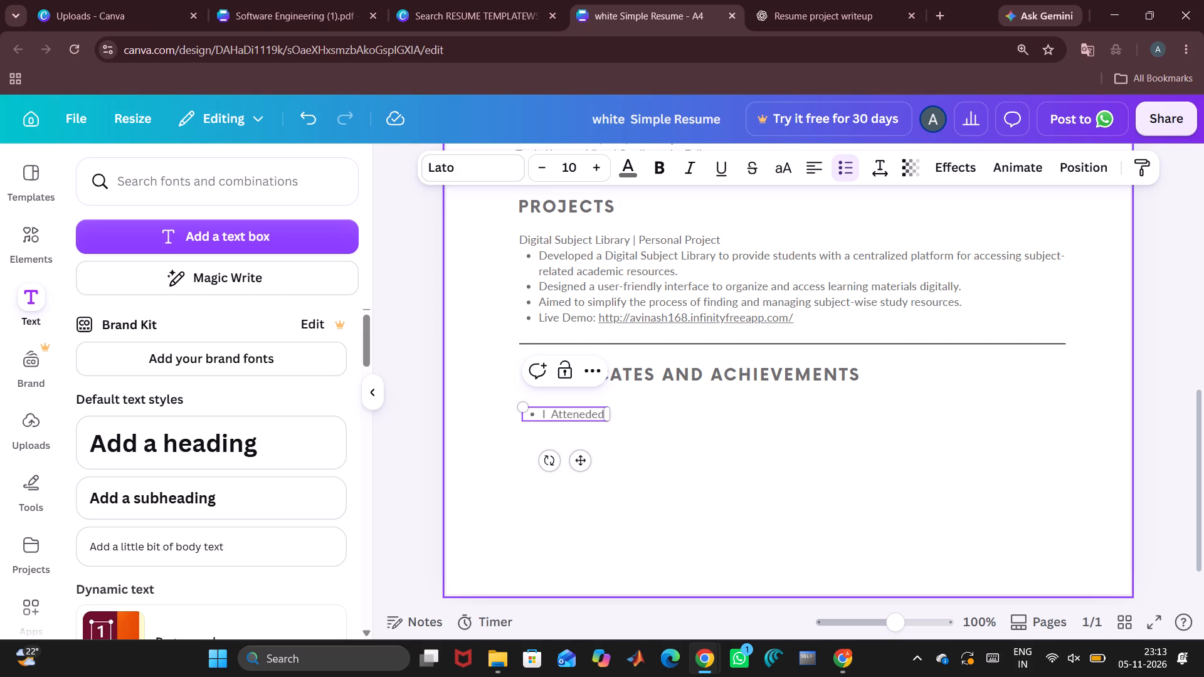
pyautogui.write('hackathon')
pyautogui.press('space')
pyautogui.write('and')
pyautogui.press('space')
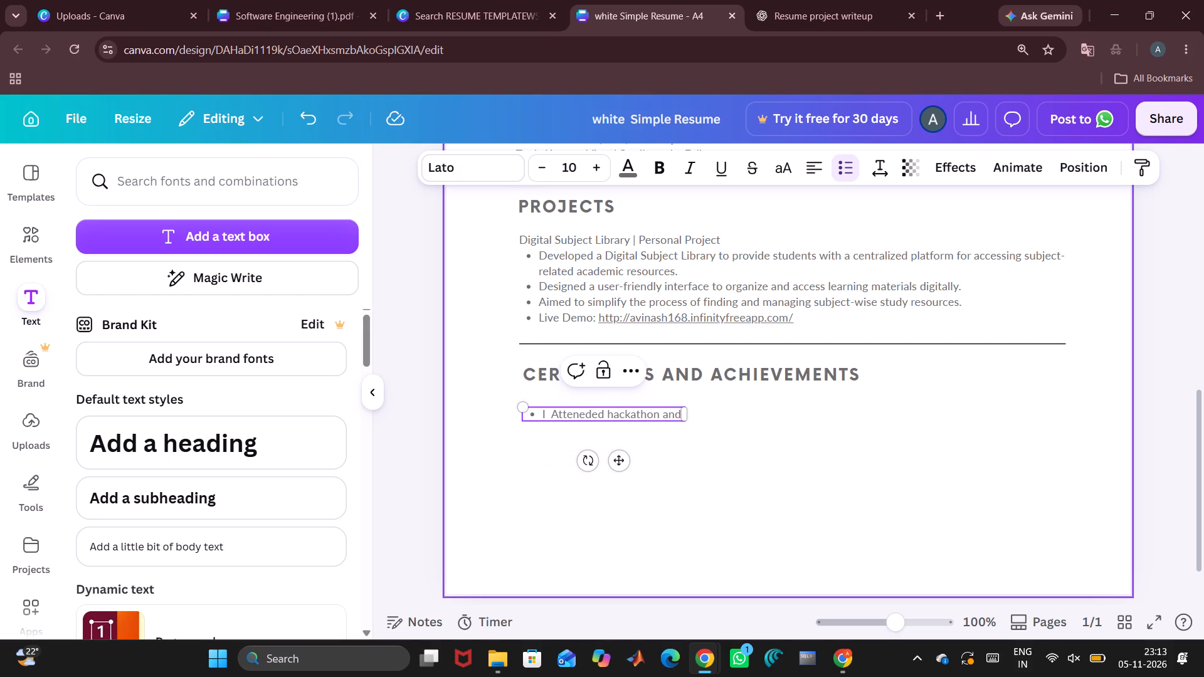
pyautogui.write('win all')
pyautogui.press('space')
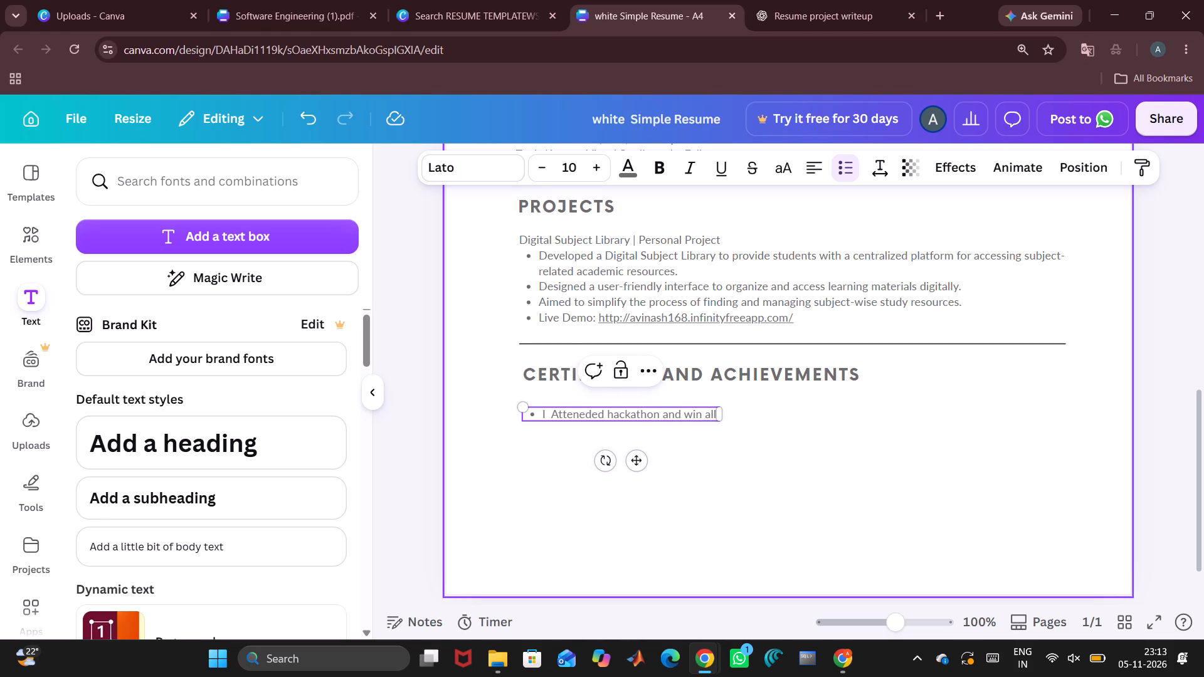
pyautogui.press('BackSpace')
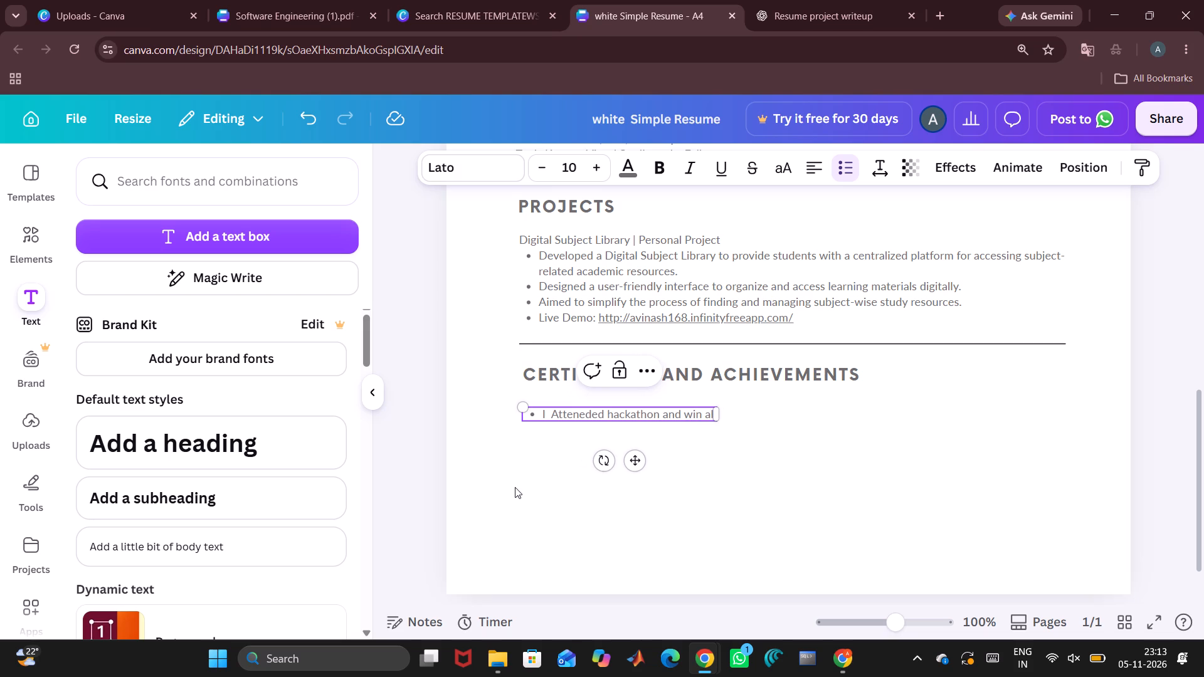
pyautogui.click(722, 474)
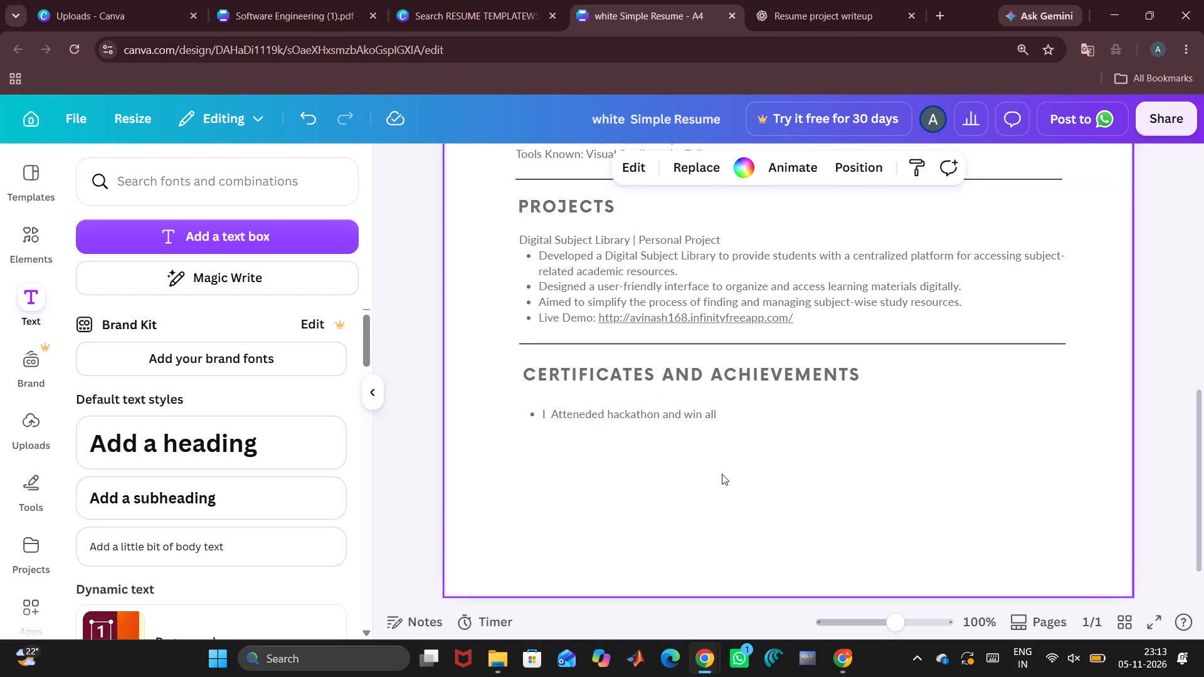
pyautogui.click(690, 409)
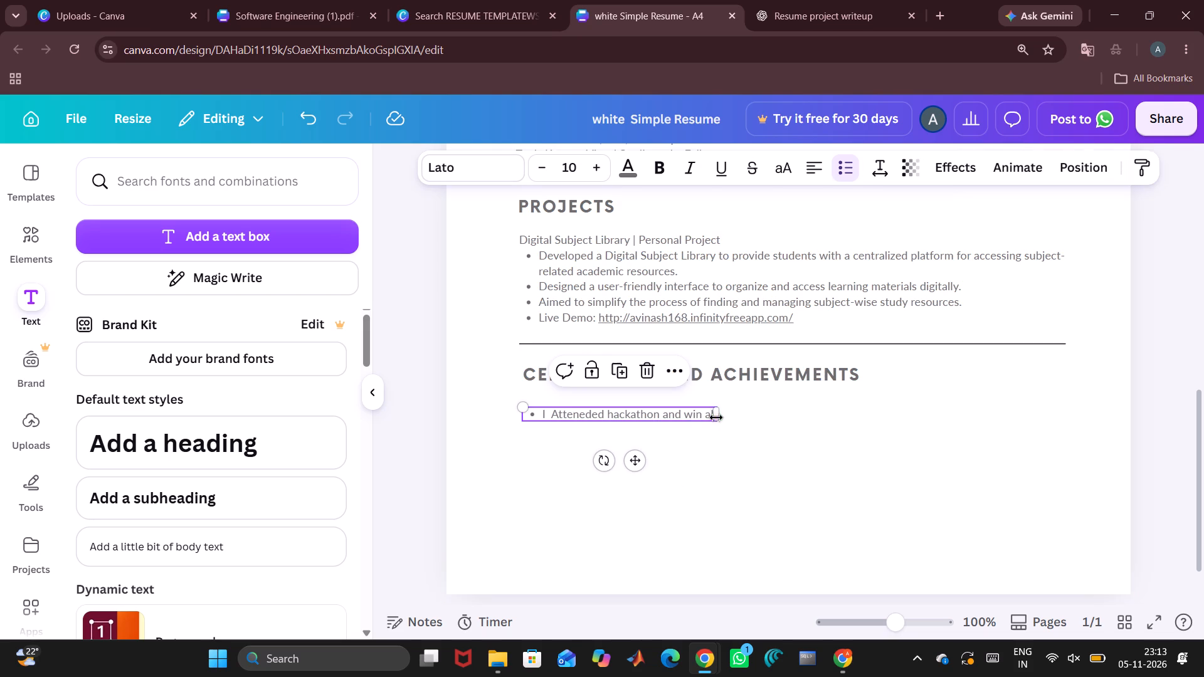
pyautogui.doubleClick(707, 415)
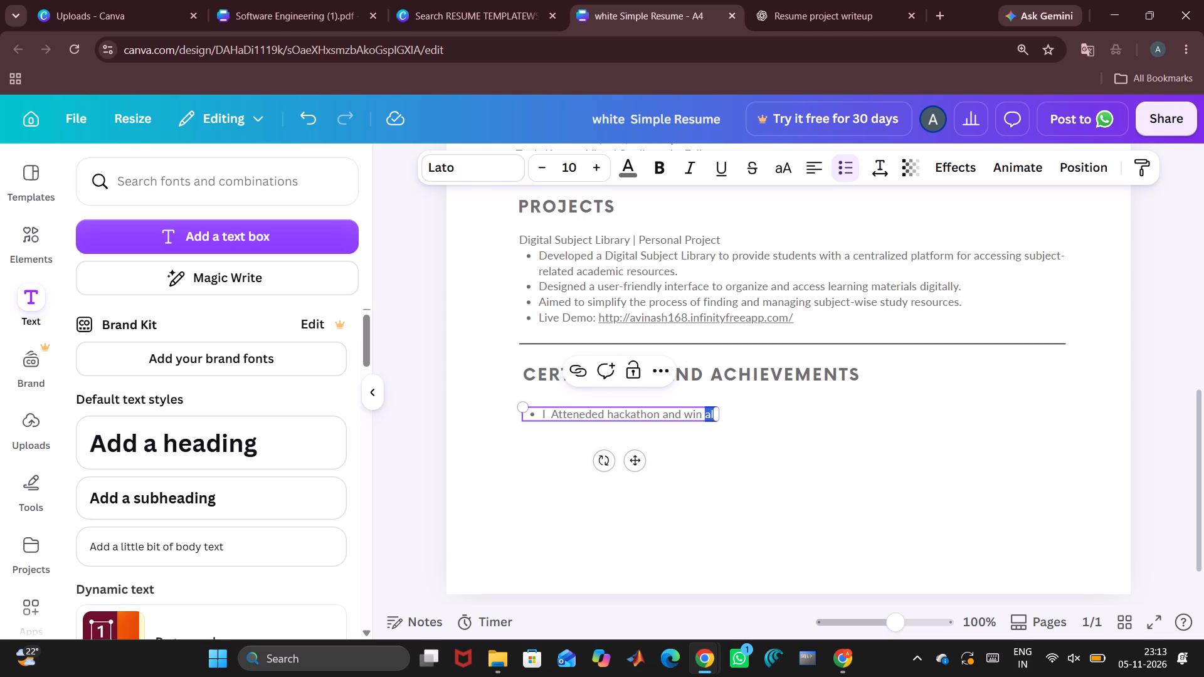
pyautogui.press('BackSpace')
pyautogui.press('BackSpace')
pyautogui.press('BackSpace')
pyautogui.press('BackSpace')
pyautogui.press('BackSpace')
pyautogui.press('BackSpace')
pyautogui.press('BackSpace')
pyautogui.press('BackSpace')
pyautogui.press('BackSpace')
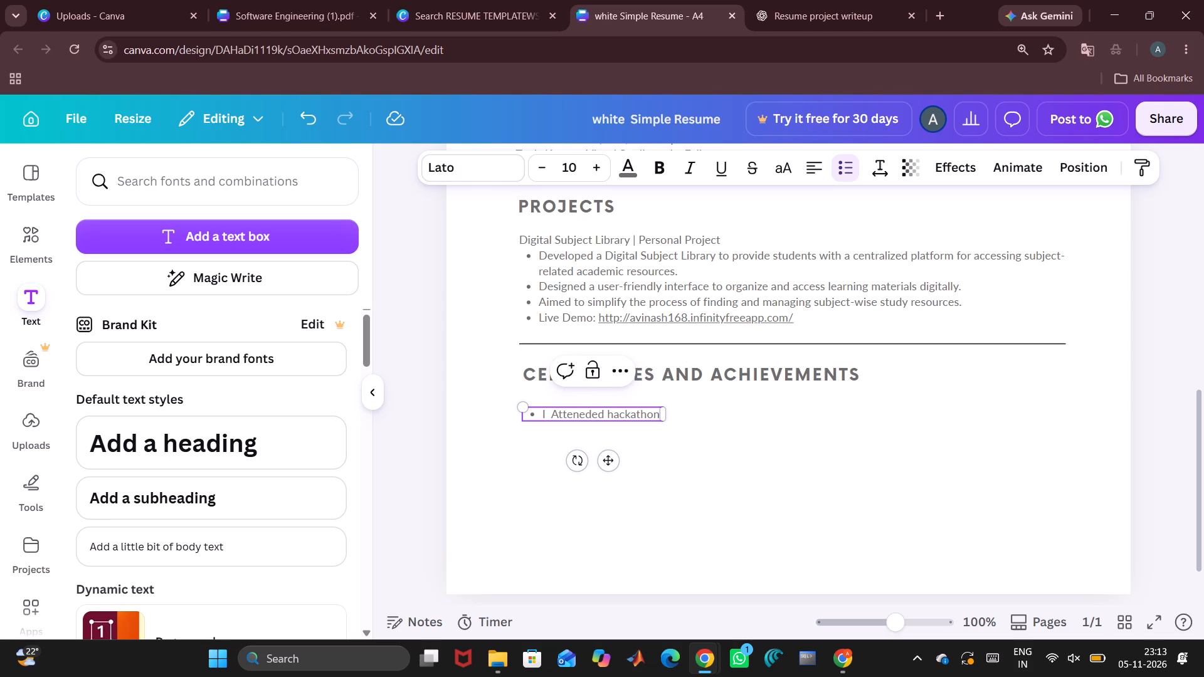
# Make the bullet's last word plural, "hackathons".
pyautogui.press('s')
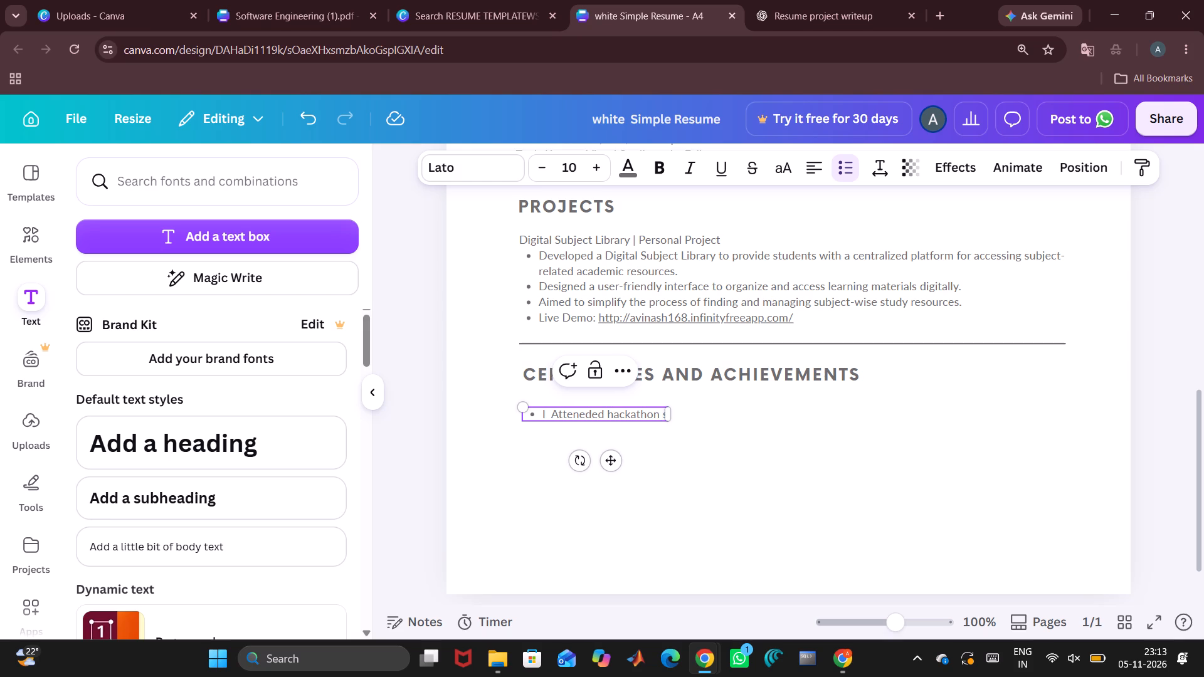
pyautogui.press('BackSpace')
pyautogui.press('BackSpace')
pyautogui.press('s')
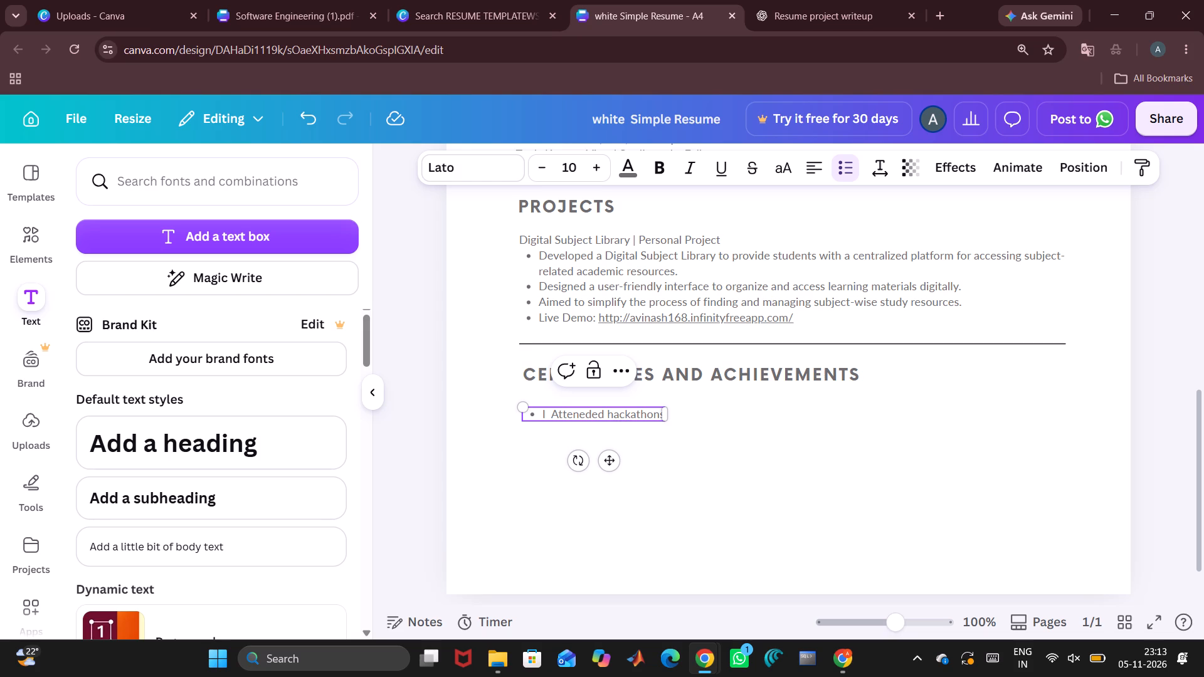
# Insert "So Many" before "hackathons" in the CERTIFICATES AND ACHIEVEMENTS bullet.
pyautogui.tripleClick(619, 417)
pyautogui.click(619, 417)
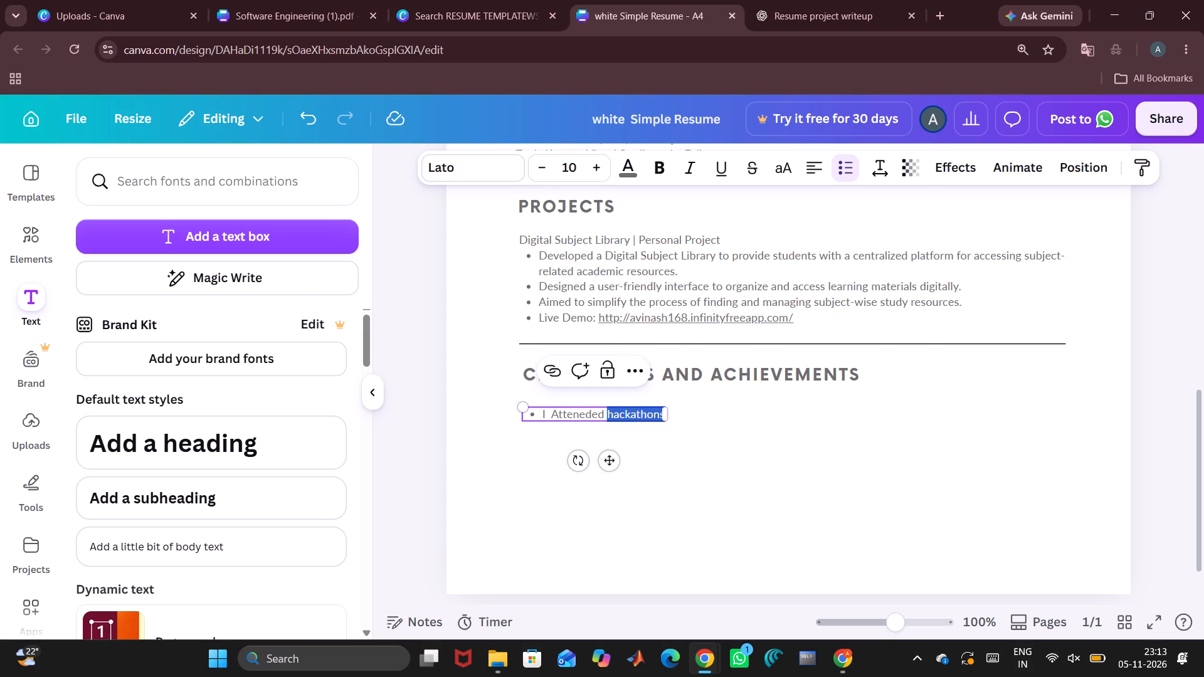
pyautogui.rightClick(619, 417)
pyautogui.doubleClick(593, 412)
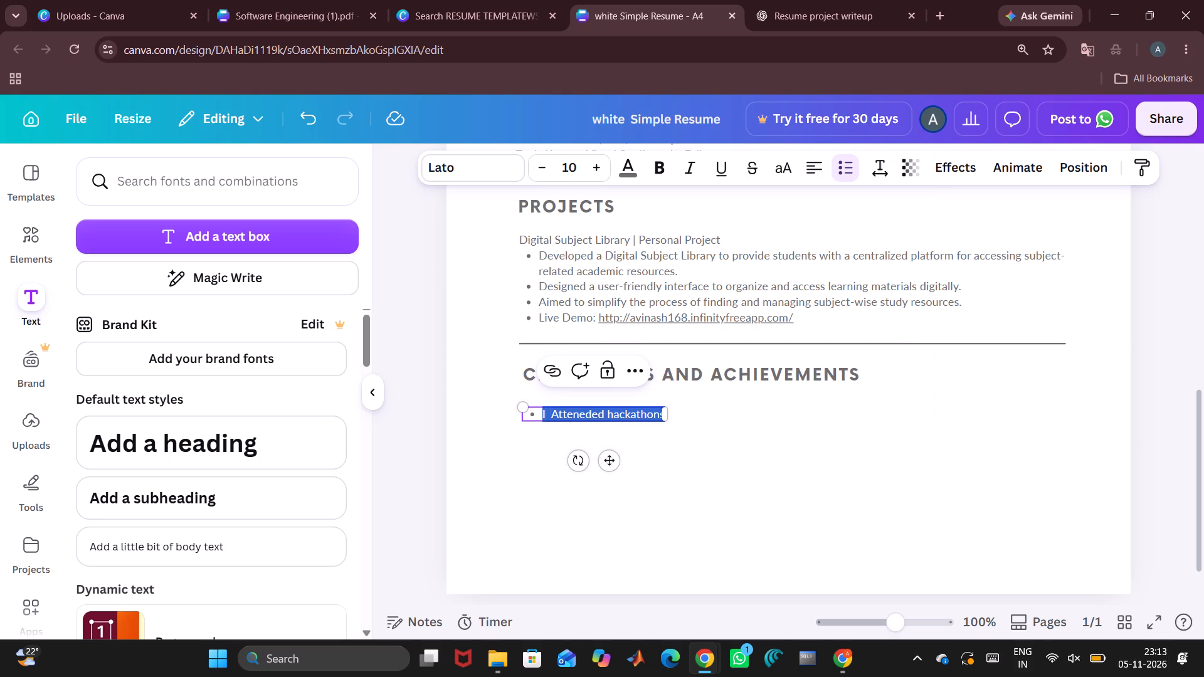
pyautogui.doubleClick(619, 412)
pyautogui.click(609, 412)
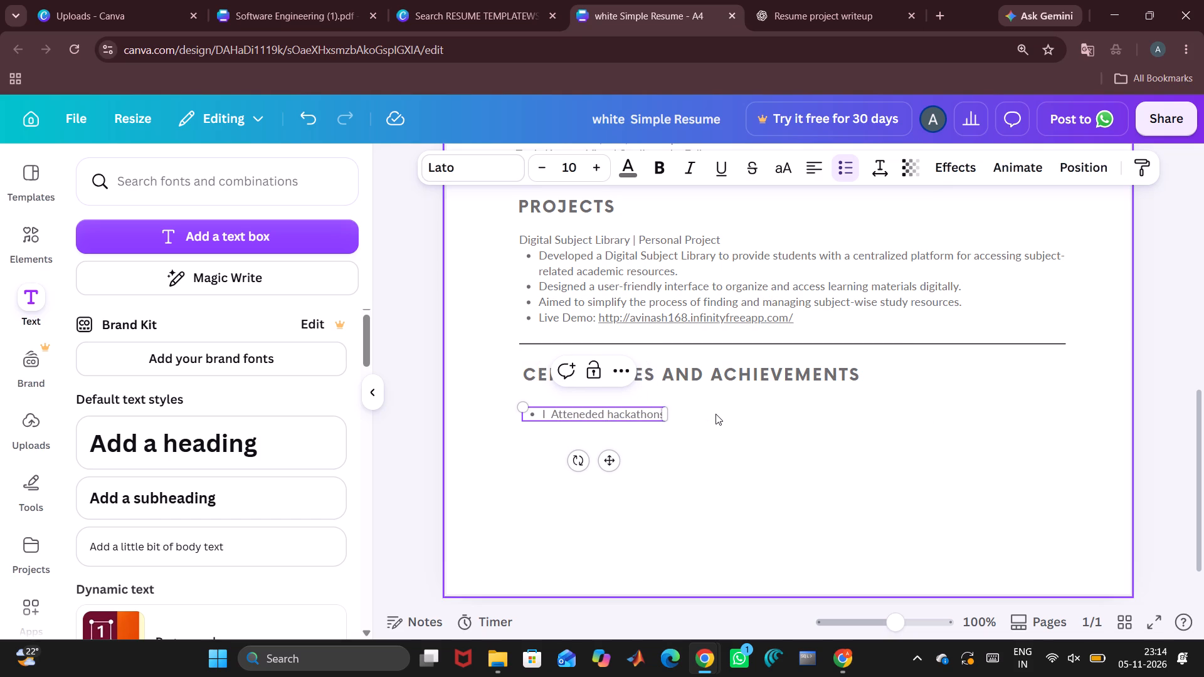
pyautogui.write('So')
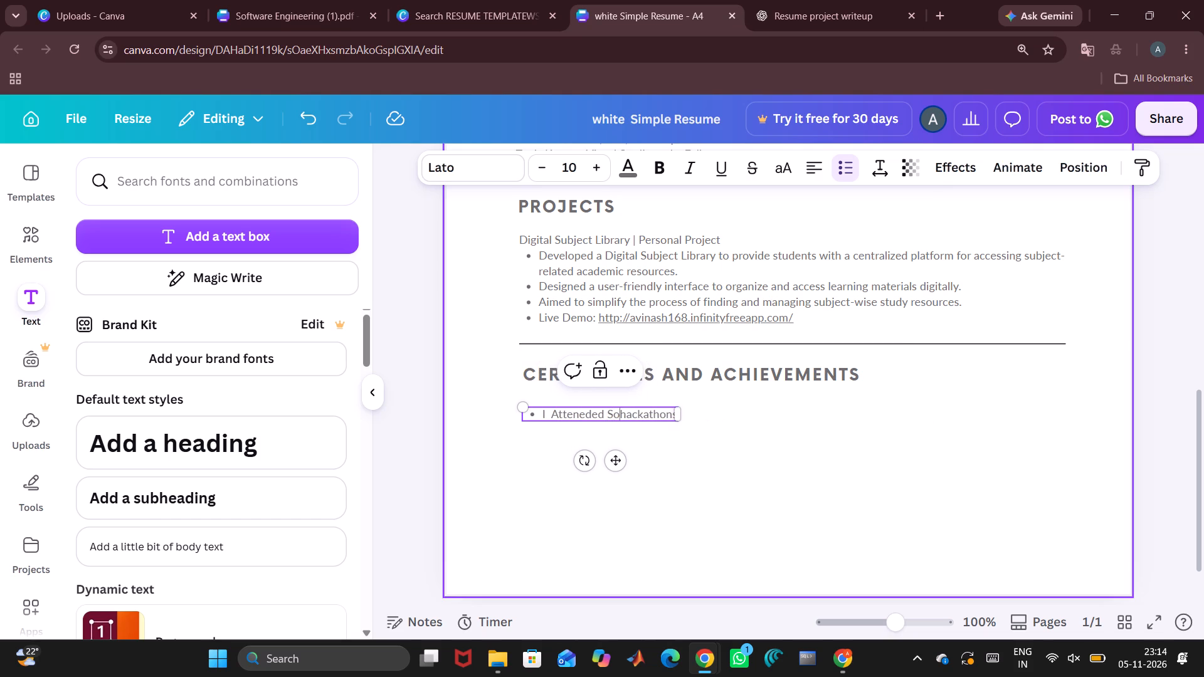
pyautogui.press('space')
pyautogui.write('Many')
pyautogui.press('space')
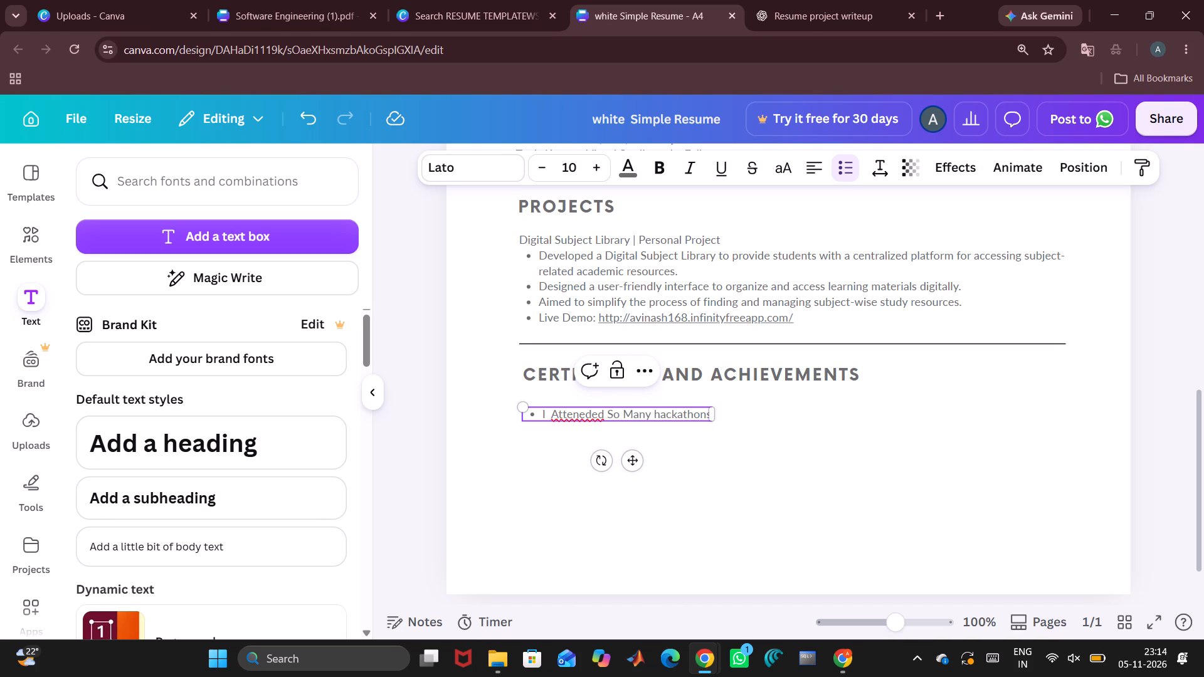
# Correct the bullet's wording to "Attended" and capitalise "Hackathons".
pyautogui.click(584, 416)
pyautogui.press('BackSpace')
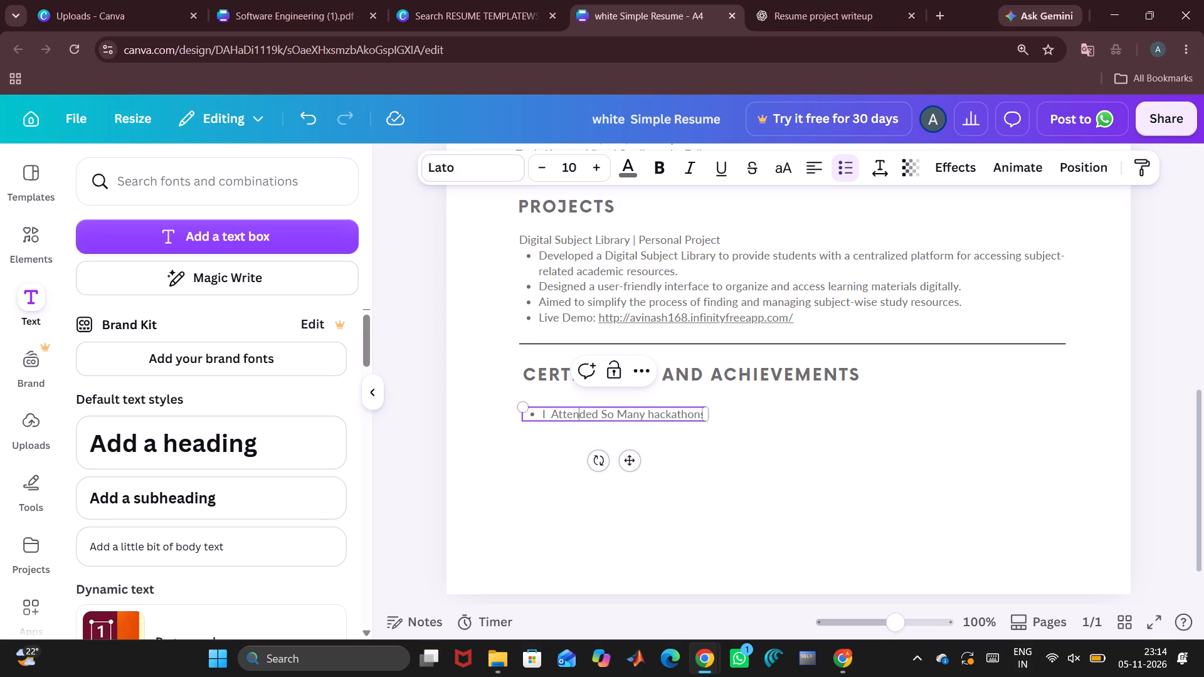
pyautogui.click(645, 417)
pyautogui.click(650, 411)
pyautogui.press('Right')
pyautogui.press('BackSpace')
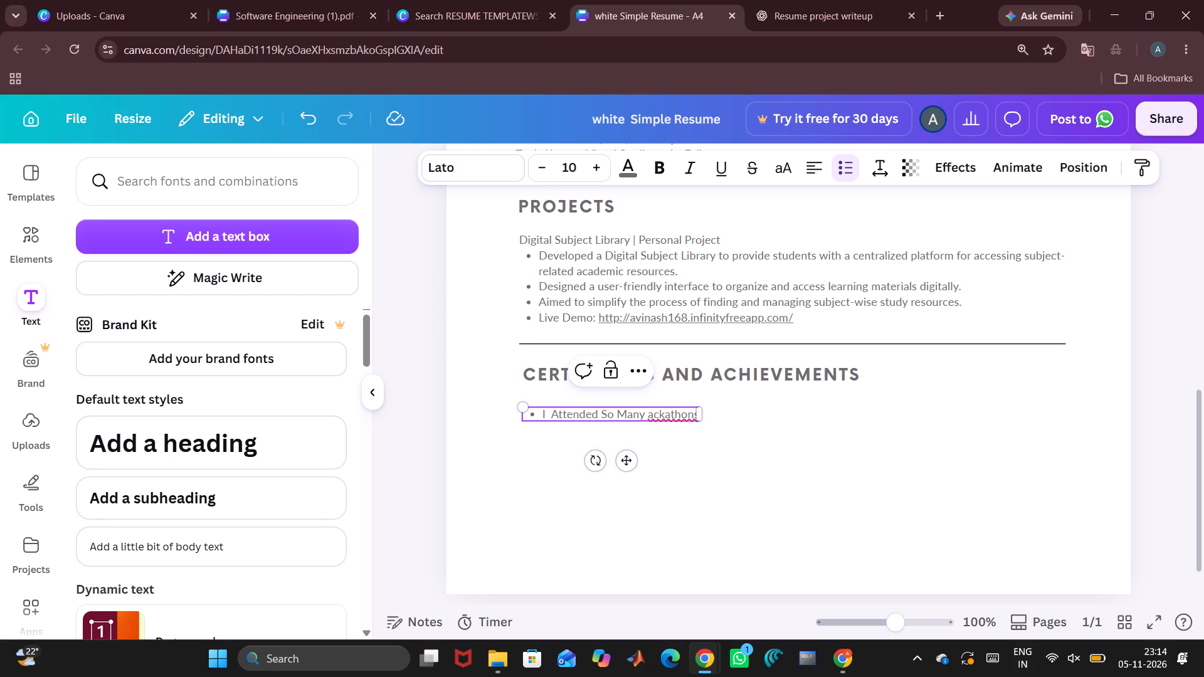
pyautogui.hotkey('shift', 'h')
# Continue the CERTIFICATES AND ACHIEVEMENTS bullet after "Hackathons" with "To Improve".
pyautogui.press('Right')
pyautogui.press('Right')
pyautogui.press('Right')
pyautogui.press('Right')
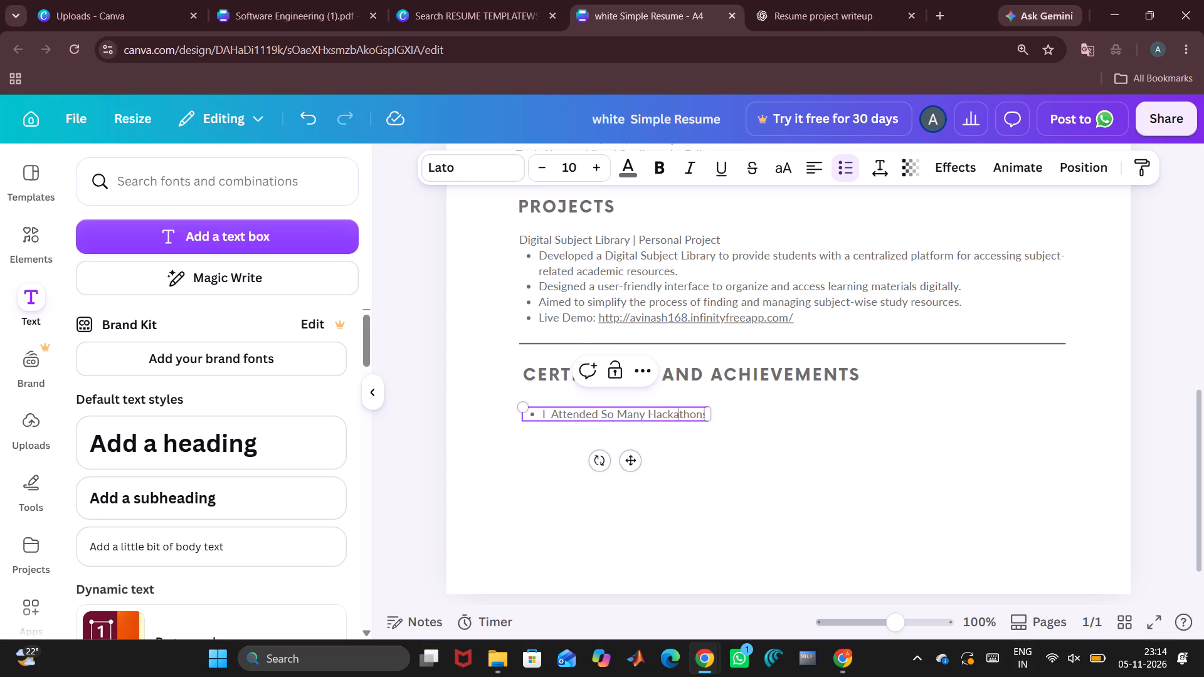
pyautogui.press('Right')
pyautogui.press('Right')
pyautogui.press('Right')
pyautogui.press('Right')
pyautogui.press('Right')
pyautogui.press('space')
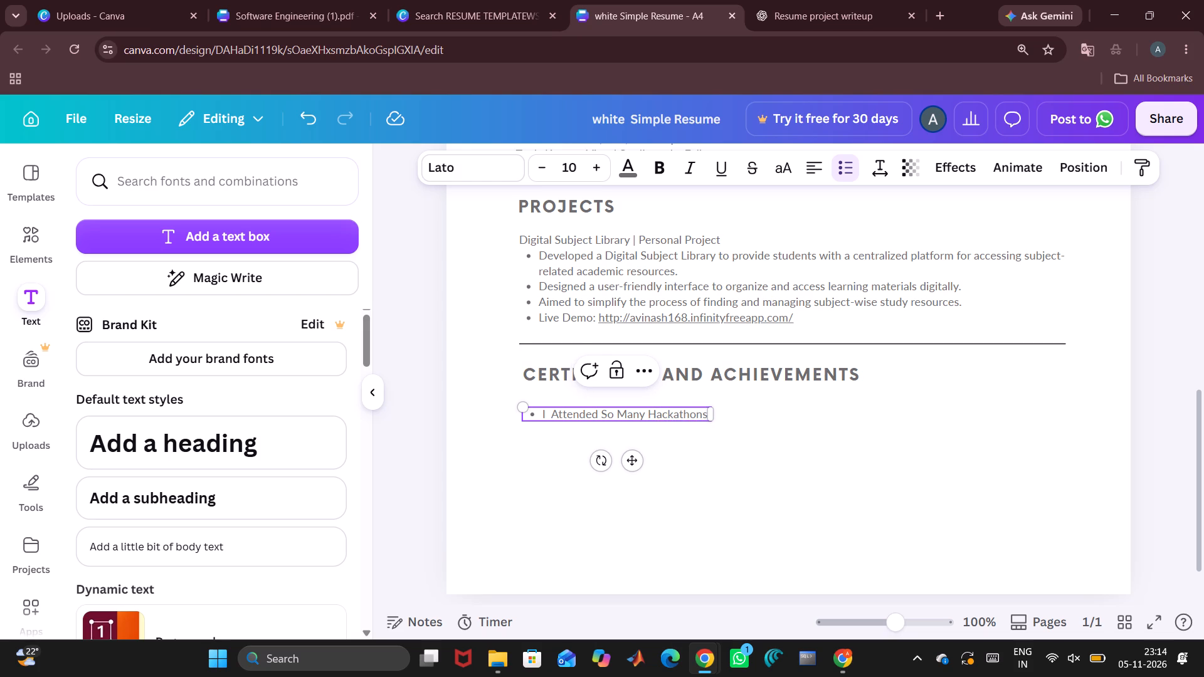
pyautogui.write('To')
pyautogui.press('space')
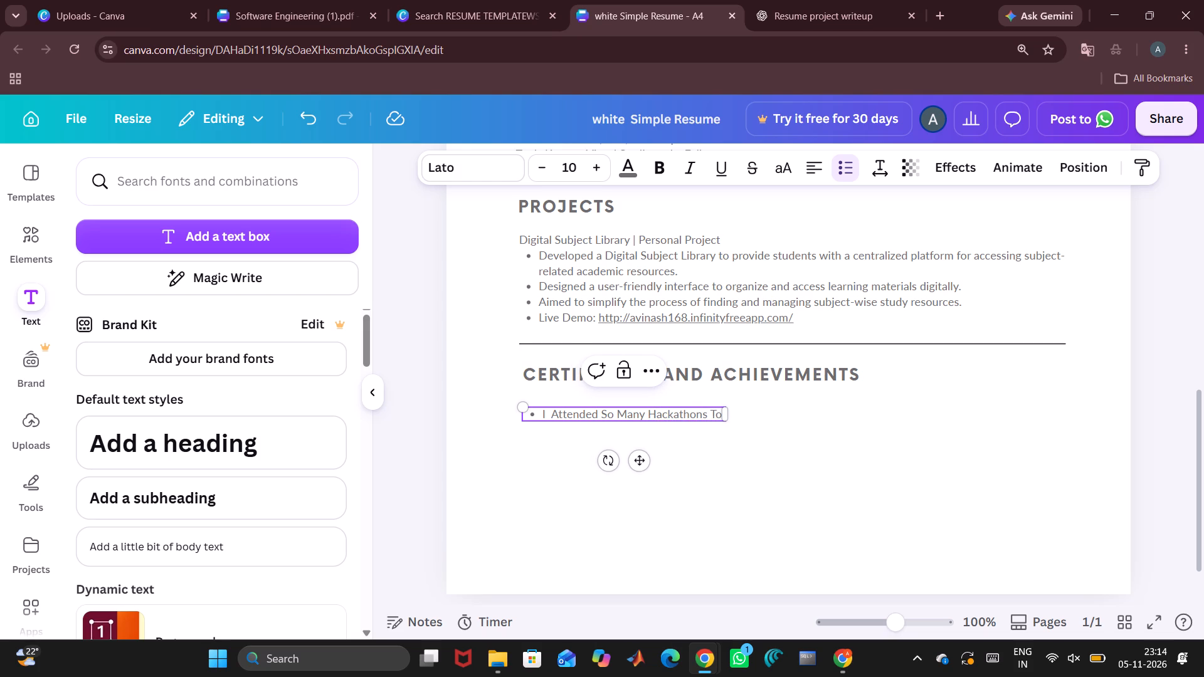
pyautogui.write('Improve')
pyautogui.press('space')
# Finish the hackathons bullet with "my technical skills".
pyautogui.press('m')
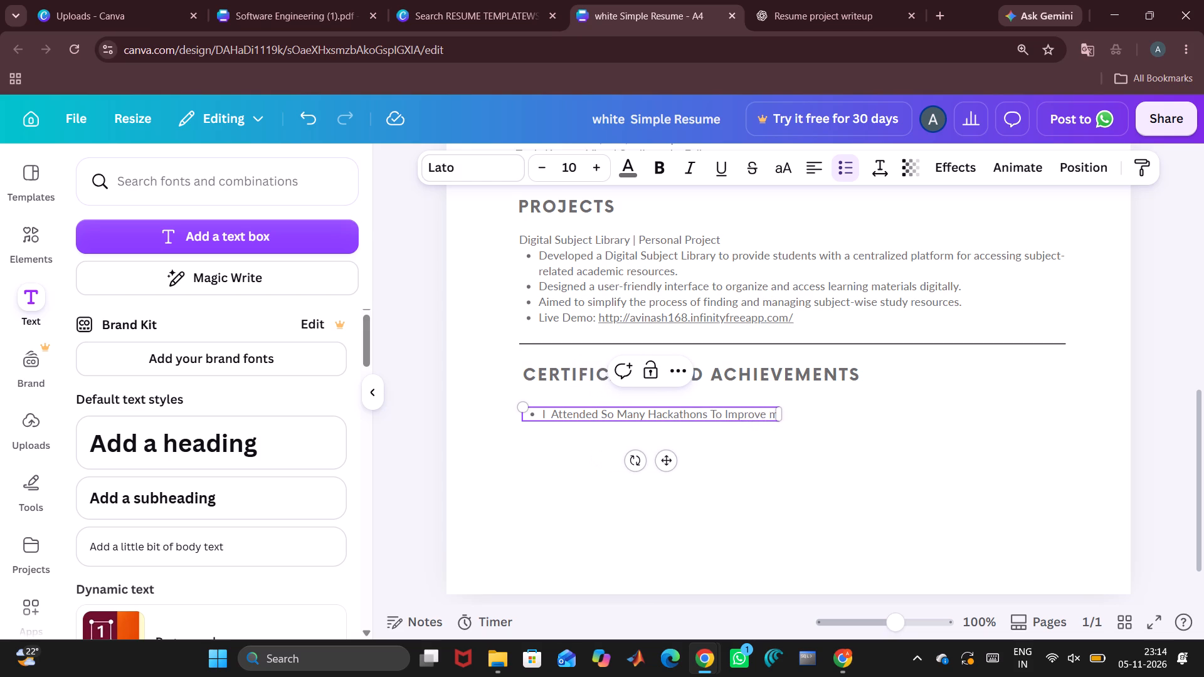
pyautogui.write('y')
pyautogui.press('space')
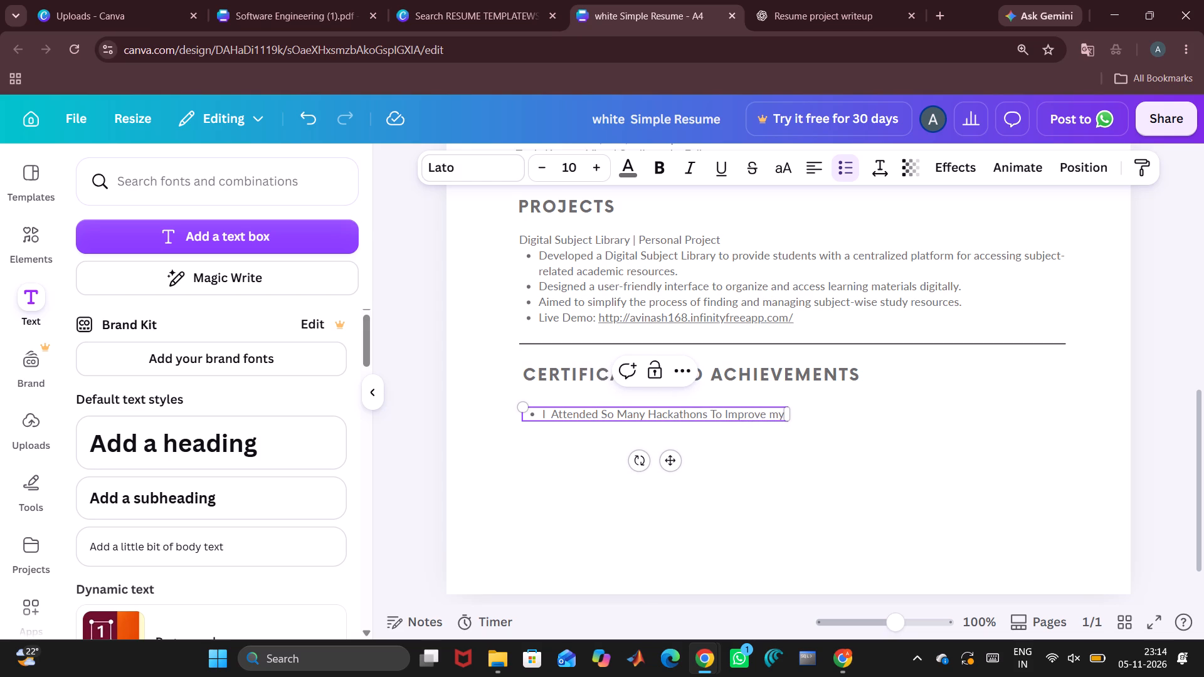
pyautogui.write('techi')
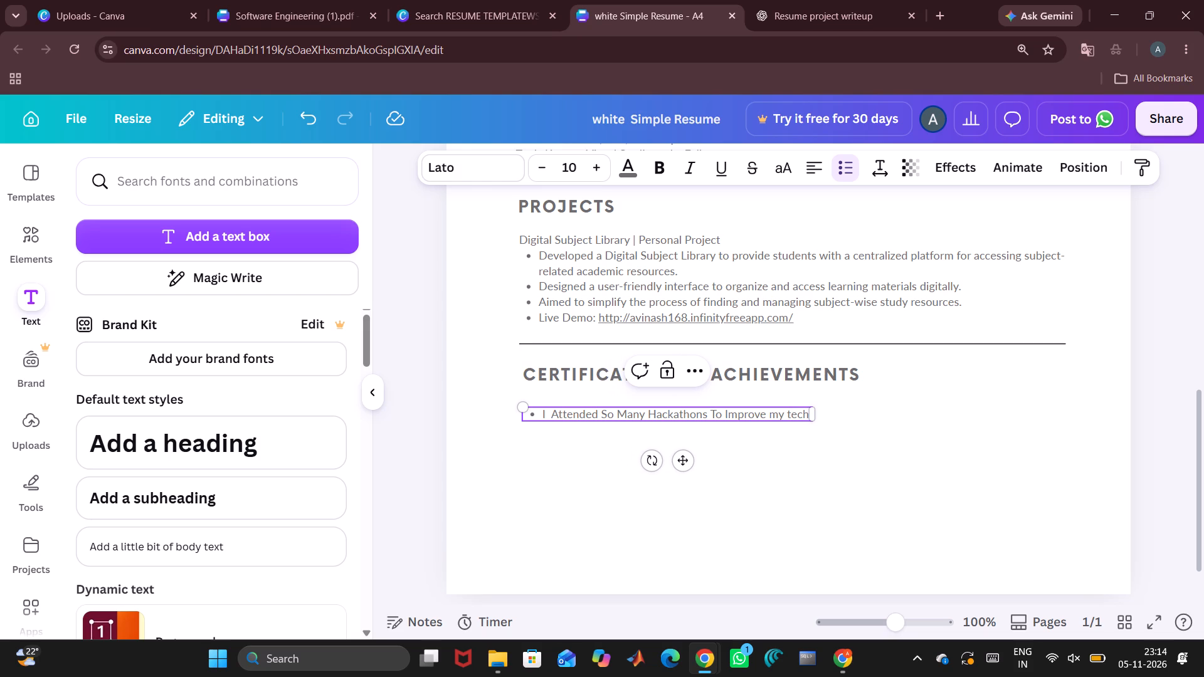
pyautogui.press('BackSpace')
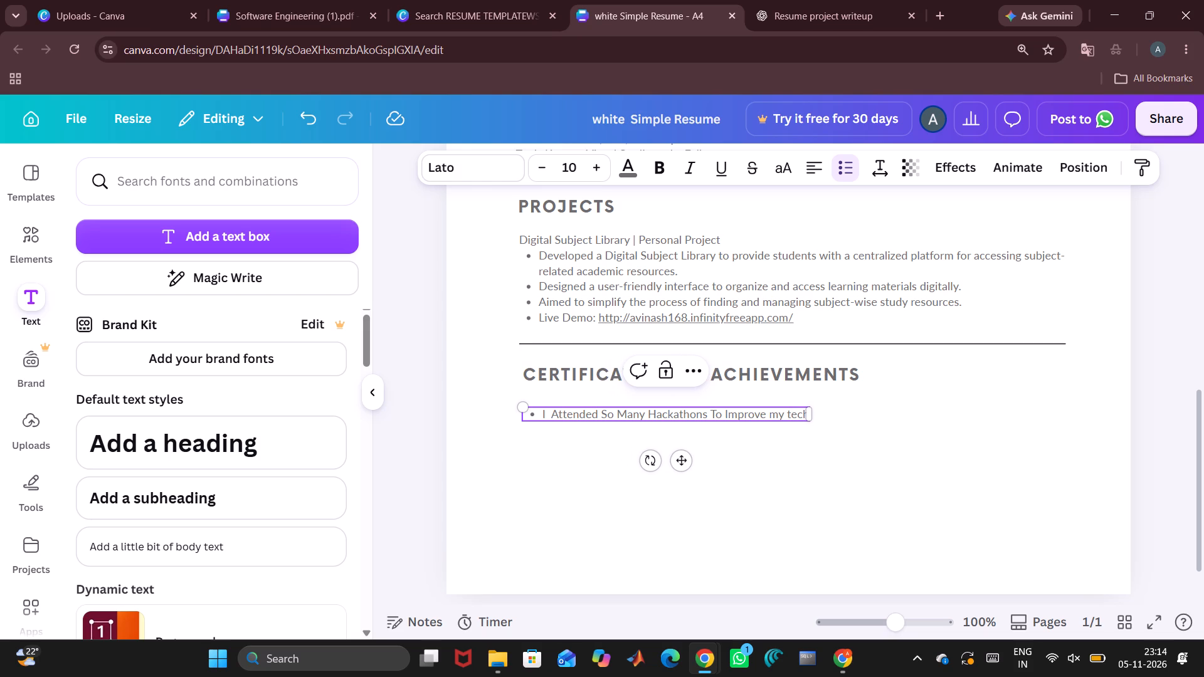
pyautogui.write('nical')
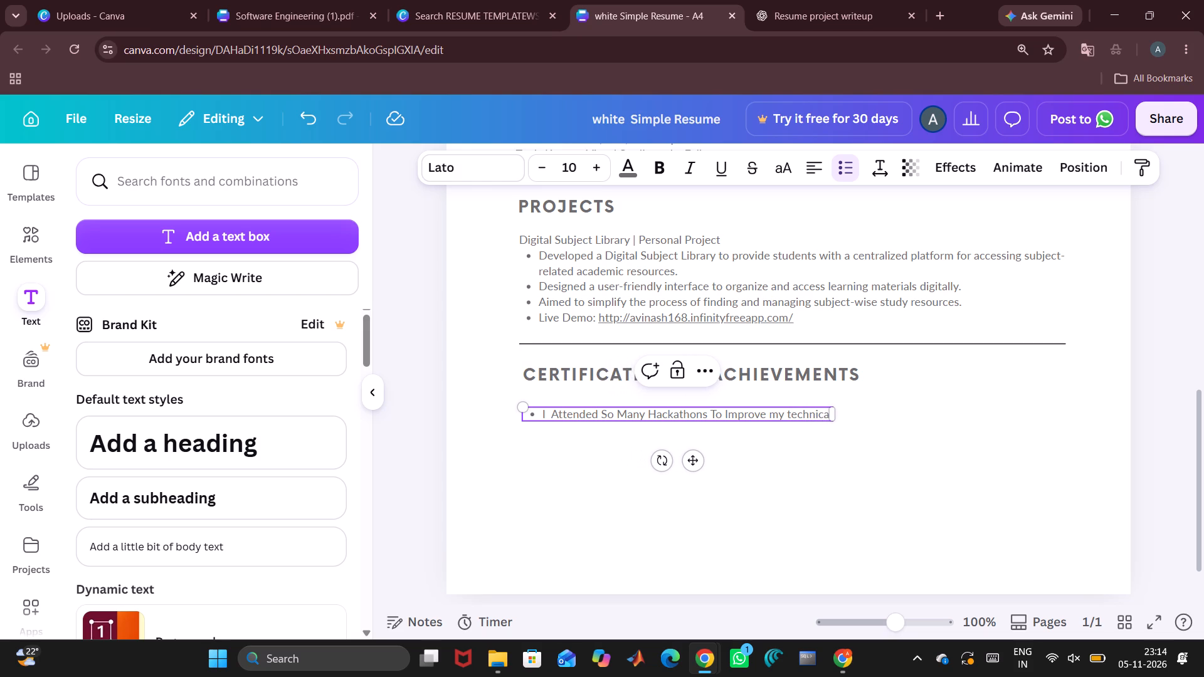
pyautogui.press('space')
pyautogui.hotkey('shift', 's')
pyautogui.press('h')
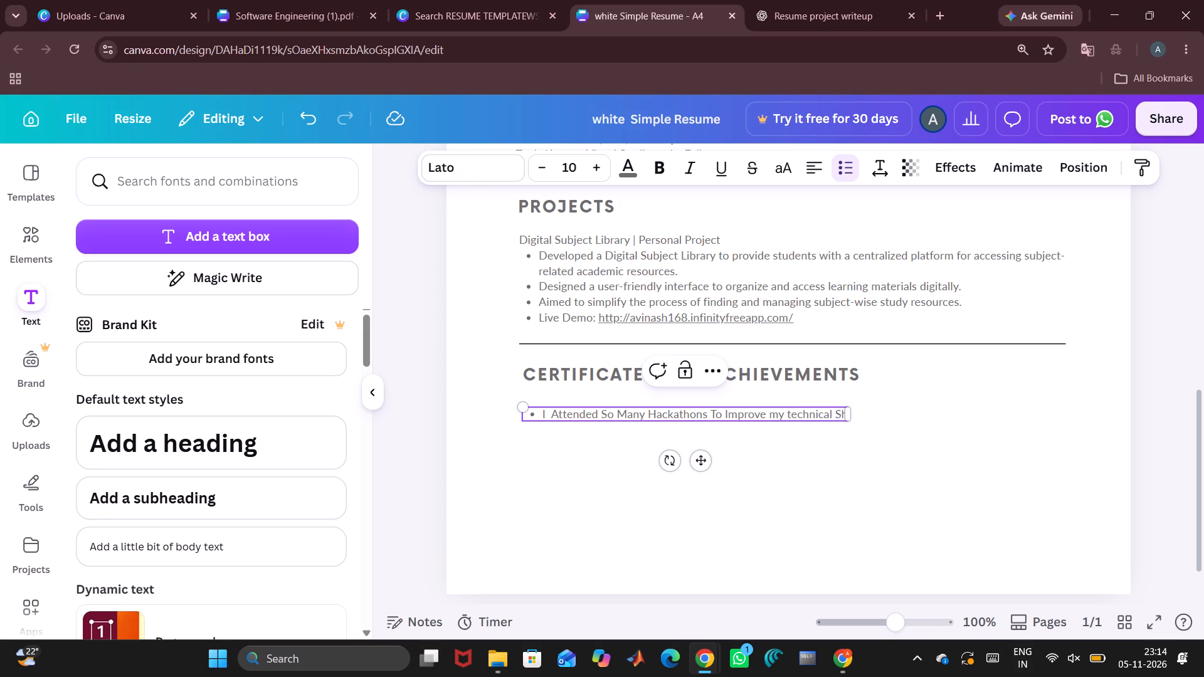
pyautogui.press('BackSpace')
pyautogui.press('BackSpace')
pyautogui.write('skills')
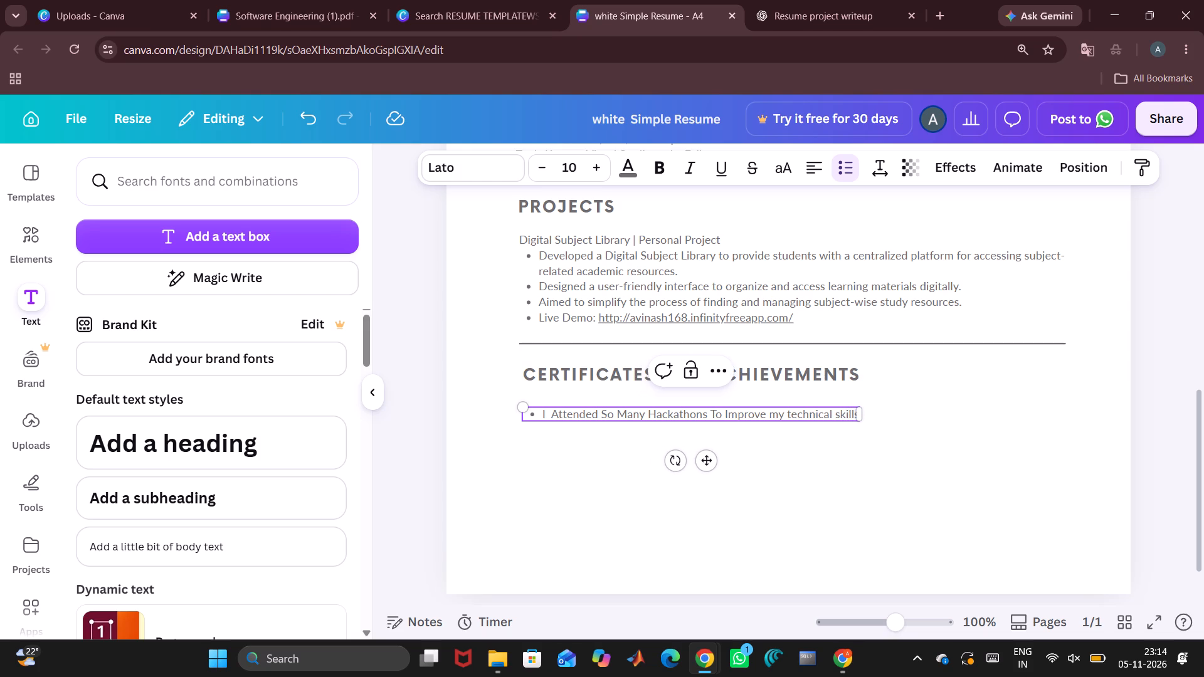
# Change "Attended So" to lowercase "attended so" in the hackathons bullet.
pyautogui.click(557, 412)
pyautogui.press('BackSpace')
pyautogui.press('a')
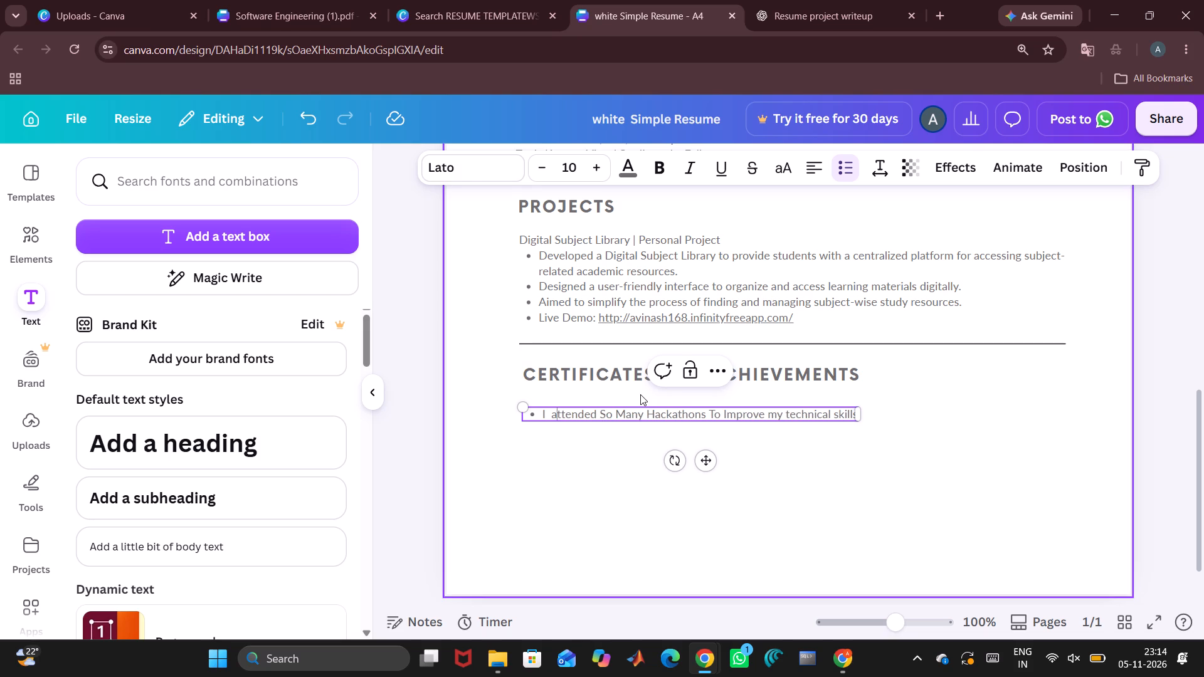
pyautogui.press('Right')
pyautogui.press('Right')
pyautogui.press('Right')
pyautogui.press('Right')
pyautogui.press('Right')
pyautogui.press('Right')
pyautogui.press('Right')
pyautogui.press('Right')
pyautogui.press('Right')
pyautogui.press('BackSpace')
pyautogui.press('s')
# Change "Many Hackathons" to lowercase "many hackathons" in the same bullet.
pyautogui.press('Right')
pyautogui.press('Right')
pyautogui.press('Right')
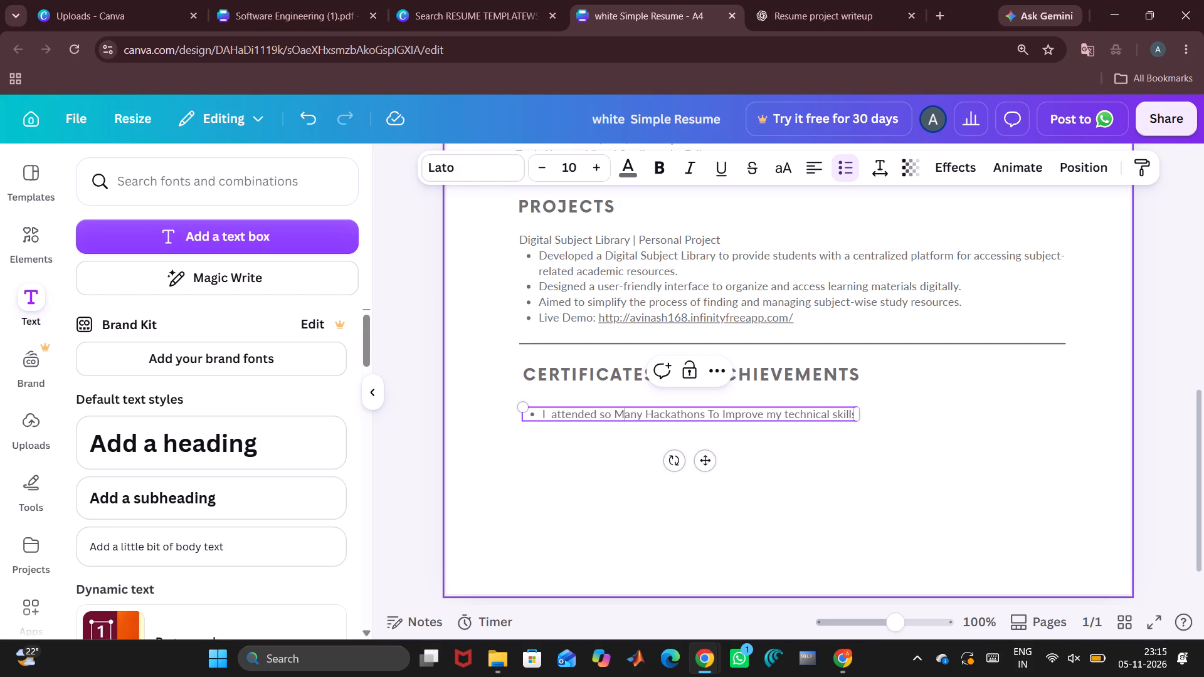
pyautogui.press('BackSpace')
pyautogui.press('m')
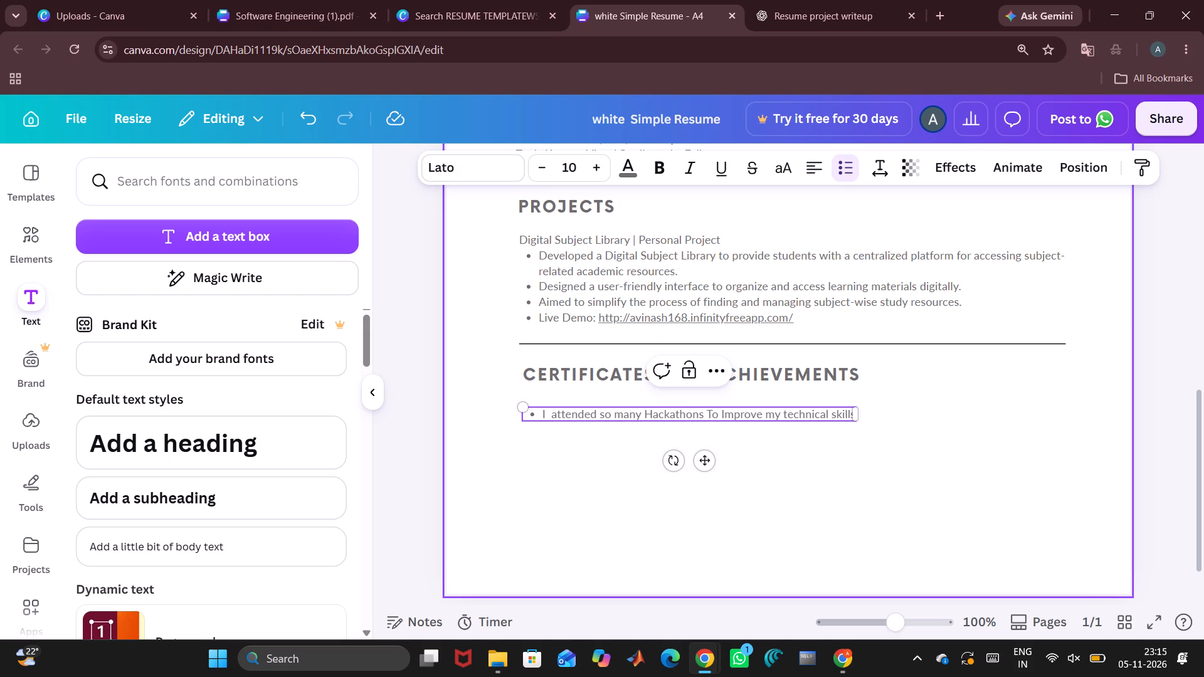
pyautogui.press('Right')
pyautogui.press('Right')
pyautogui.press('Right')
pyautogui.press('Right')
pyautogui.press('Right')
pyautogui.press('BackSpace')
pyautogui.press('h')
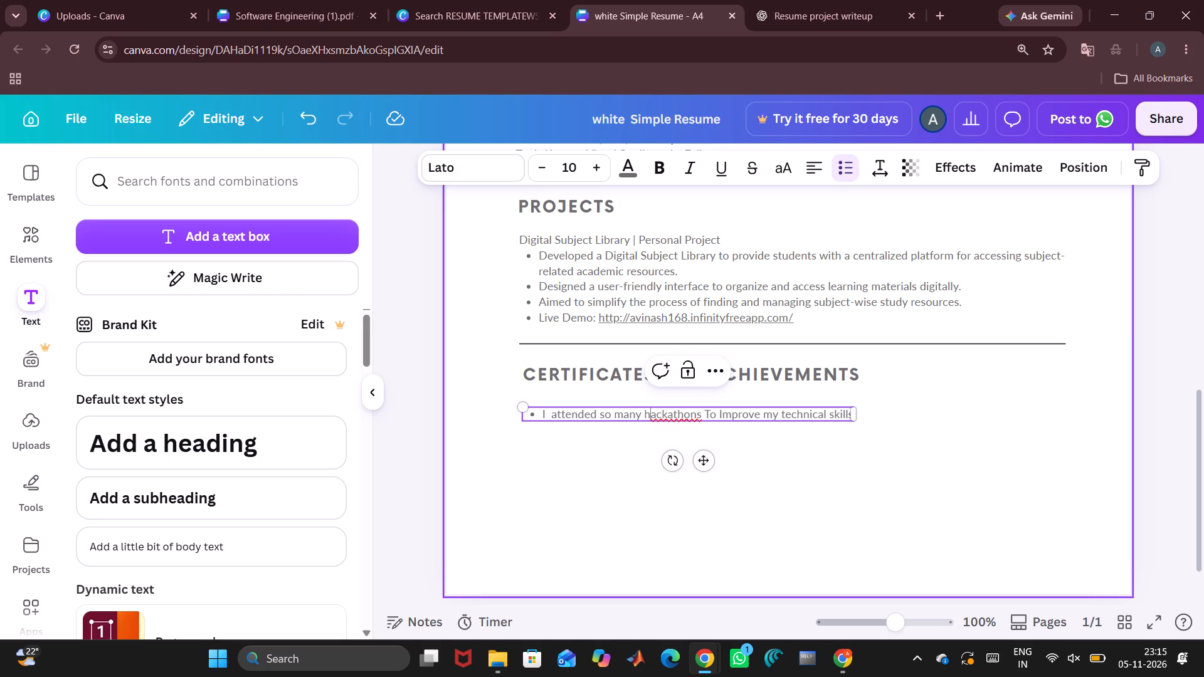
# Change "To Improve" to lowercase "to improve" in the hackathons bullet and leave text editing.
pyautogui.press('Right')
pyautogui.press('Right')
pyautogui.press('Right')
pyautogui.press('Right')
pyautogui.press('Right')
pyautogui.press('Right')
pyautogui.press('Right')
pyautogui.press('Right')
pyautogui.press('Right')
pyautogui.press('Right')
pyautogui.press('Right')
pyautogui.press('BackSpace')
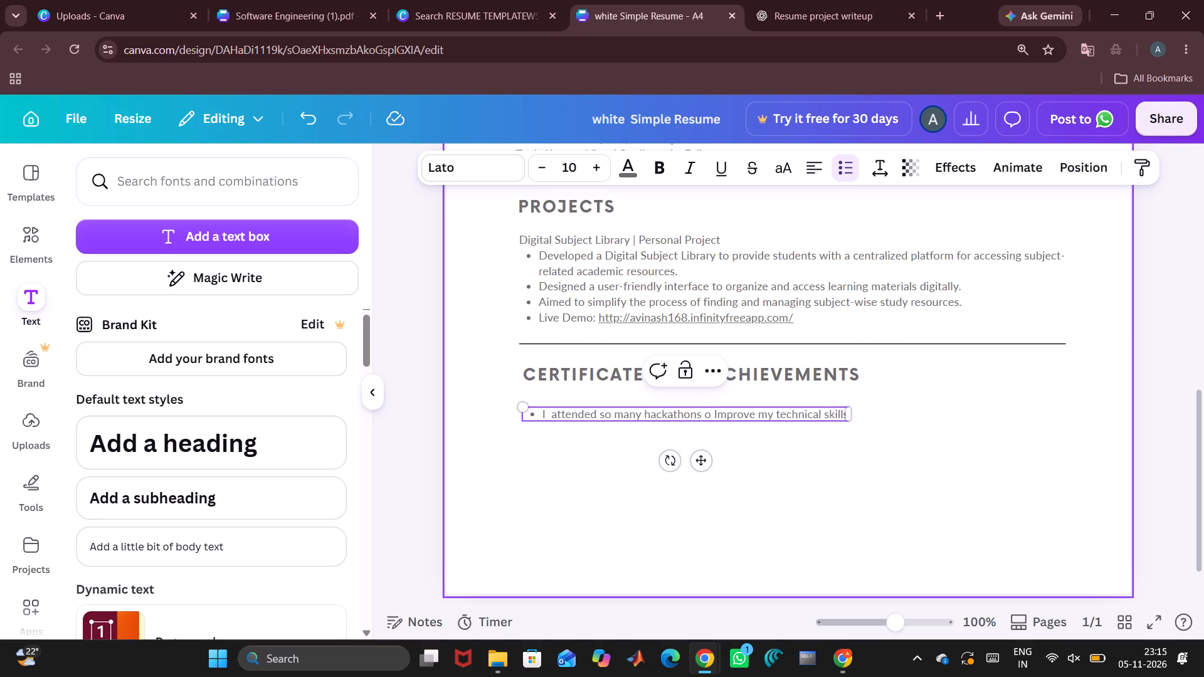
pyautogui.press('t')
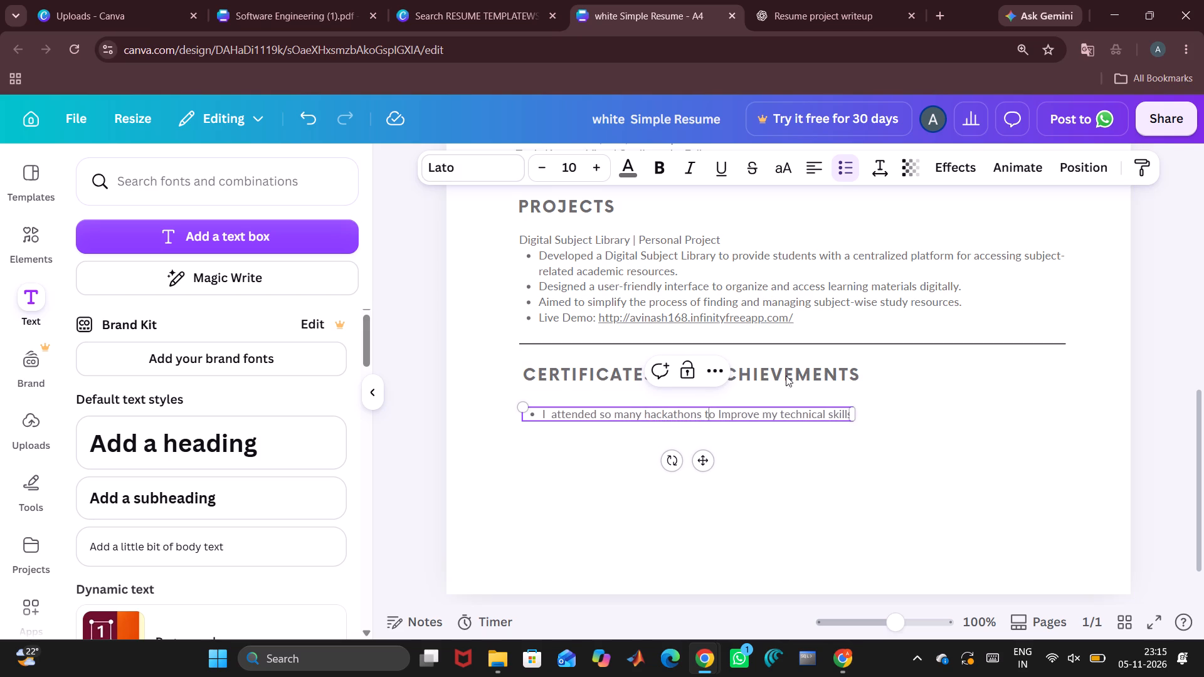
pyautogui.press('Right')
pyautogui.press('Right')
pyautogui.press('Right')
pyautogui.press('BackSpace')
pyautogui.press('i')
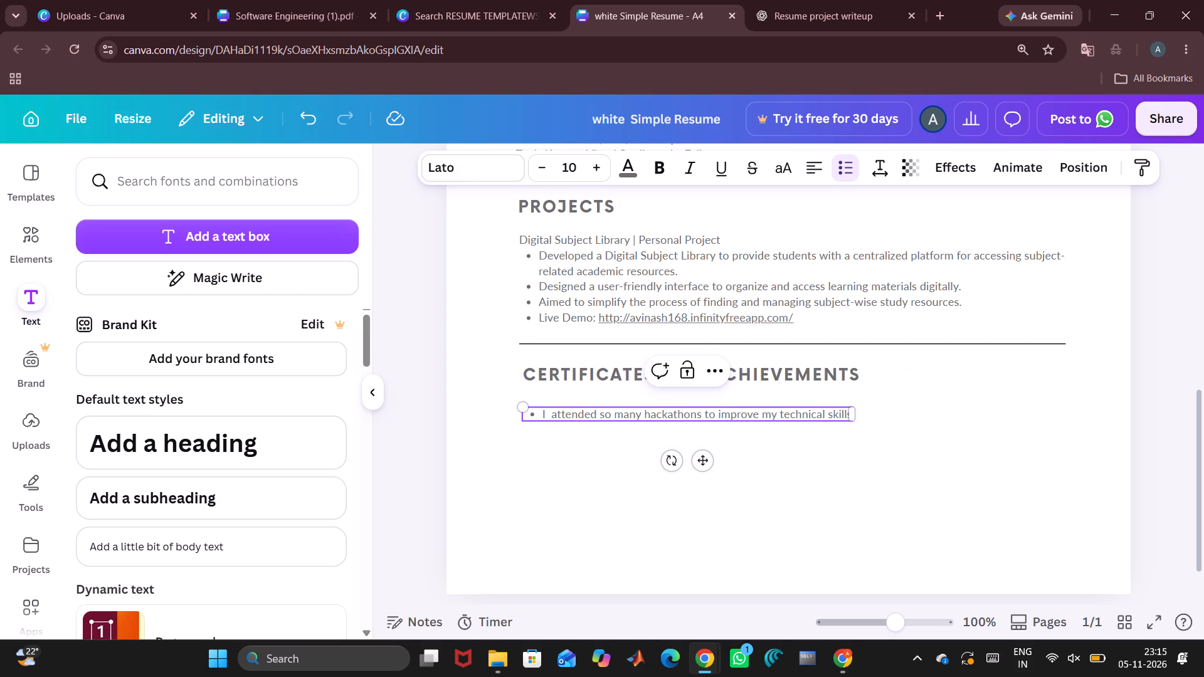
pyautogui.click(937, 416)
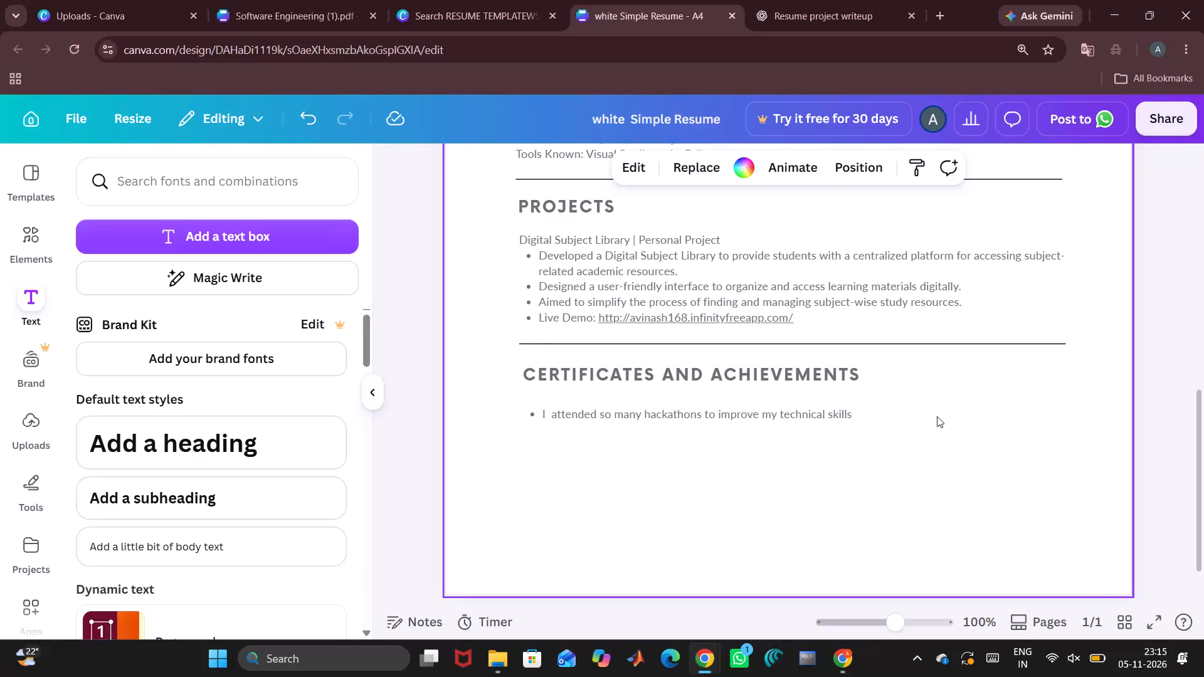
# Start a second bullet below the hackathons line in the CERTIFICATES AND ACHIEVEMENTS section.
pyautogui.scroll(8, 937, 416)
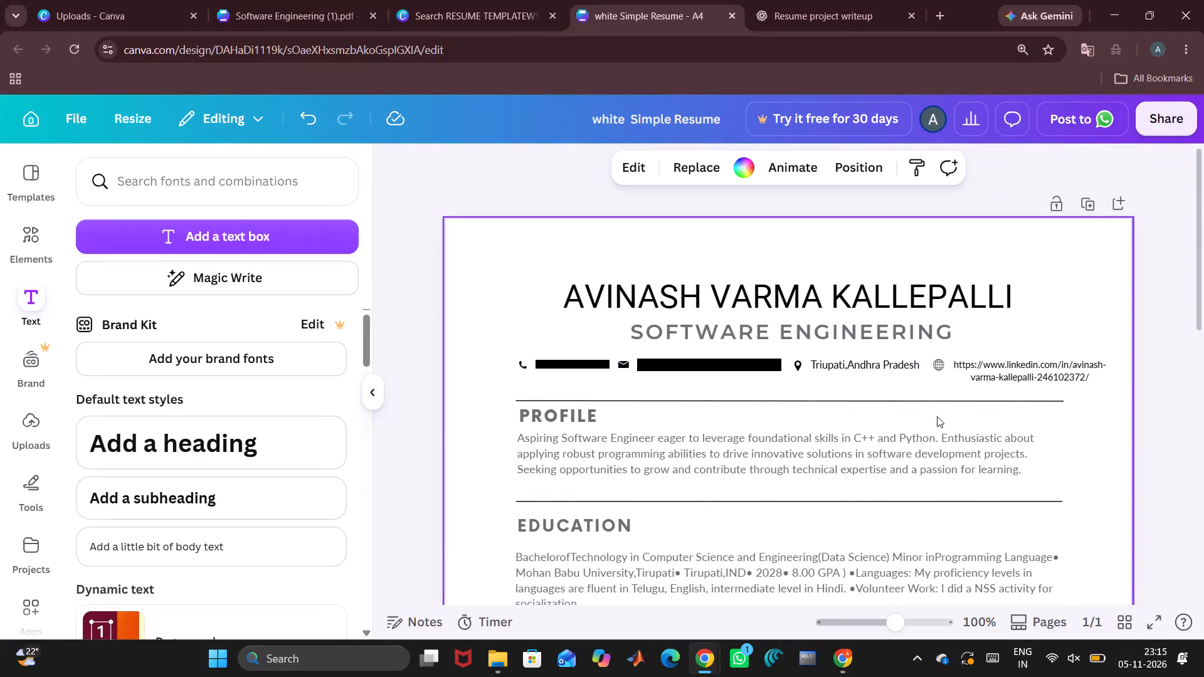
pyautogui.scroll(-7, 937, 416)
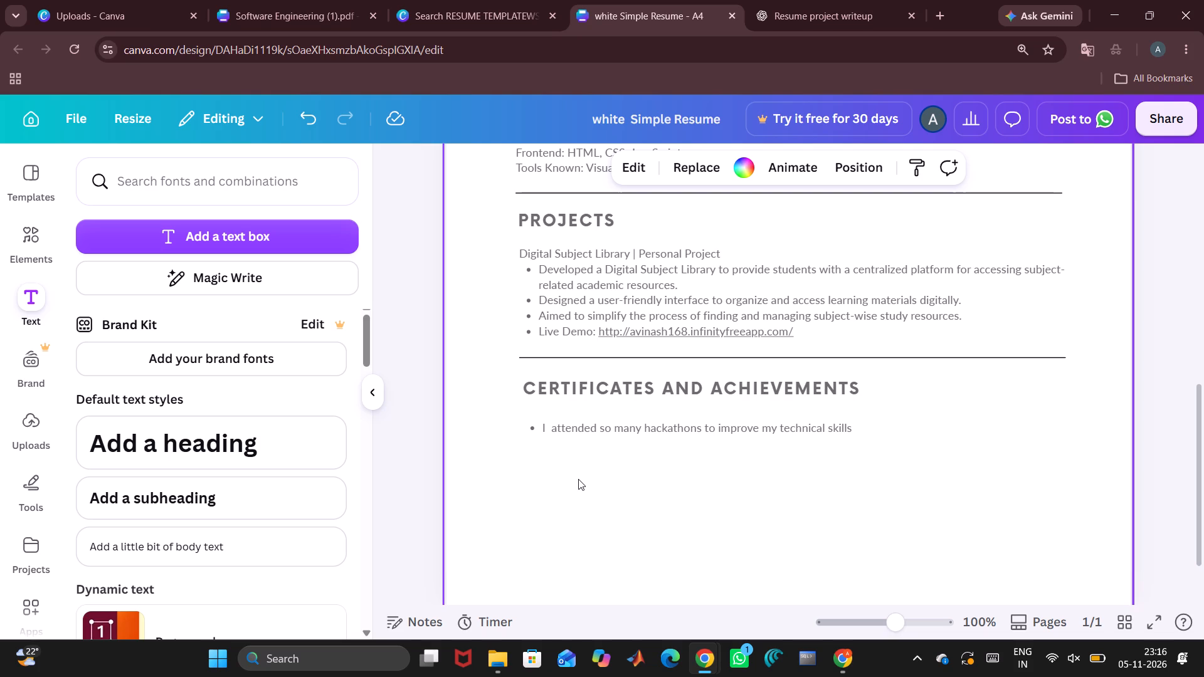
pyautogui.click(635, 422)
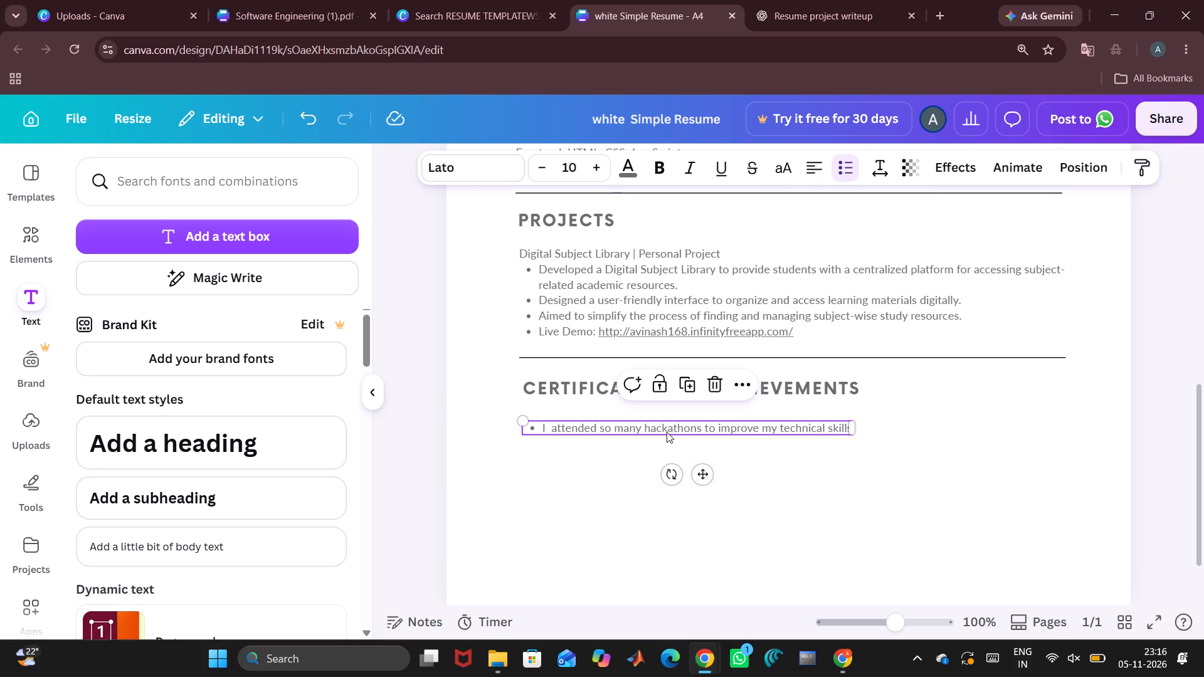
pyautogui.press('Return')
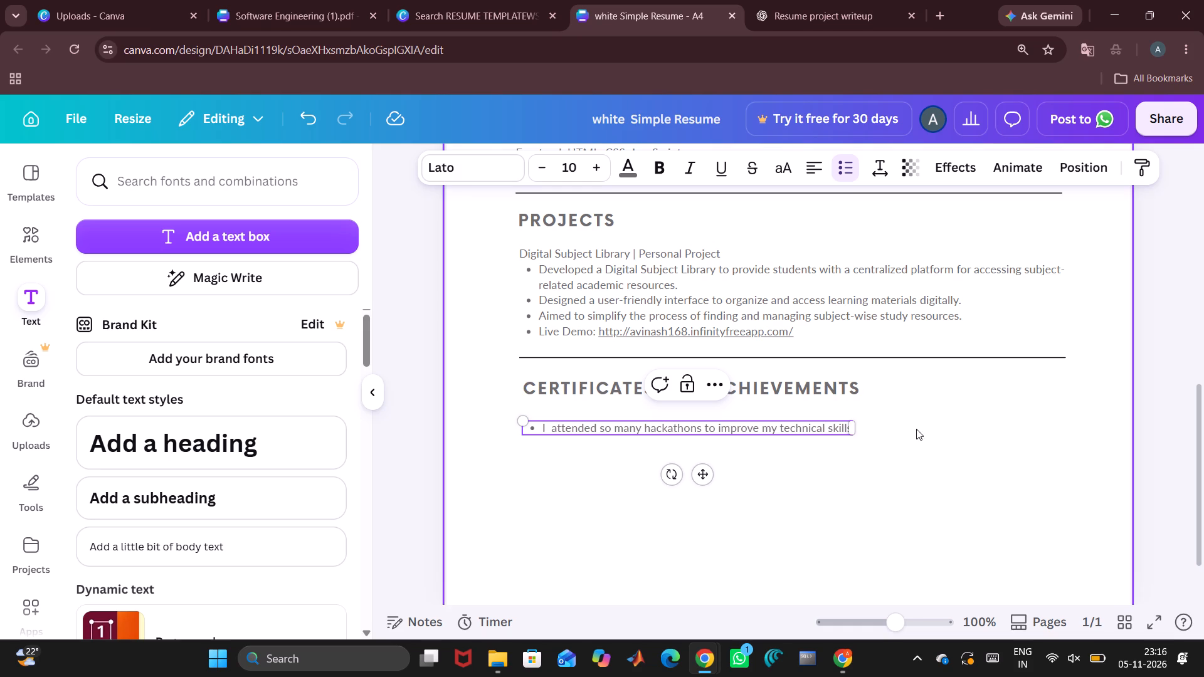
pyautogui.rightClick(845, 421)
pyautogui.rightClick(845, 421)
pyautogui.rightClick(845, 421)
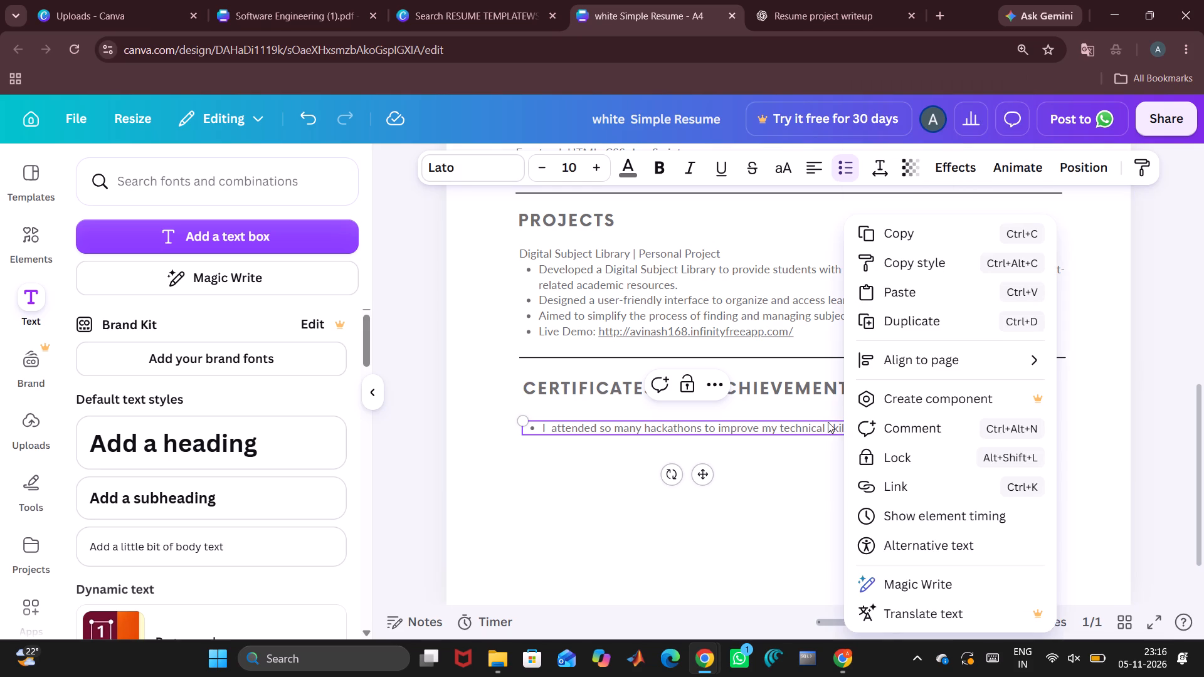
pyautogui.click(817, 425)
pyautogui.doubleClick(841, 429)
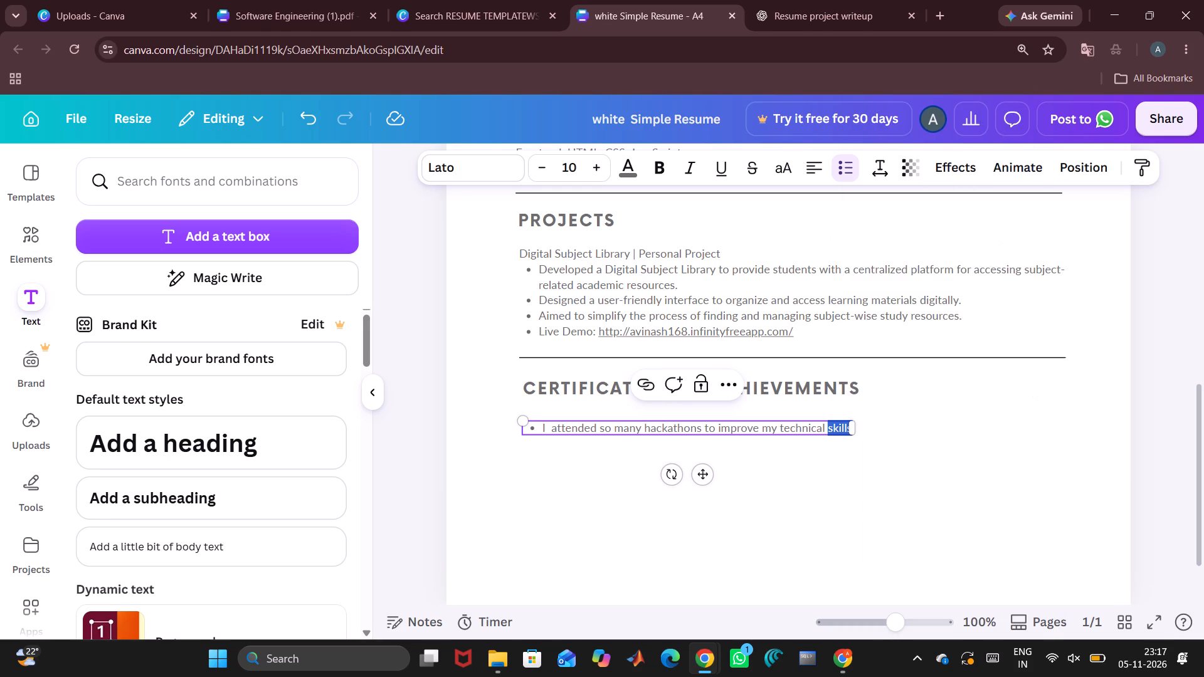
pyautogui.click(841, 429)
pyautogui.press('Right')
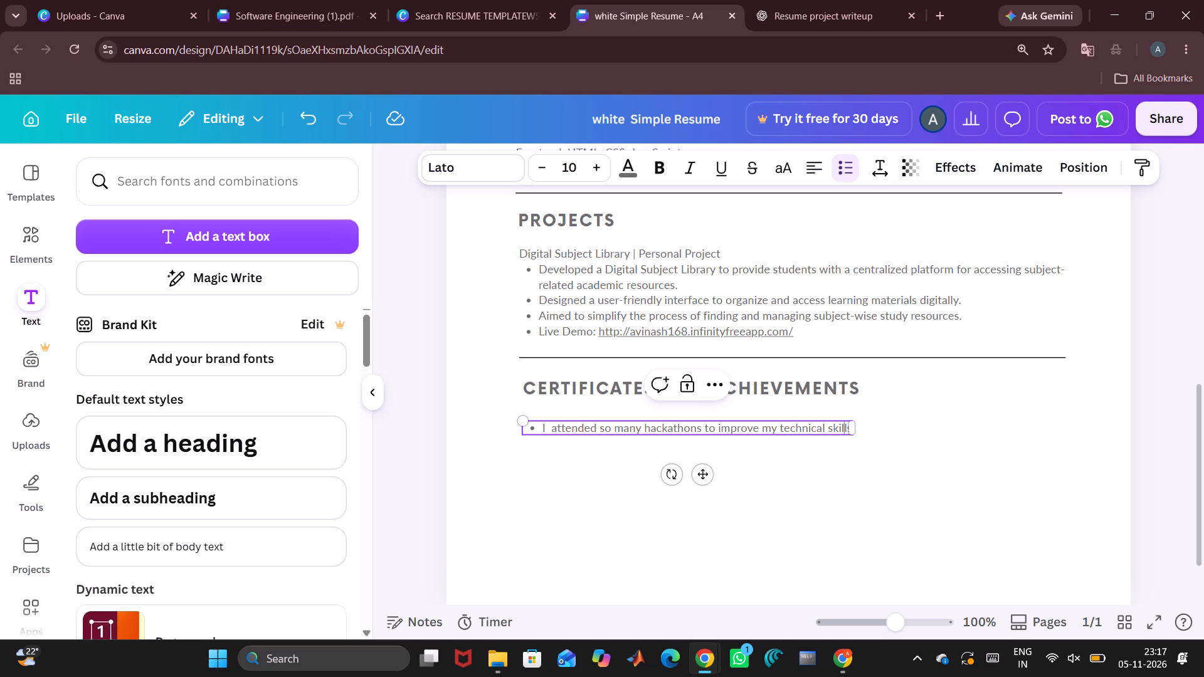
pyautogui.press('Right')
pyautogui.press('Right')
pyautogui.press('space')
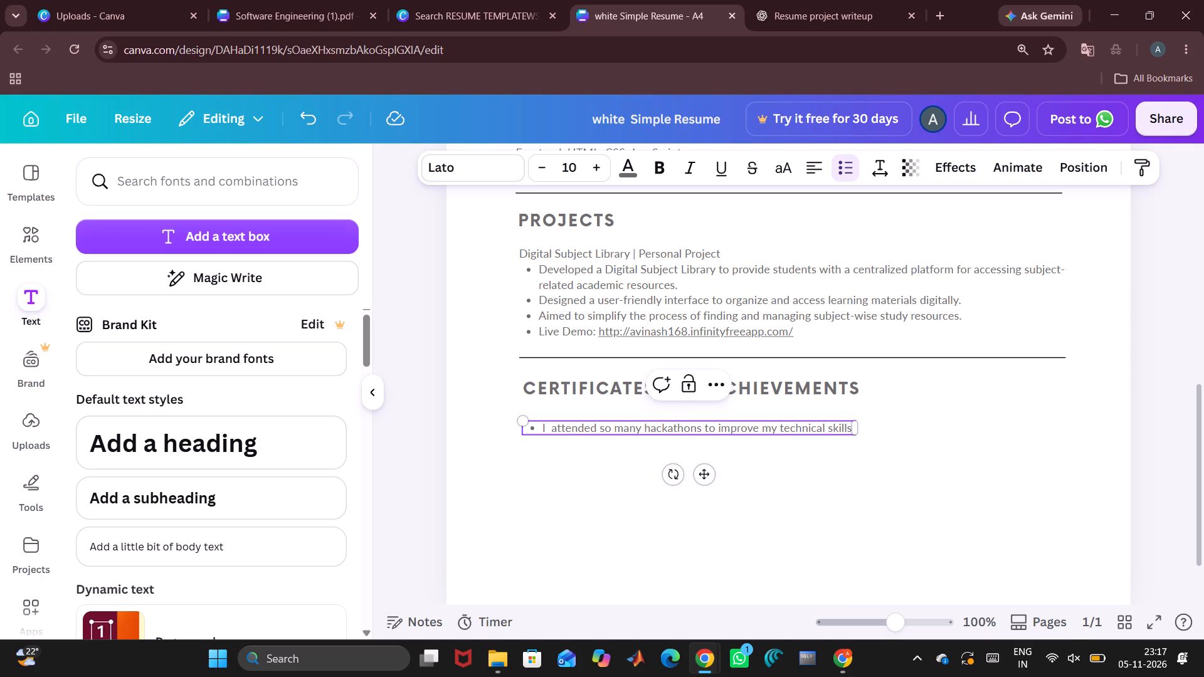
pyautogui.press('space')
pyautogui.press('Return')
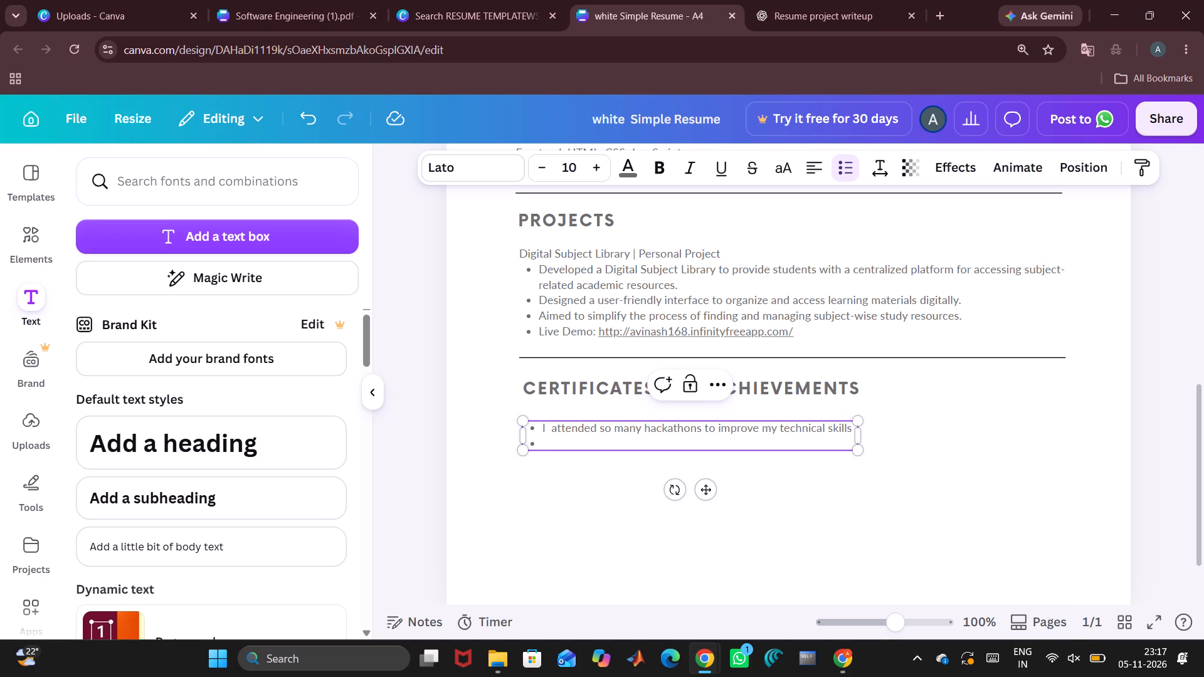
# Write the second CERTIFICATES AND ACHIEVEMENTS bullet as "I solved 100+ DSA problems in Leetcode.".
pyautogui.write('I')
pyautogui.press('space')
pyautogui.write('sao')
pyautogui.press('BackSpace')
pyautogui.press('BackSpace')
pyautogui.write('olved')
pyautogui.press('space')
pyautogui.write('100')
pyautogui.press('space')
pyautogui.press('BackSpace')
pyautogui.write('+')
pyautogui.press('space')
pyautogui.write('DSA')
pyautogui.press('space')
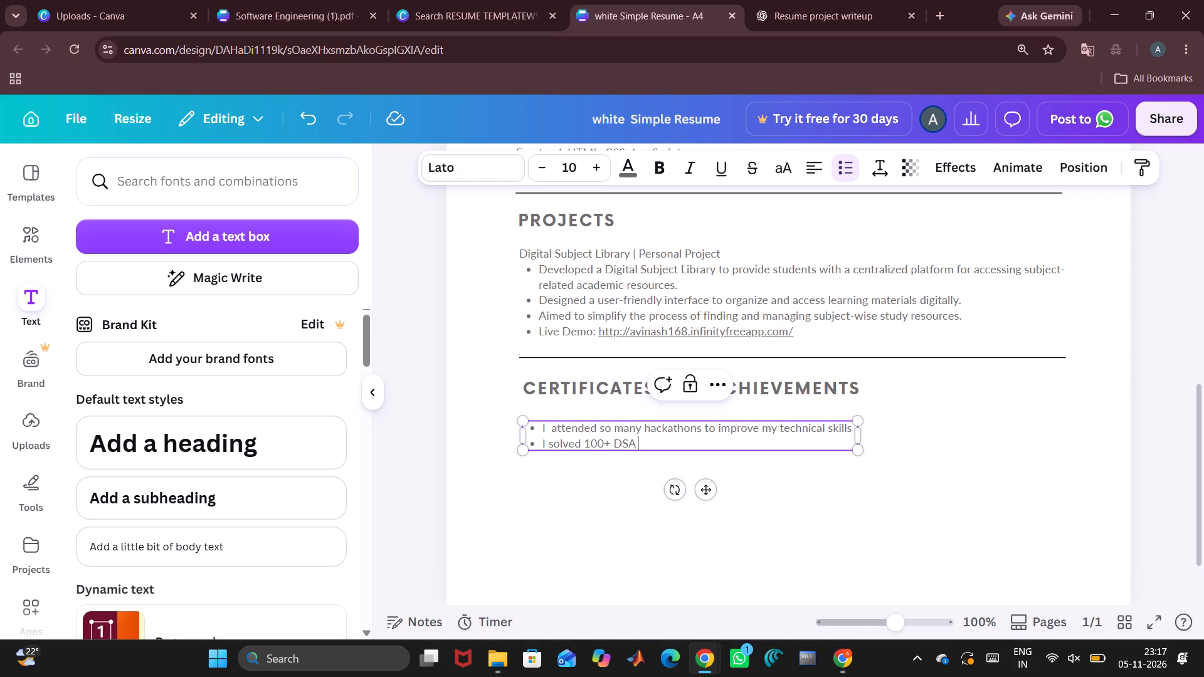
pyautogui.write('prob')
pyautogui.write('lems')
pyautogui.press('space')
pyautogui.write('in')
pyautogui.press('space')
pyautogui.write('Leetcode')
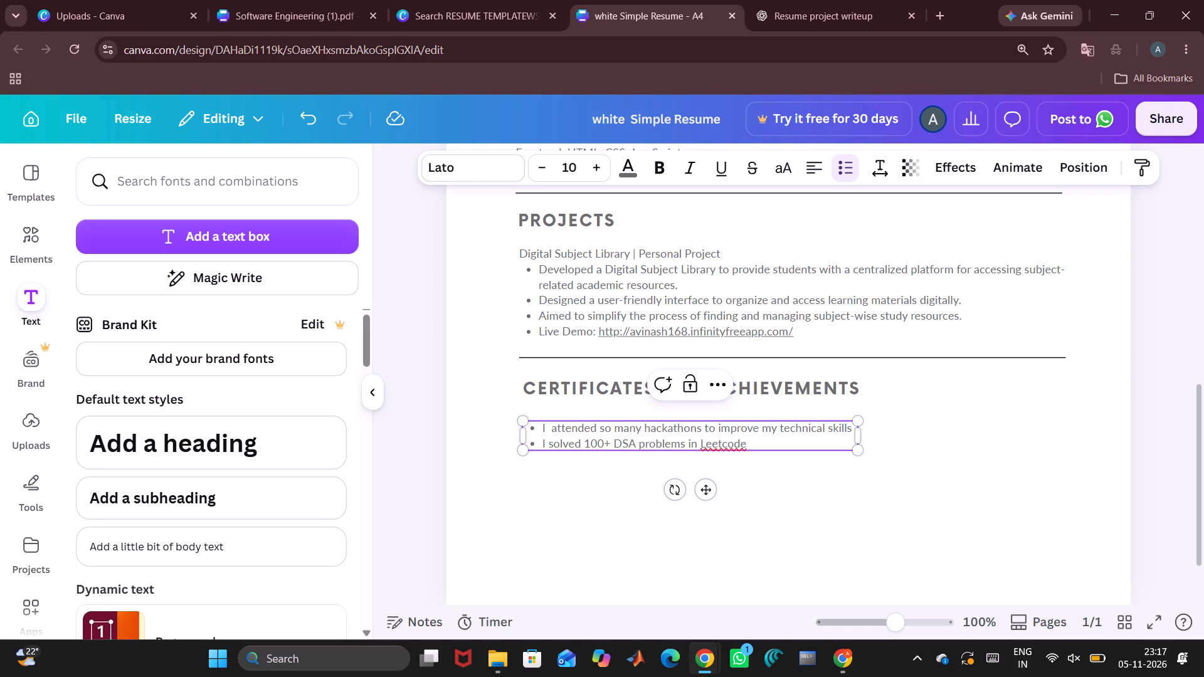
pyautogui.press('.')
# Look over the resume from the header through the PROJECTS section to check its content and layout.
pyautogui.scroll(-3, 841, 429)
pyautogui.scroll(4, 841, 429)
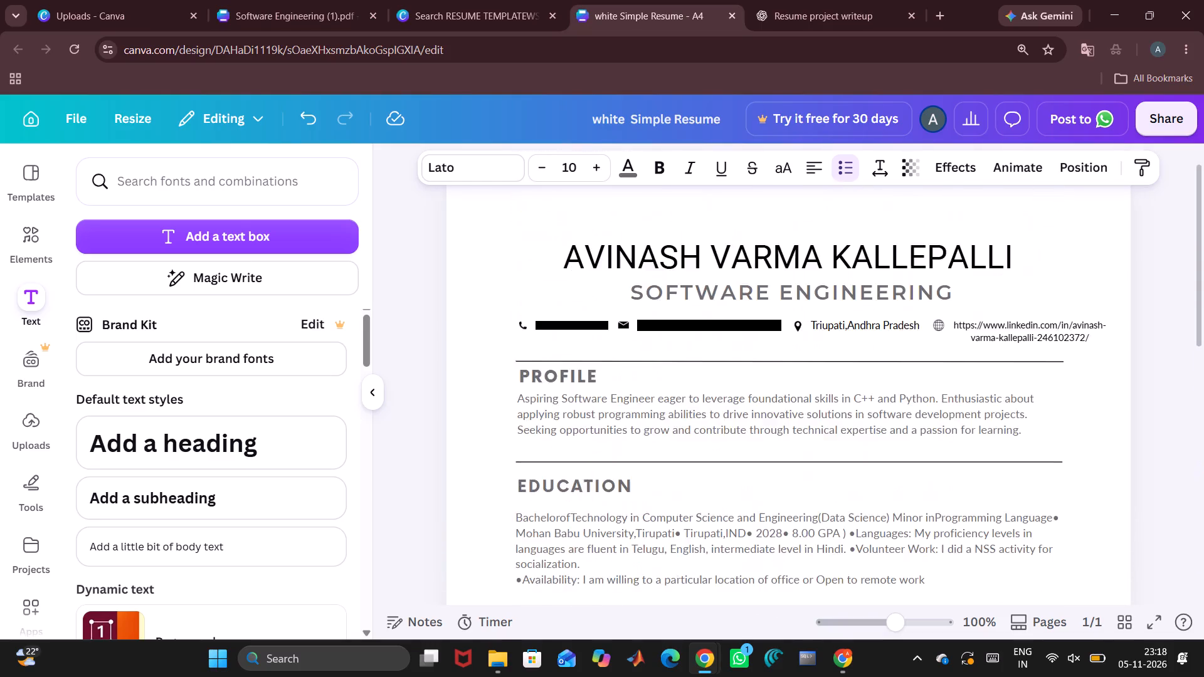
pyautogui.scroll(1, 841, 429)
pyautogui.scroll(-1, 841, 429)
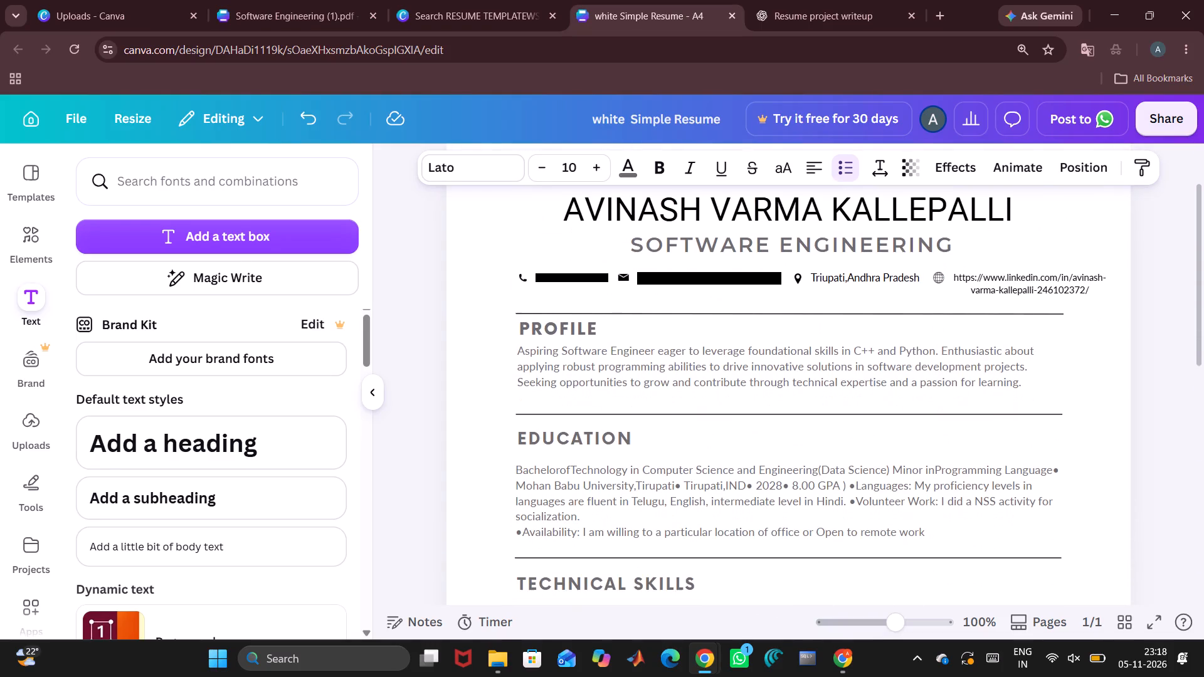
pyautogui.scroll(-3, 841, 429)
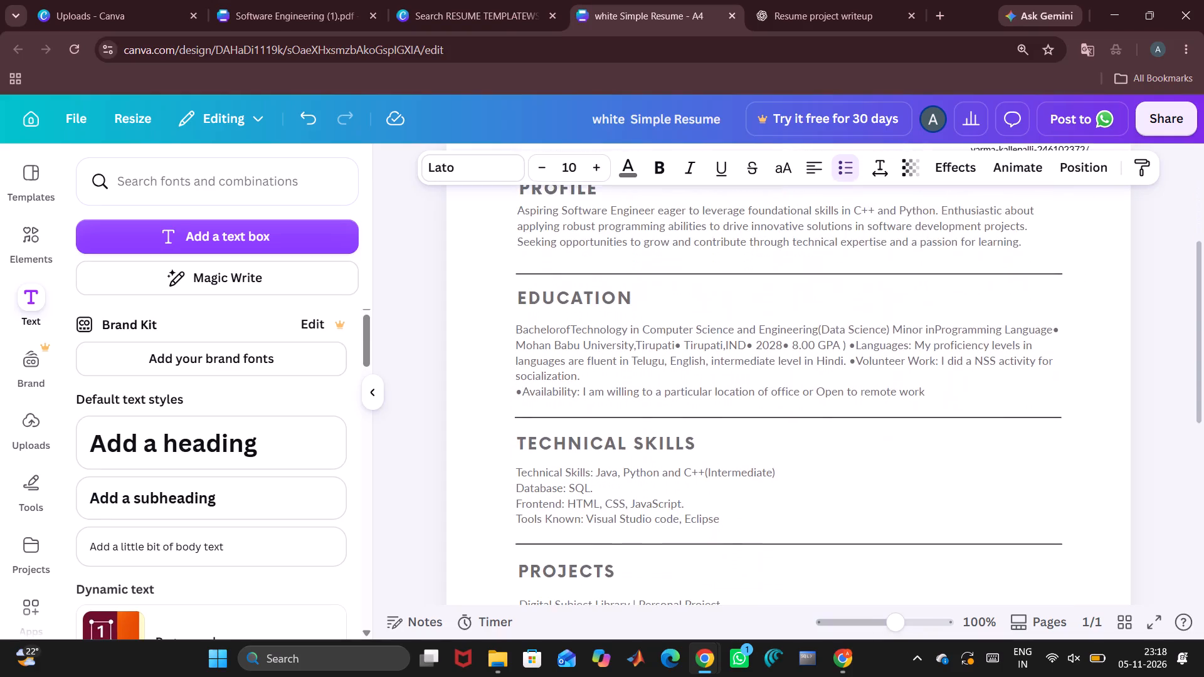
pyautogui.scroll(-1, 841, 429)
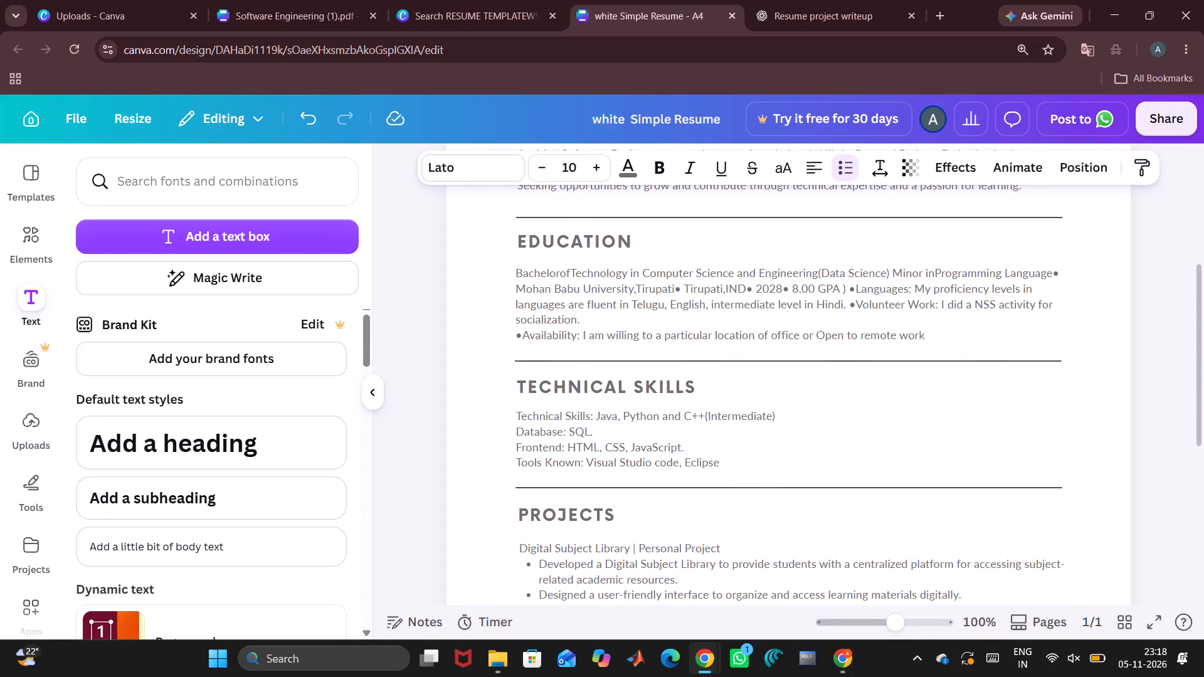
pyautogui.scroll(-1, 841, 429)
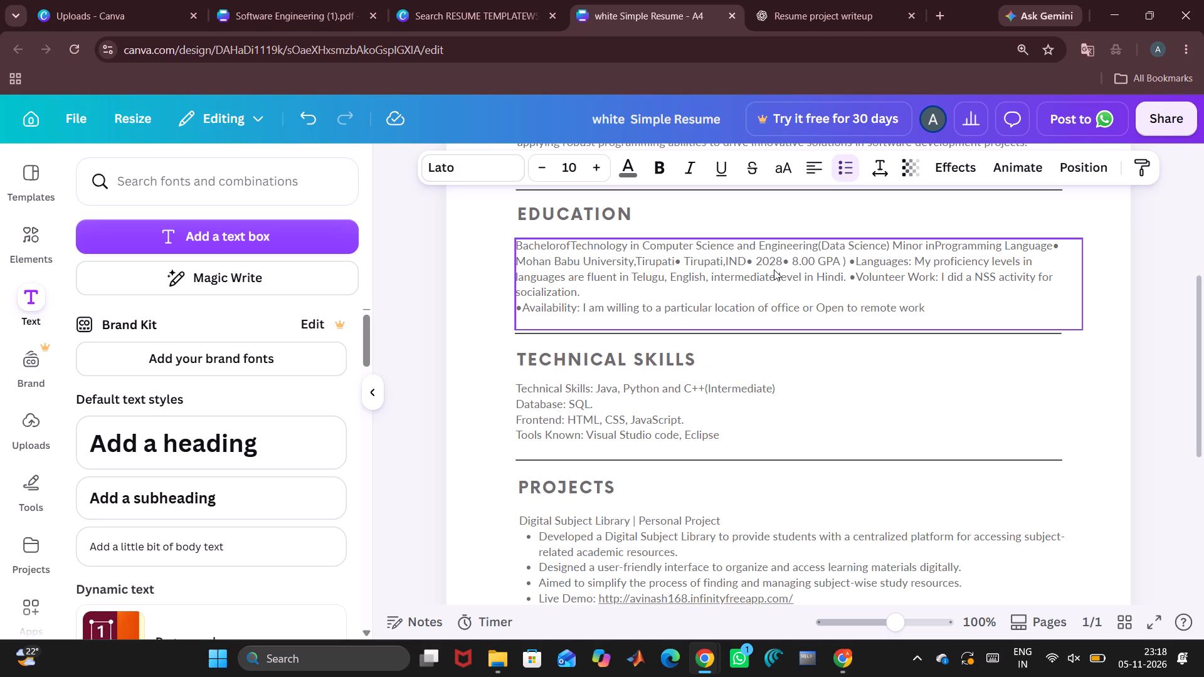
# Insert line breaks in the EDUCATION text before the "Tirupati,IND" bullet and before the "Languages" bullet.
pyautogui.click(679, 256)
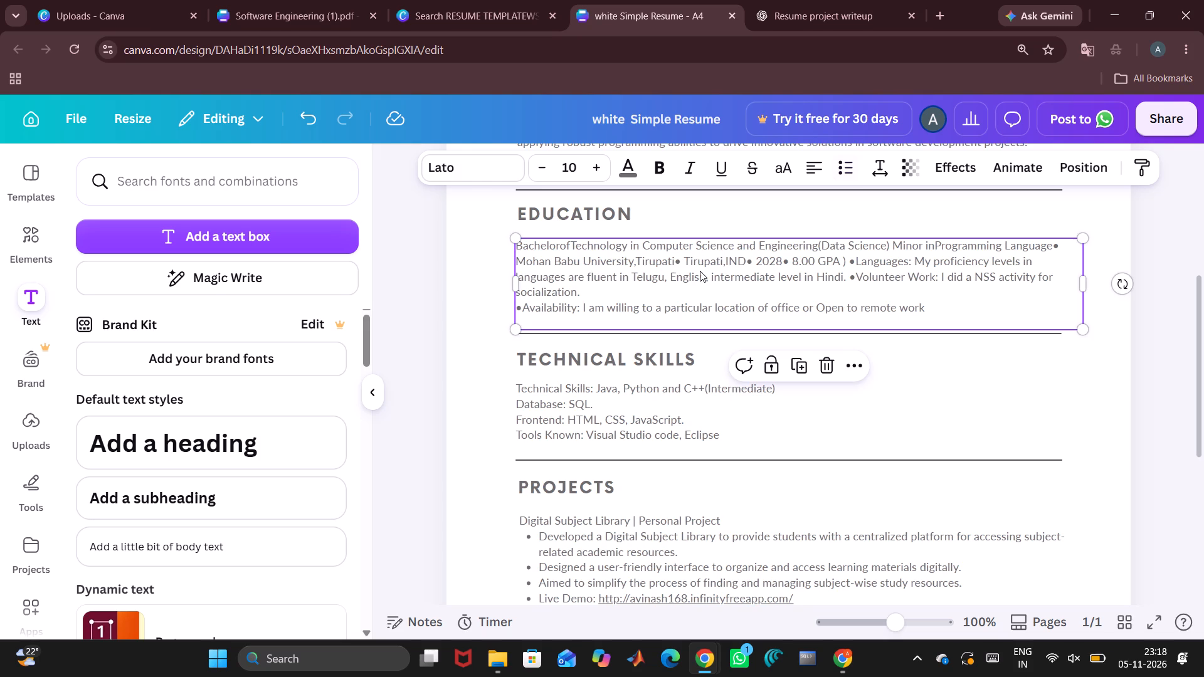
pyautogui.click(692, 255)
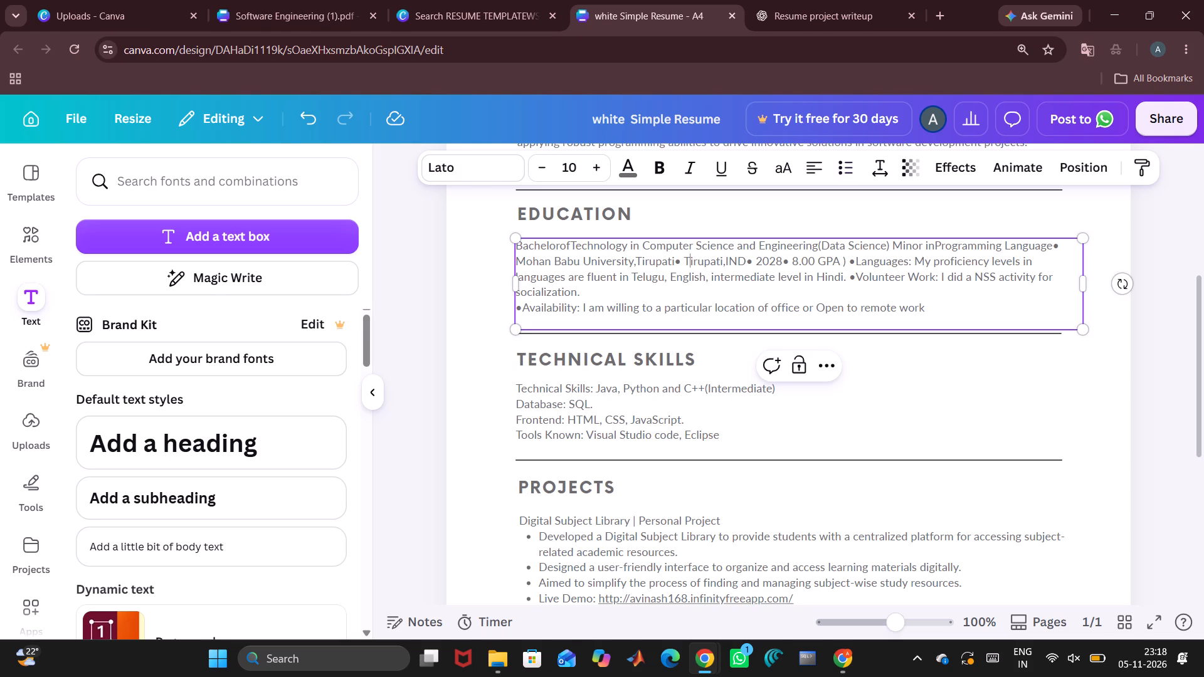
pyautogui.click(677, 262)
pyautogui.press('Return')
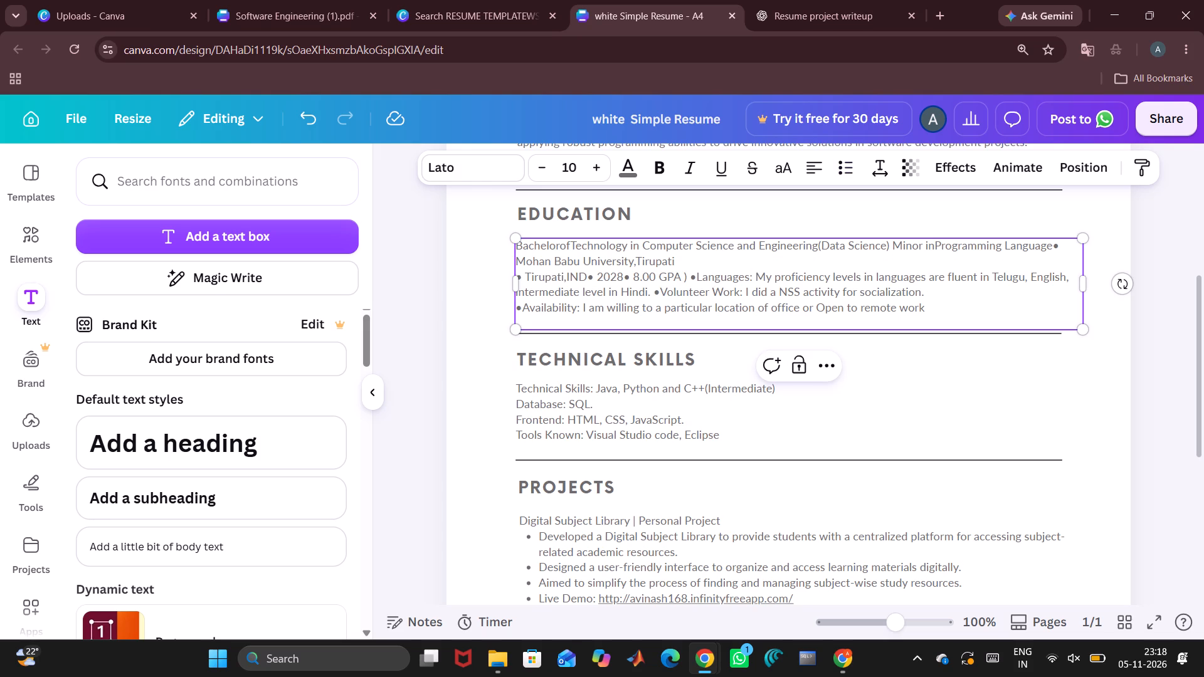
pyautogui.click(691, 276)
pyautogui.press('Return')
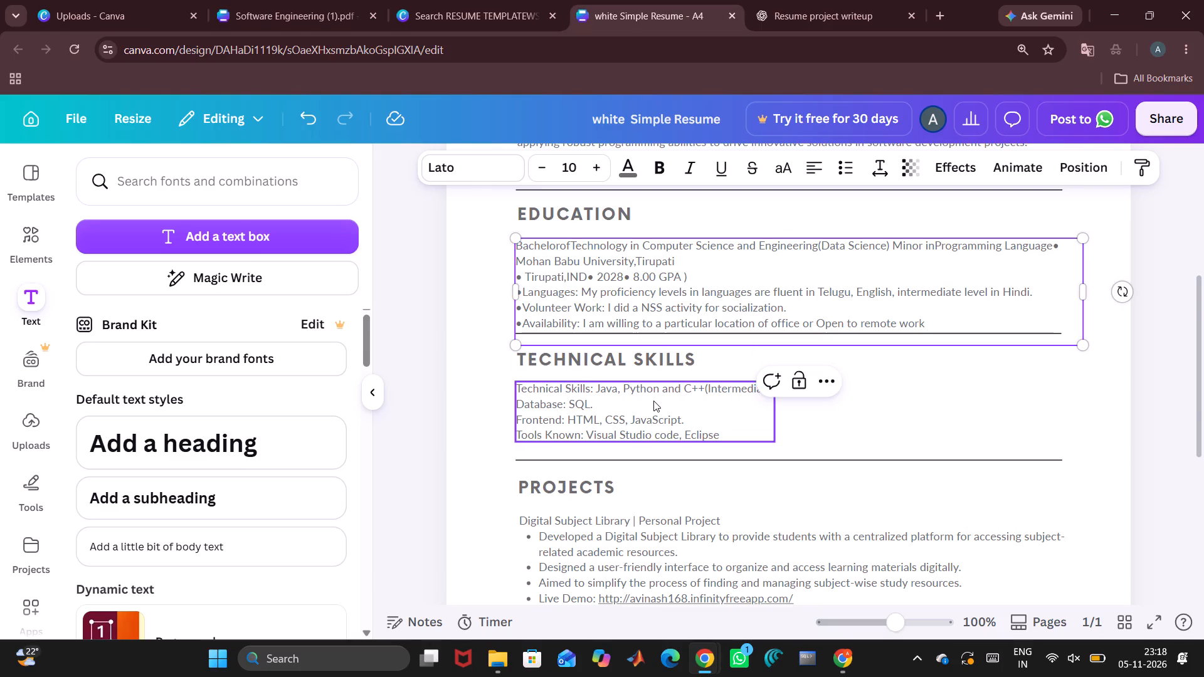
# Review the full resume, examining the EDUCATION lines and the sections through CERTIFICATES AND ACHIEVEMENTS.
pyautogui.scroll(-4, 653, 401)
pyautogui.scroll(1, 653, 401)
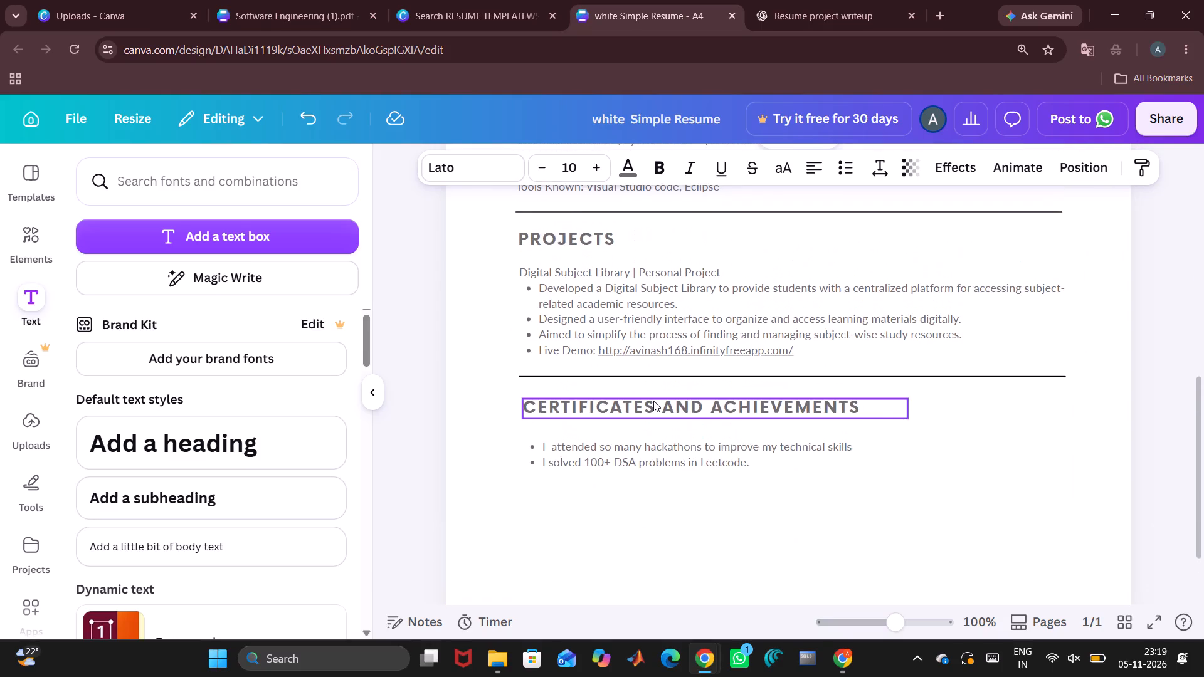
pyautogui.scroll(2, 653, 401)
pyautogui.scroll(-2, 653, 401)
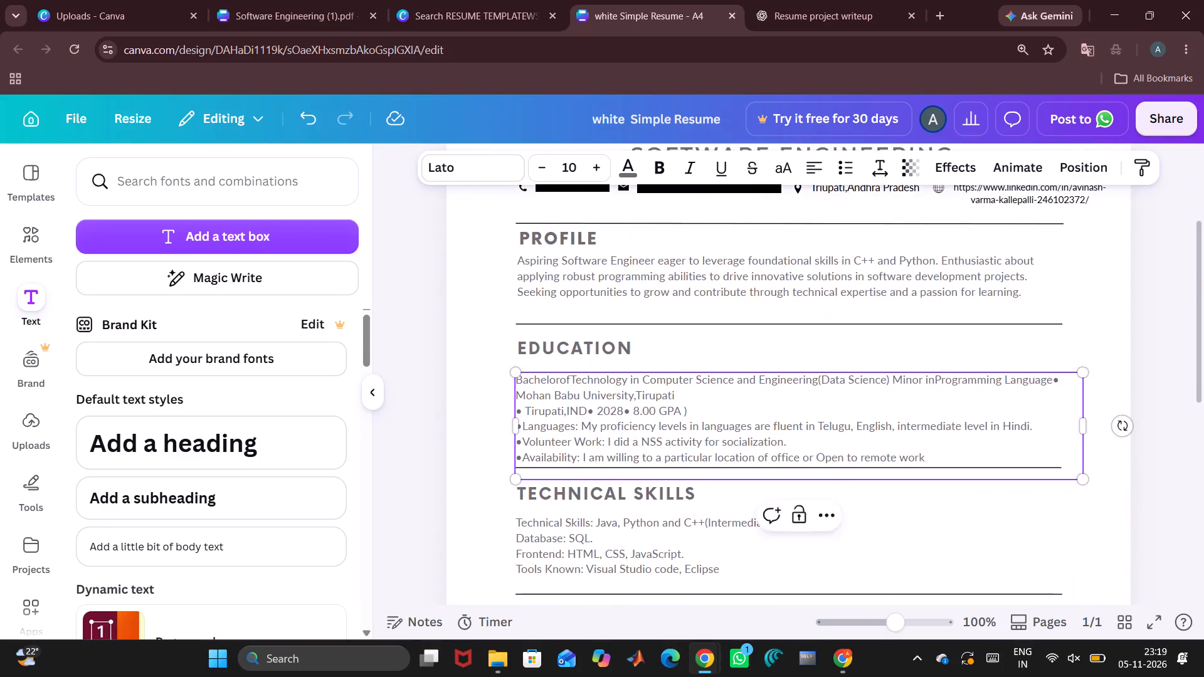
pyautogui.scroll(-1, 653, 401)
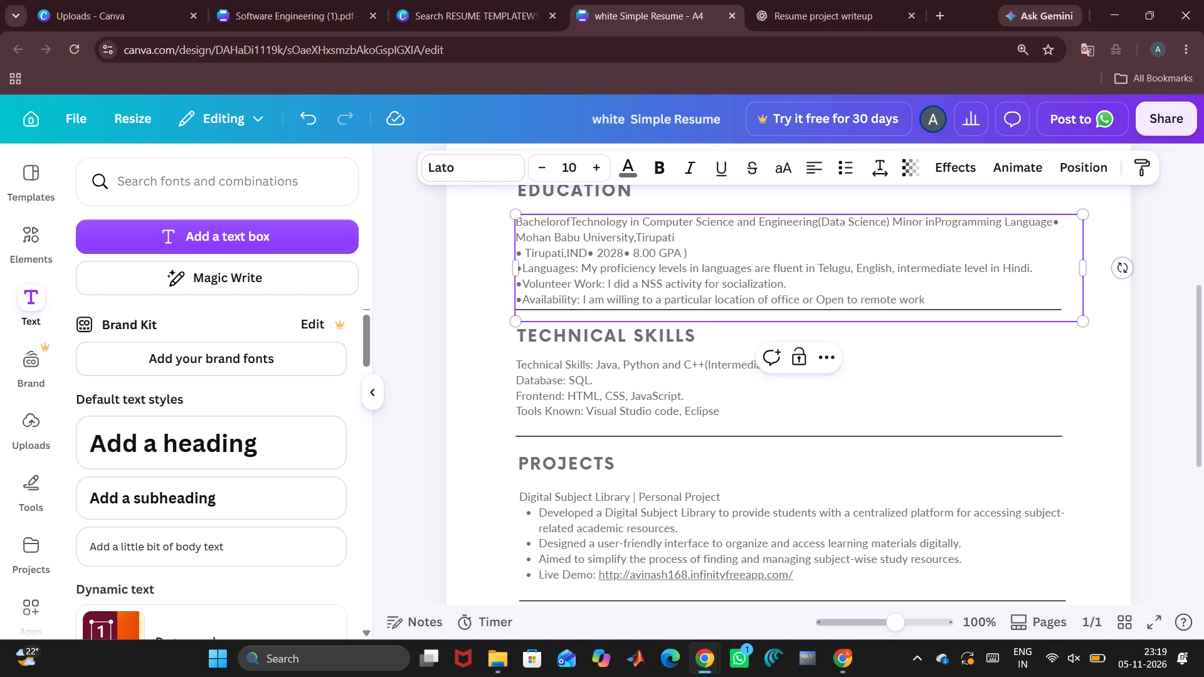
pyautogui.moveTo(1048, 269); pyautogui.dragTo(890, 268)
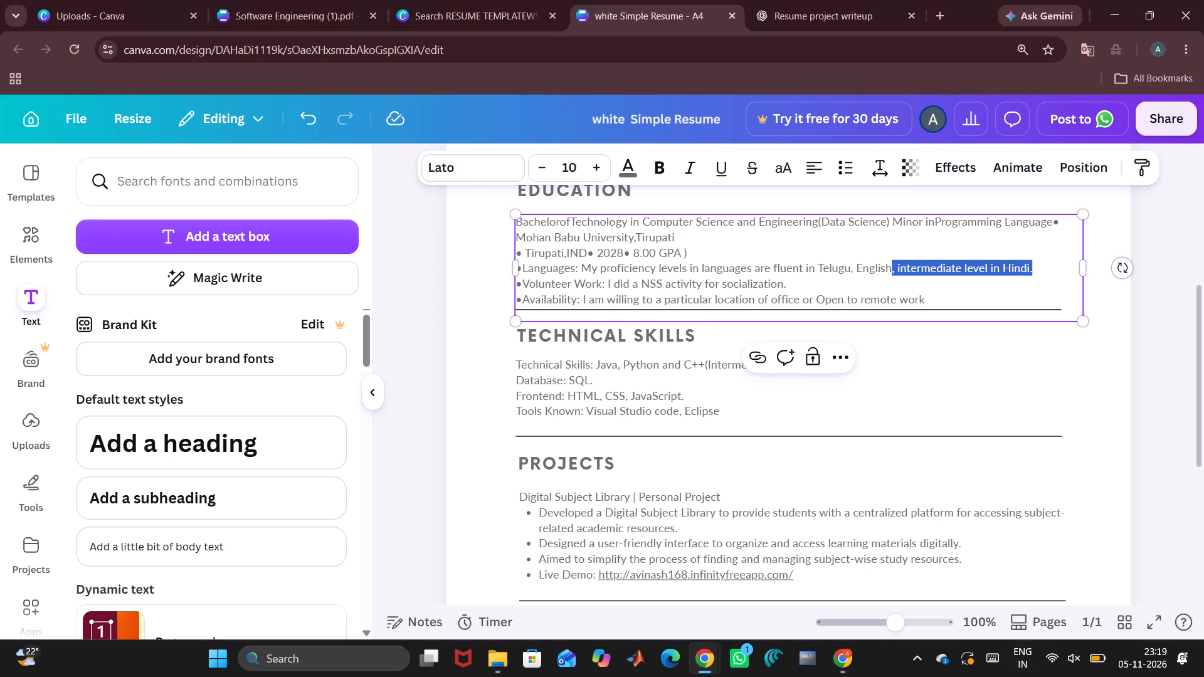
pyautogui.click(955, 313)
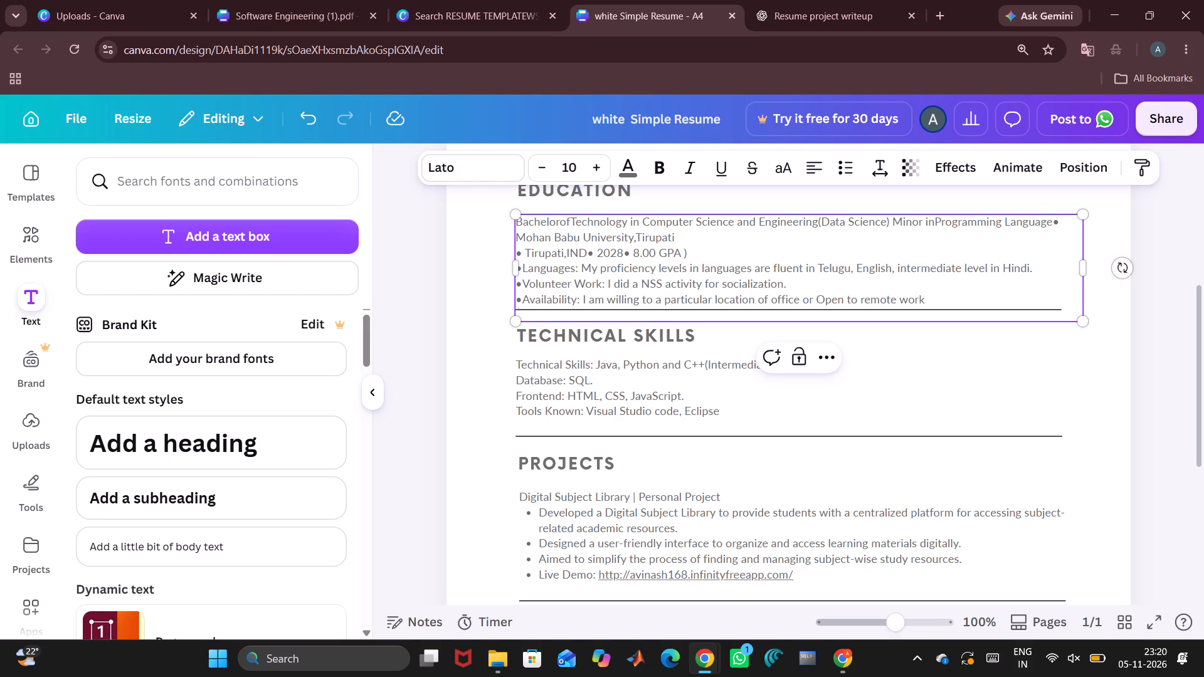
pyautogui.click(1050, 394)
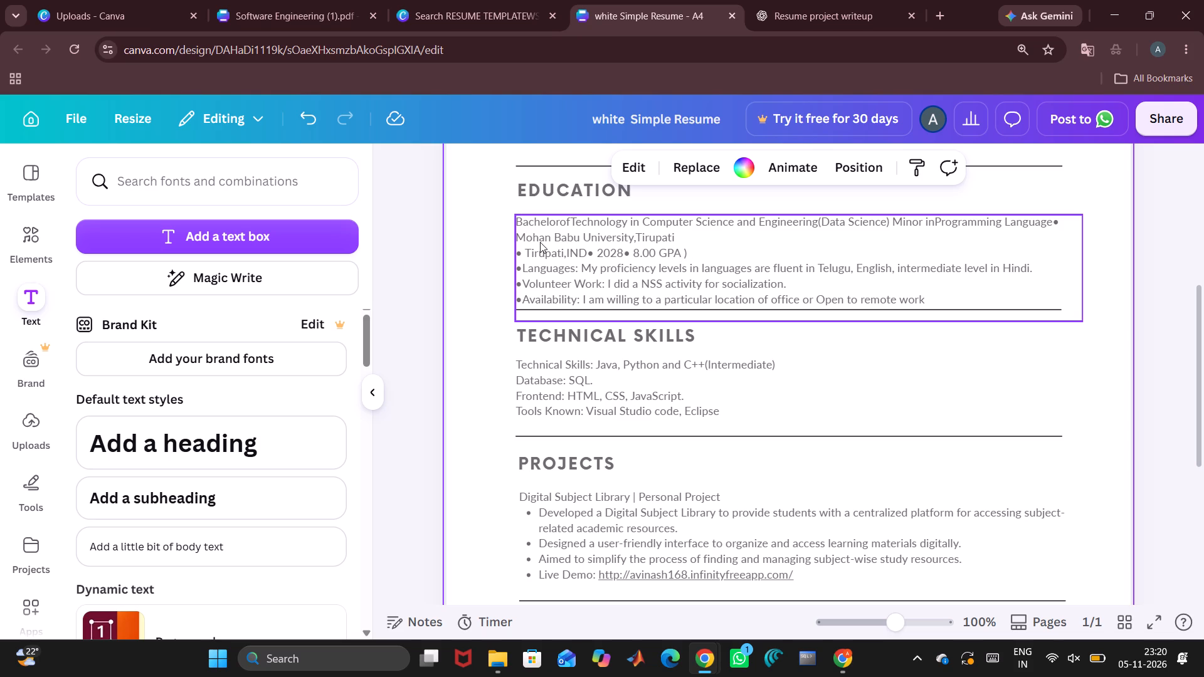
pyautogui.scroll(-2, 540, 242)
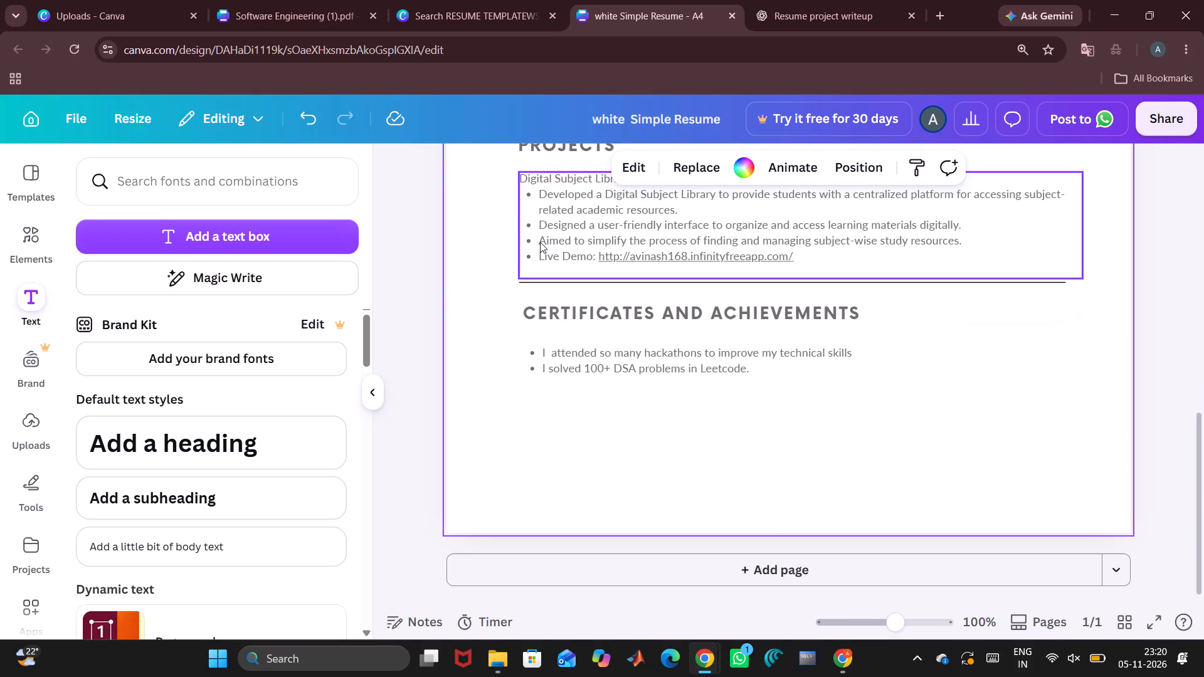
pyautogui.scroll(2, 540, 242)
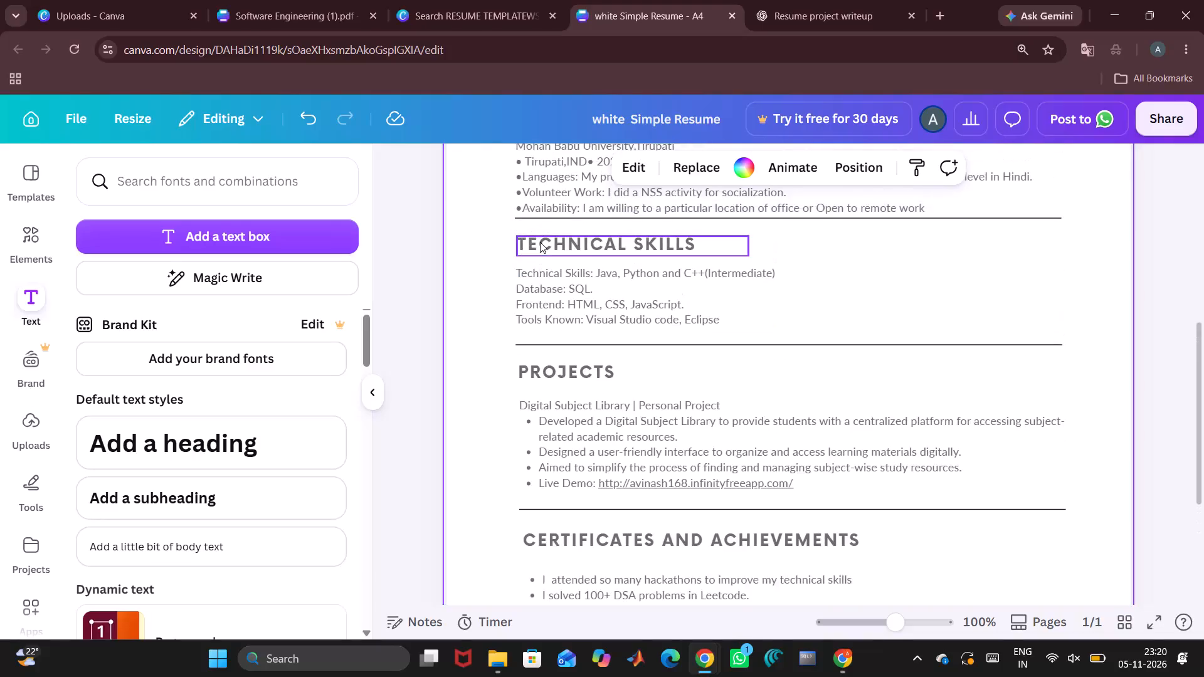
pyautogui.scroll(2, 540, 242)
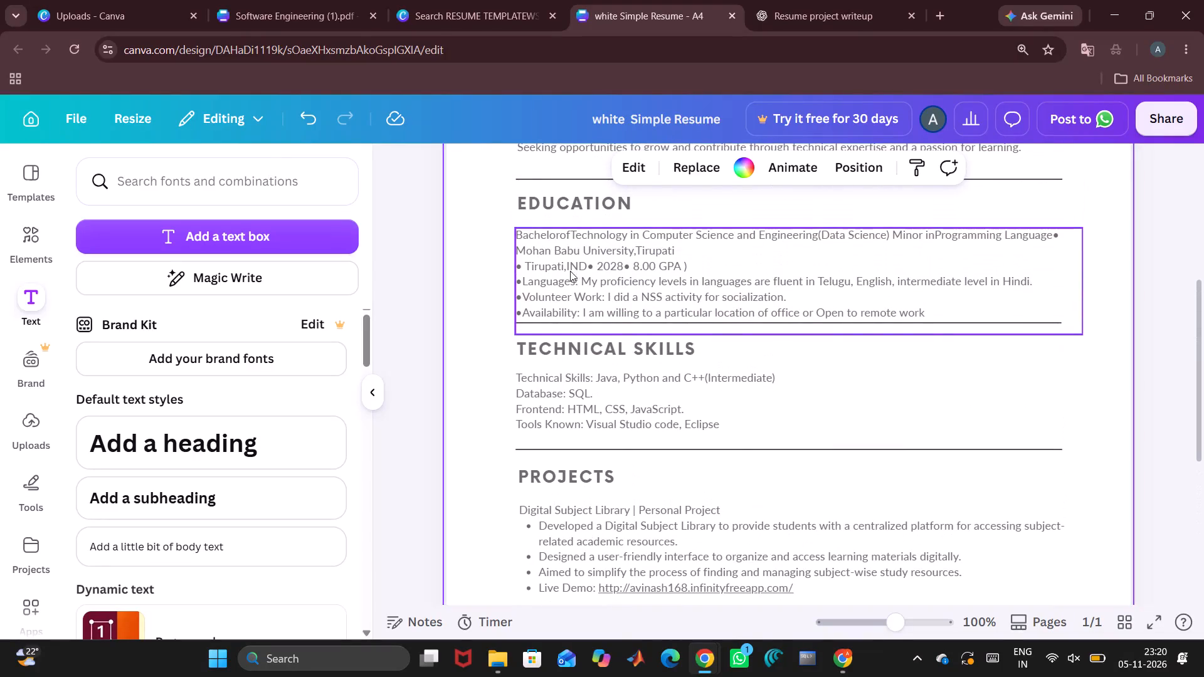
pyautogui.click(574, 275)
pyautogui.scroll(3, 574, 275)
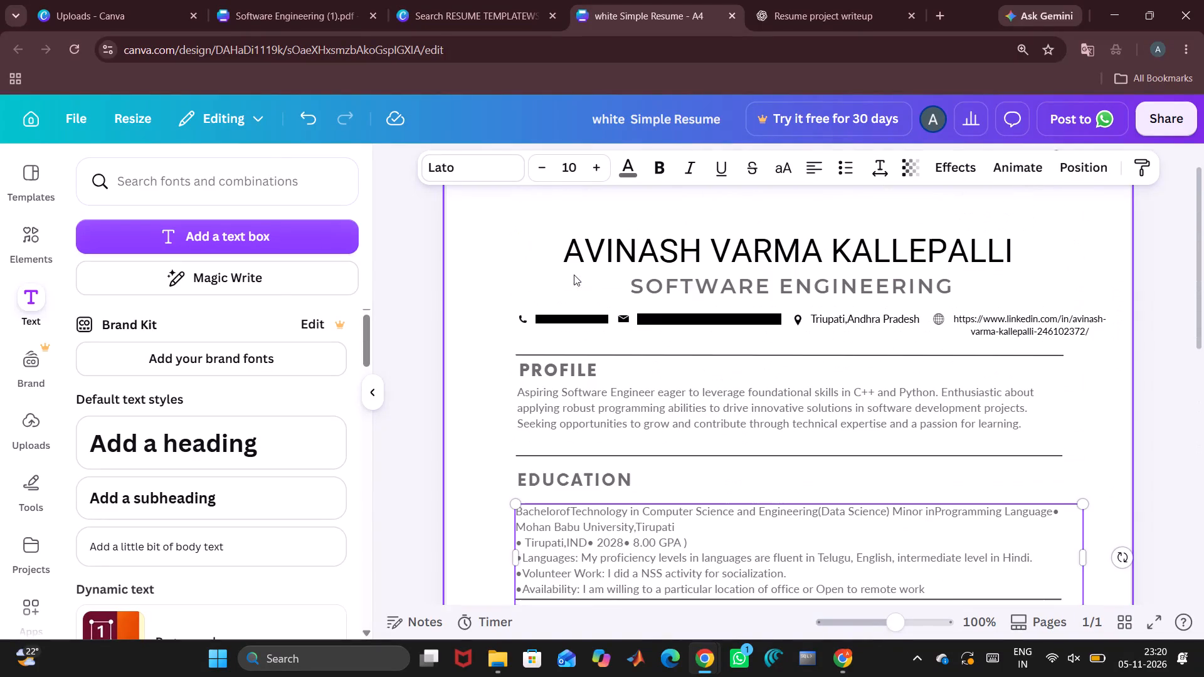
pyautogui.scroll(-3, 574, 275)
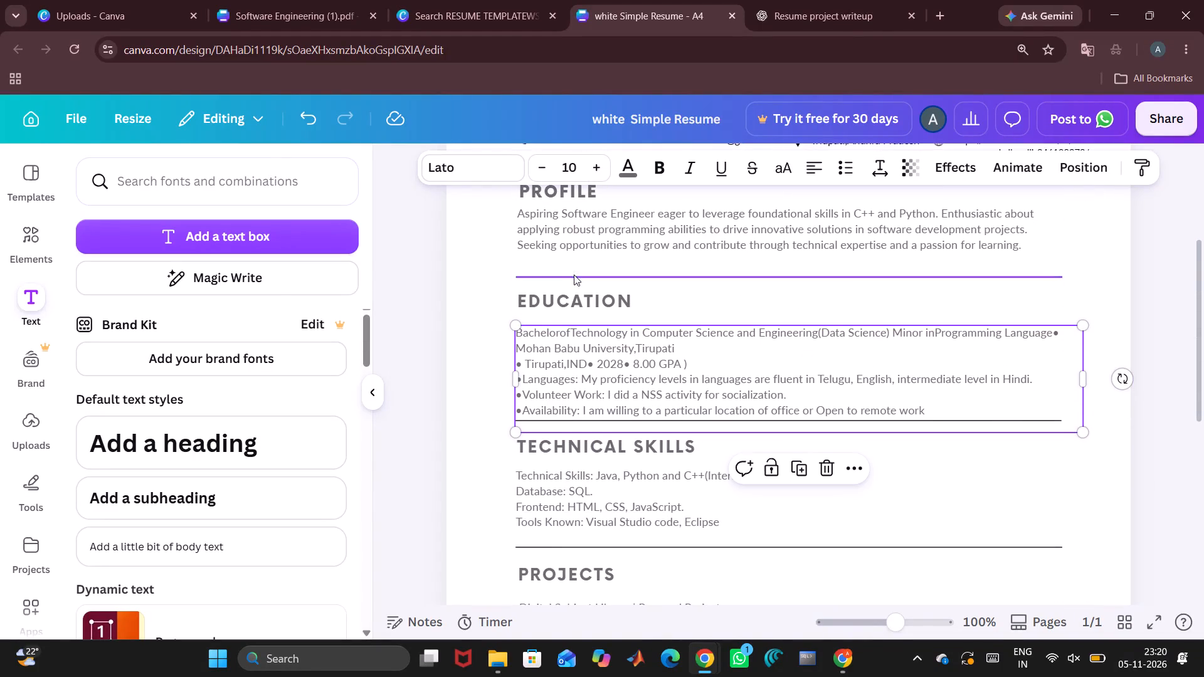
pyautogui.scroll(4, 711, 371)
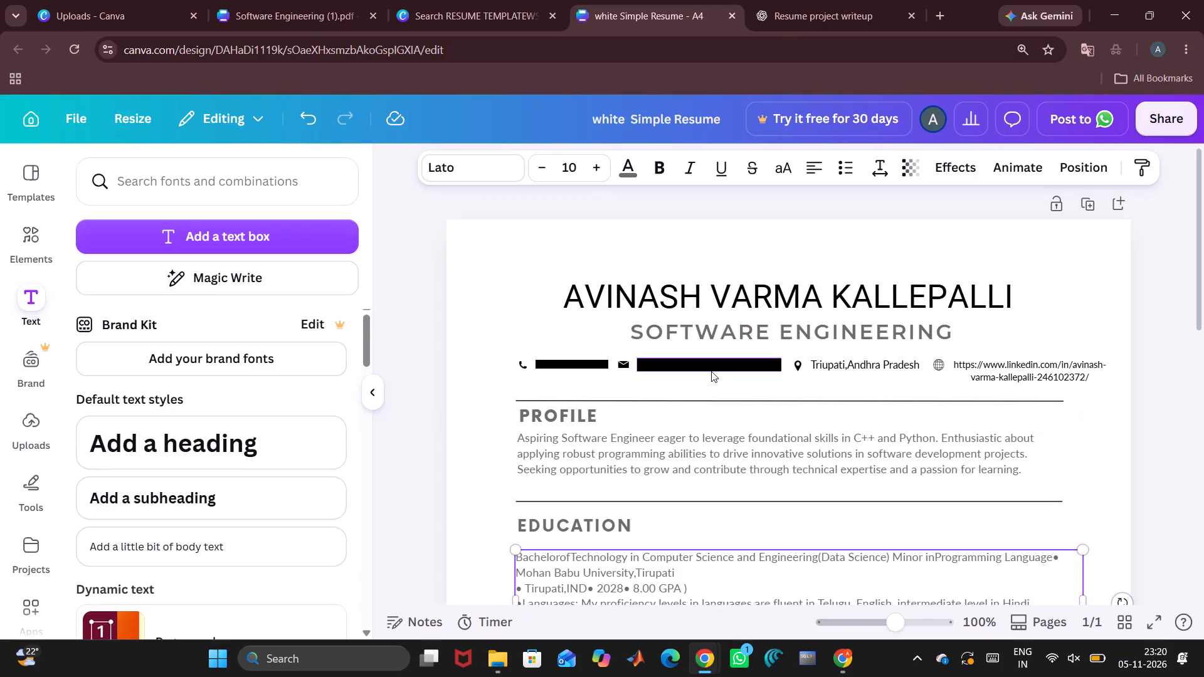
pyautogui.scroll(-2, 709, 313)
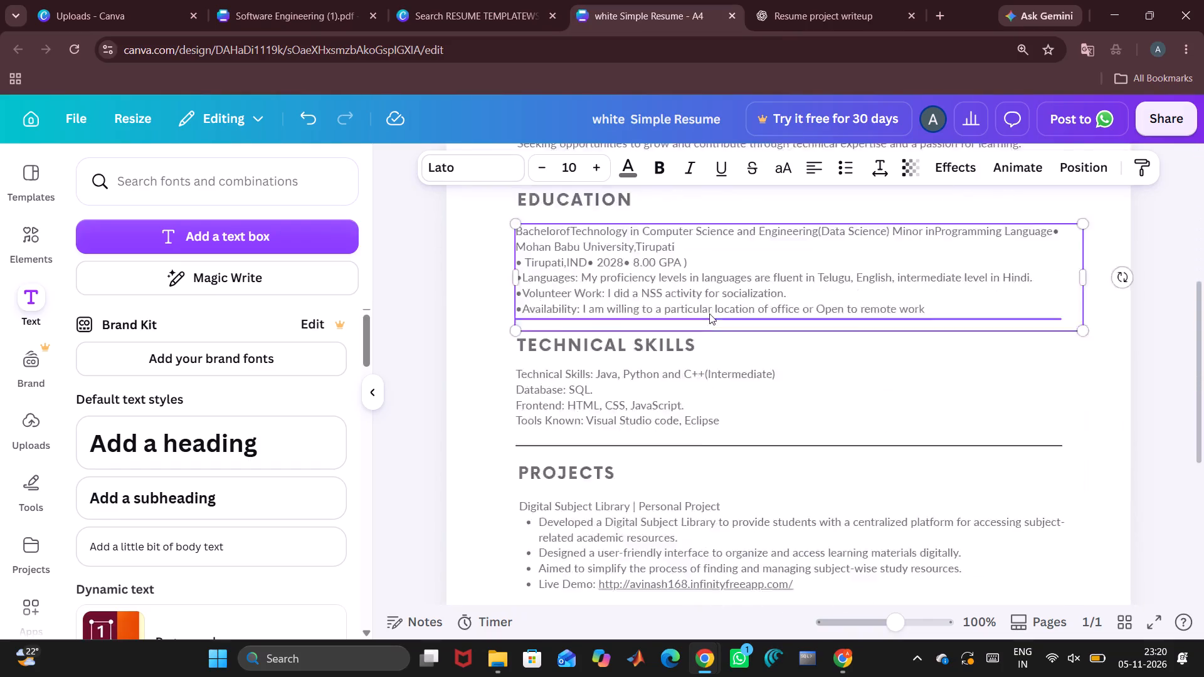
pyautogui.scroll(-2, 709, 313)
pyautogui.scroll(2, 709, 313)
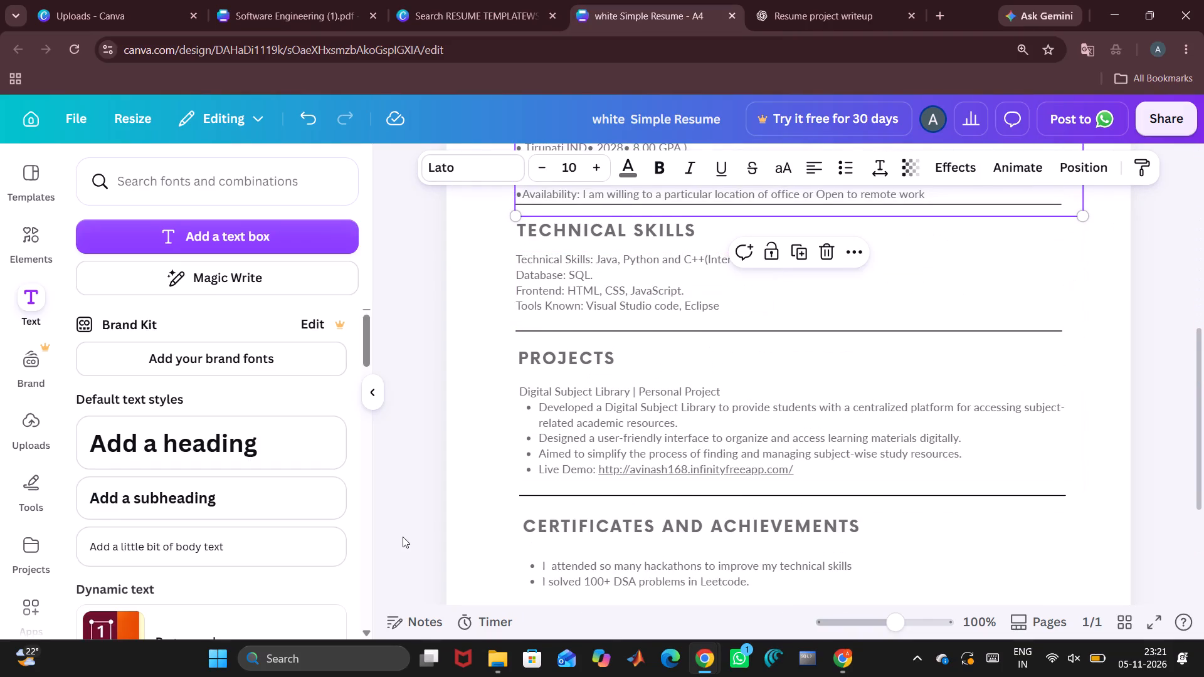
pyautogui.scroll(4, 403, 537)
# Save the resume design.
pyautogui.hotkey('ctrl', 's')
pyautogui.hotkey('ctrl', 's')
pyautogui.hotkey('ctrl', 's')
pyautogui.hotkey('ctrl', 's')
pyautogui.hotkey('ctrl', 's')
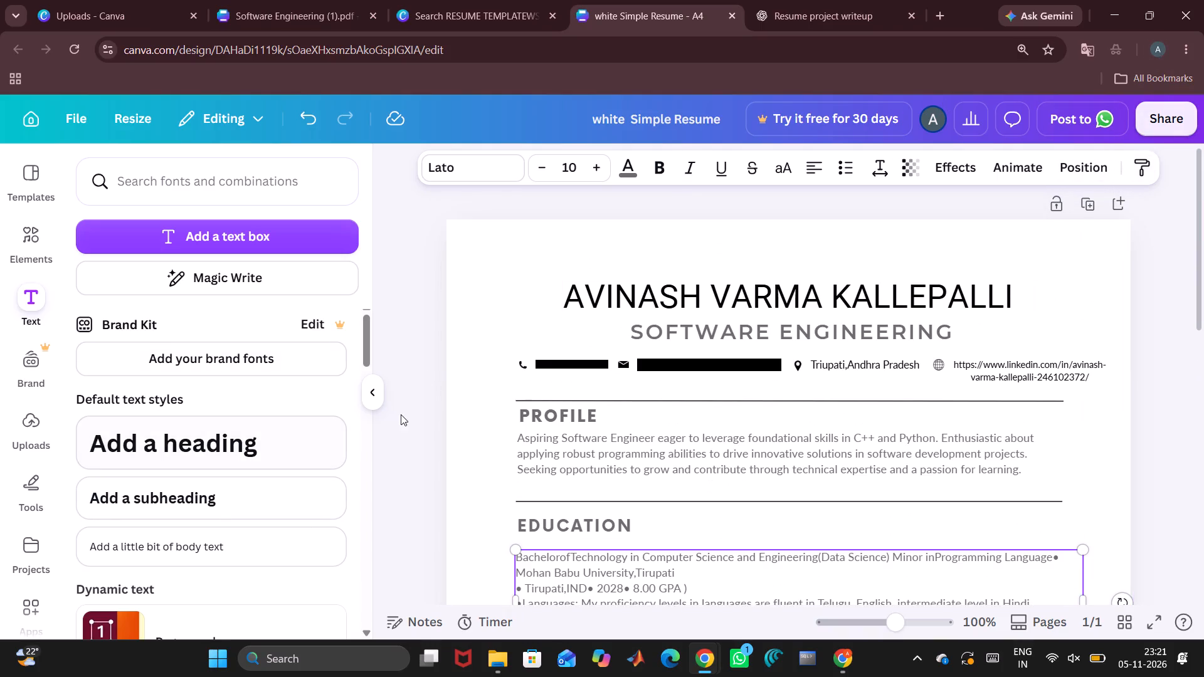
# Open a new browser tab and close the four Canva tabs, keeping the ChatGPT resume writeup tab.
pyautogui.click(367, 392)
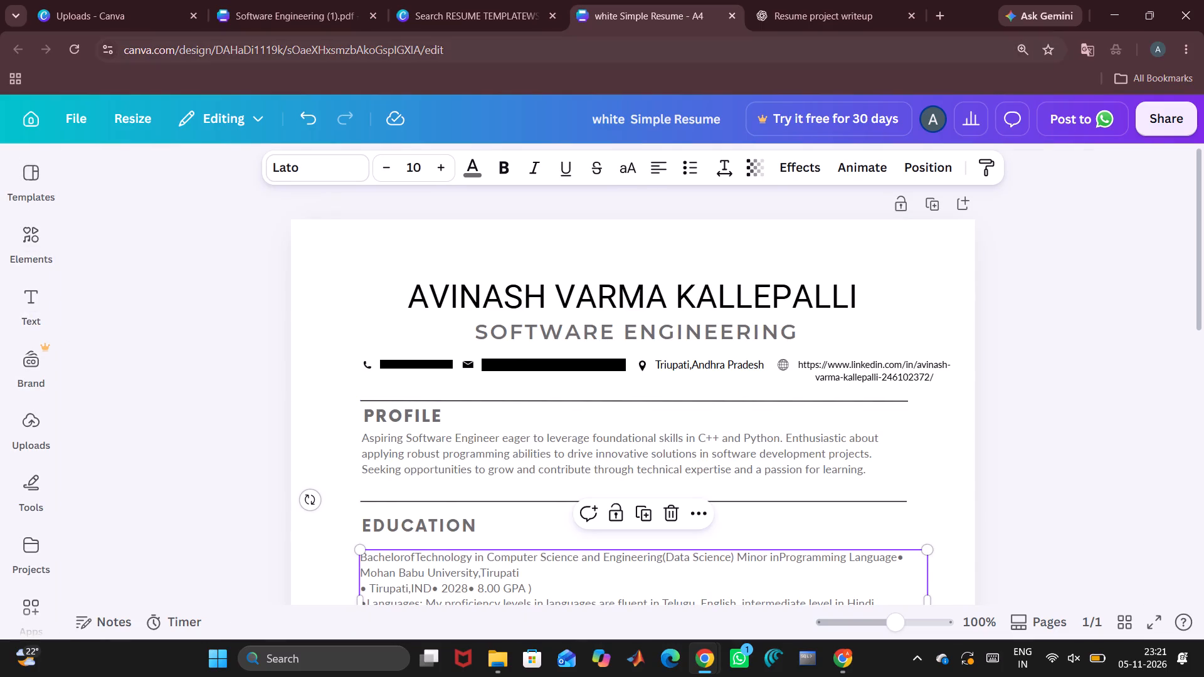
pyautogui.click(943, 13)
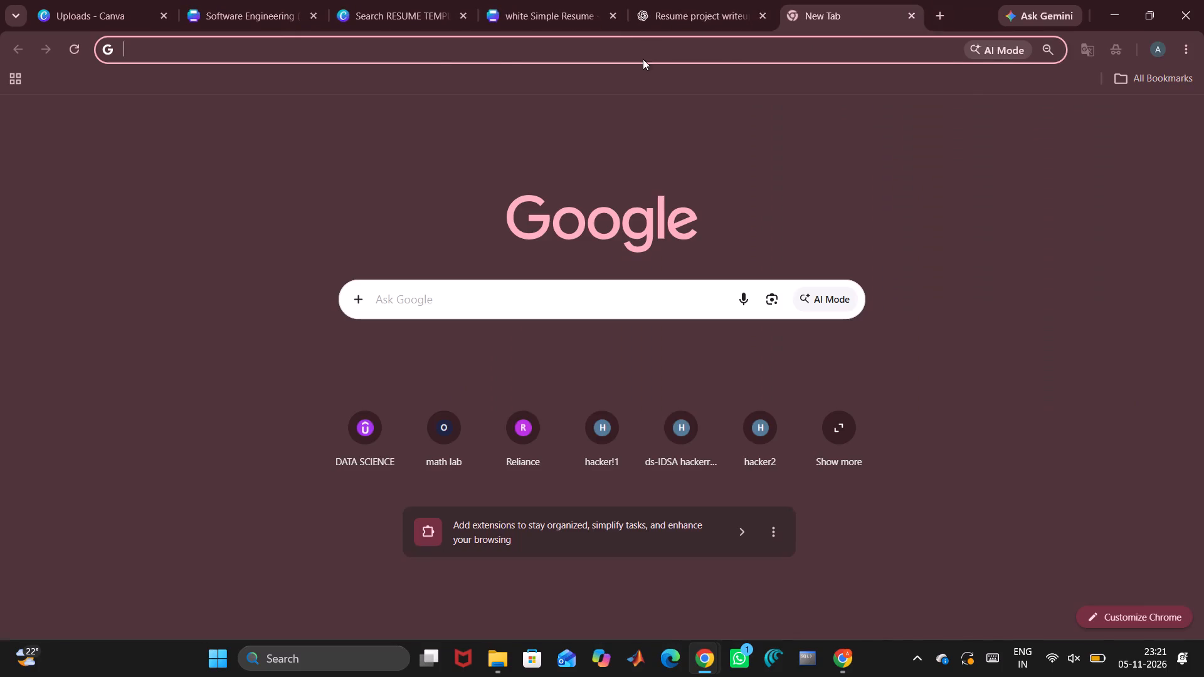
pyautogui.click(611, 14)
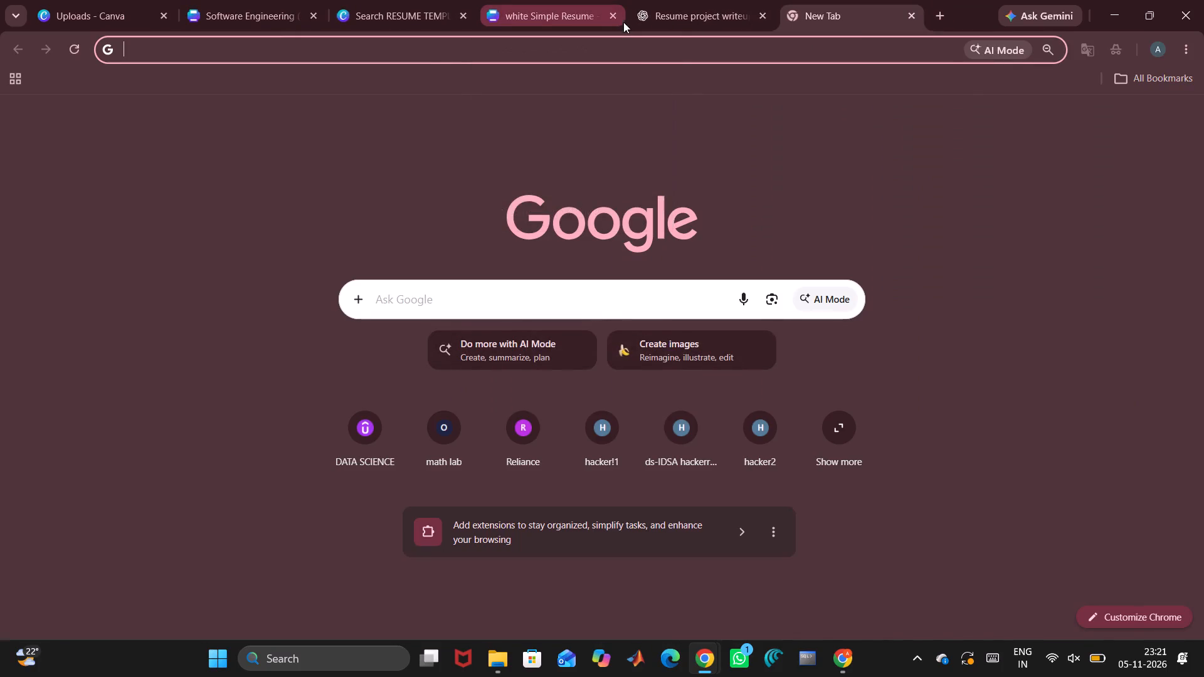
pyautogui.click(435, 2)
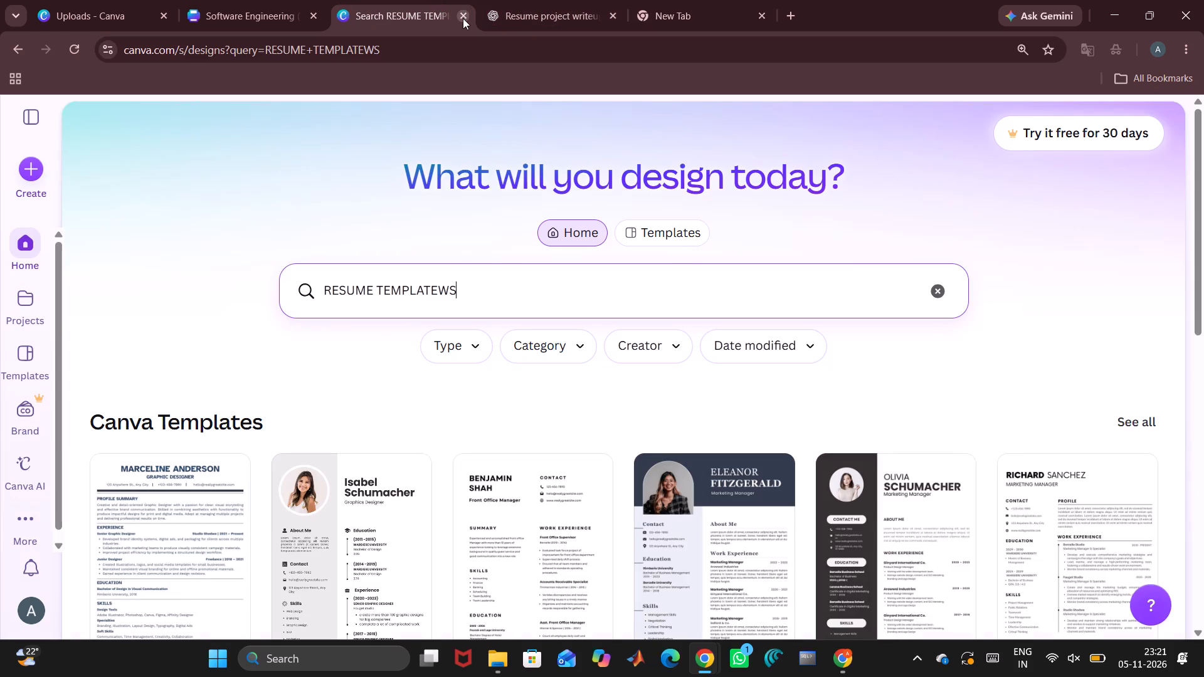
pyautogui.click(460, 16)
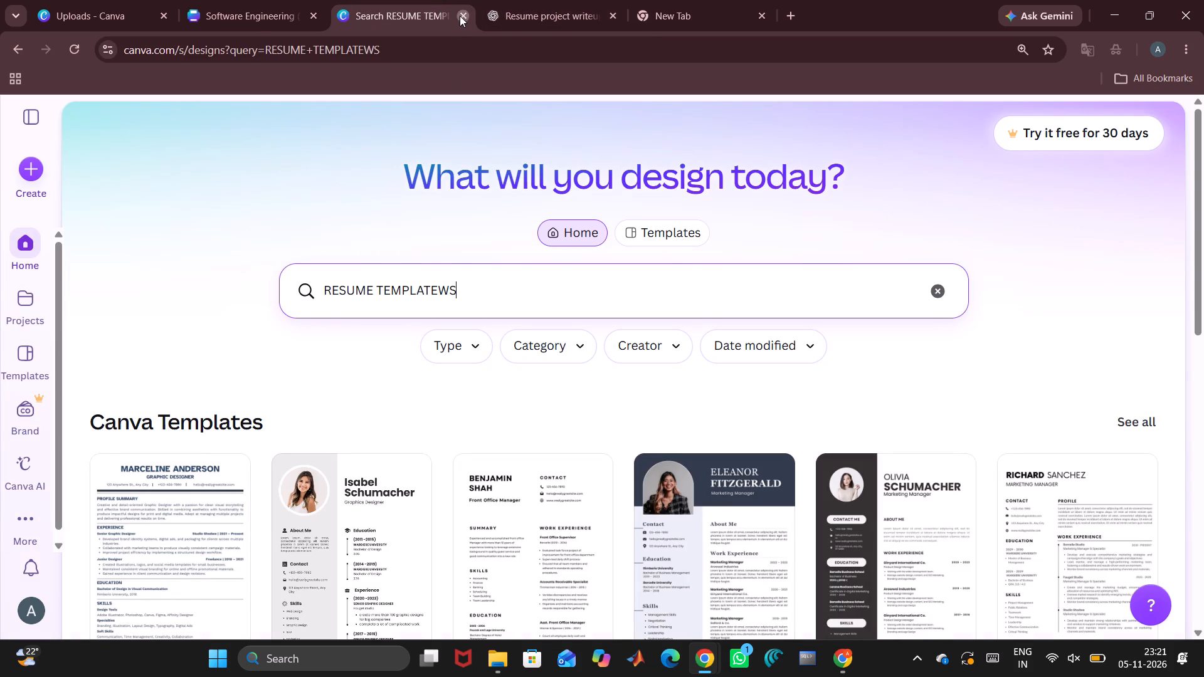
pyautogui.click(316, 20)
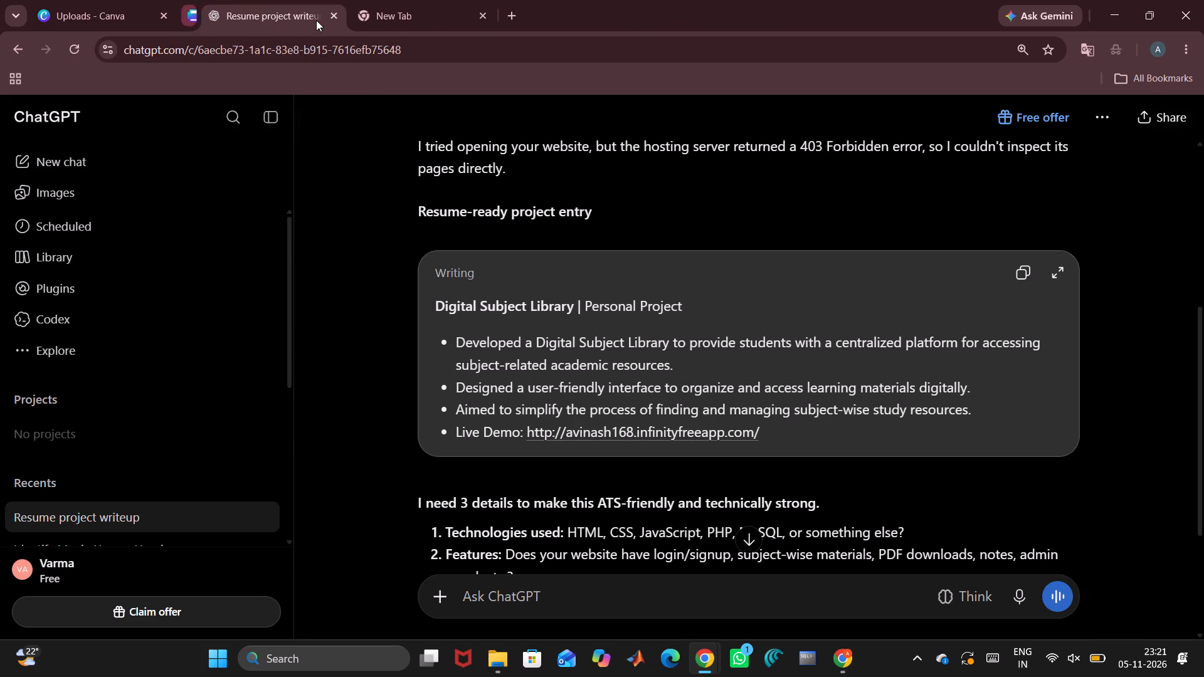
pyautogui.click(131, 11)
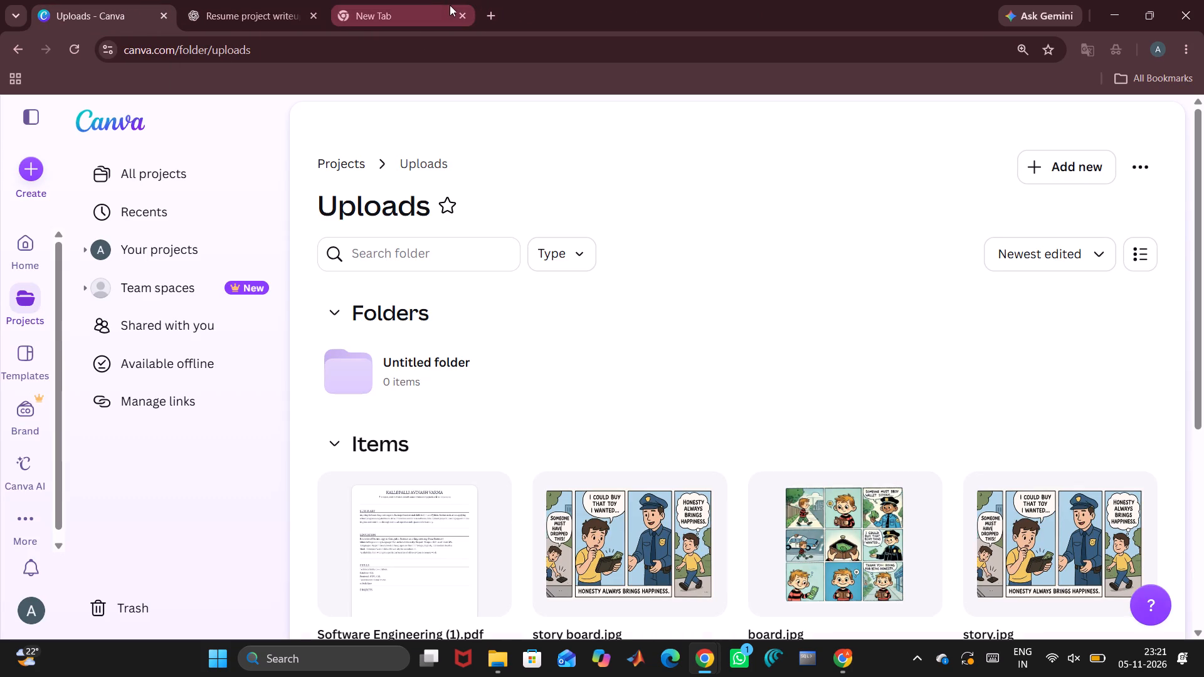
pyautogui.click(159, 18)
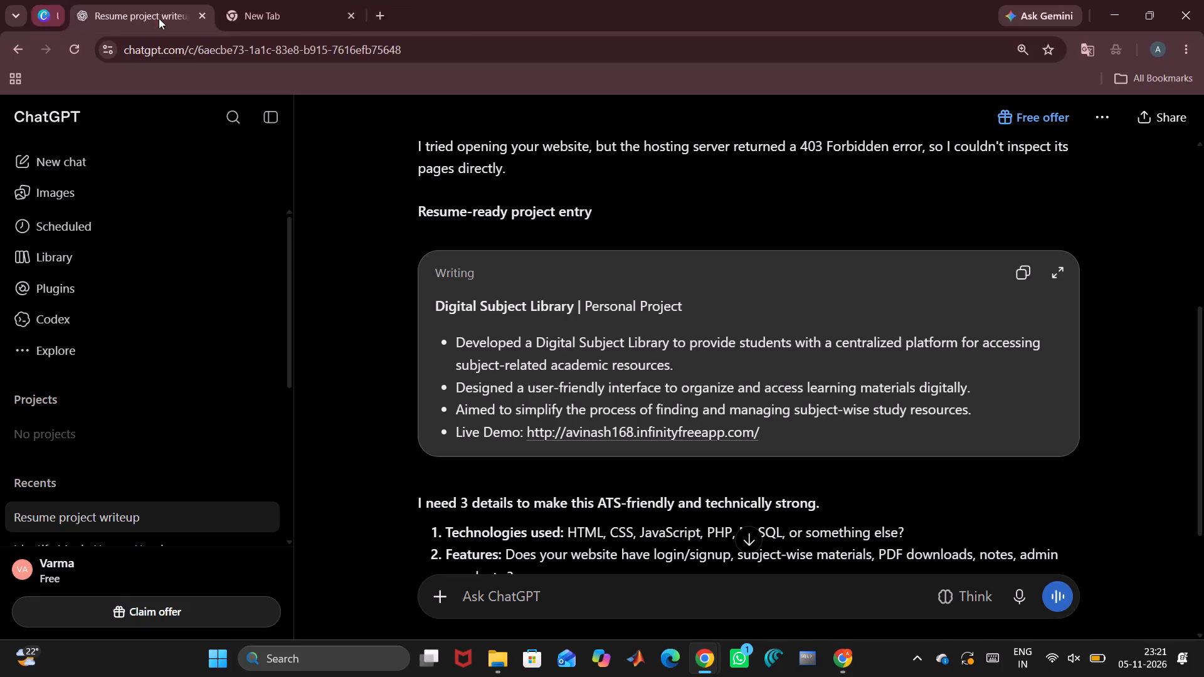
pyautogui.click(297, 7)
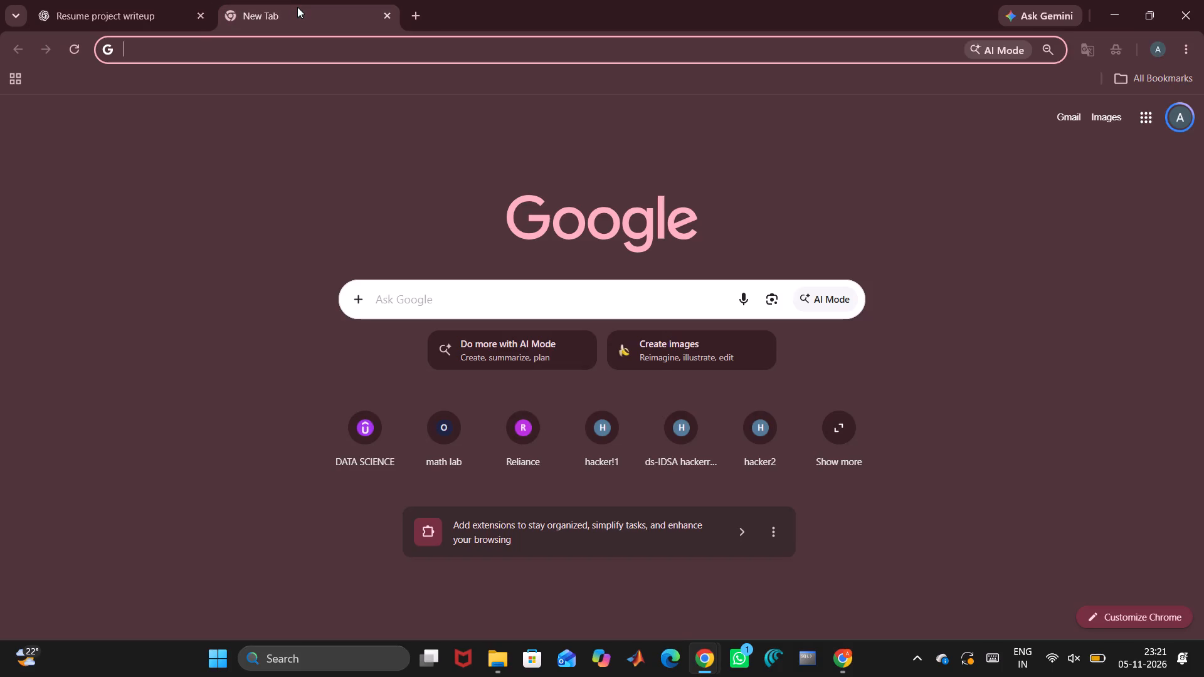
# Search Google for "canva", open the Canva India website and sign in to the account.
pyautogui.click(406, 302)
pyautogui.write('canva')
pyautogui.press('Return')
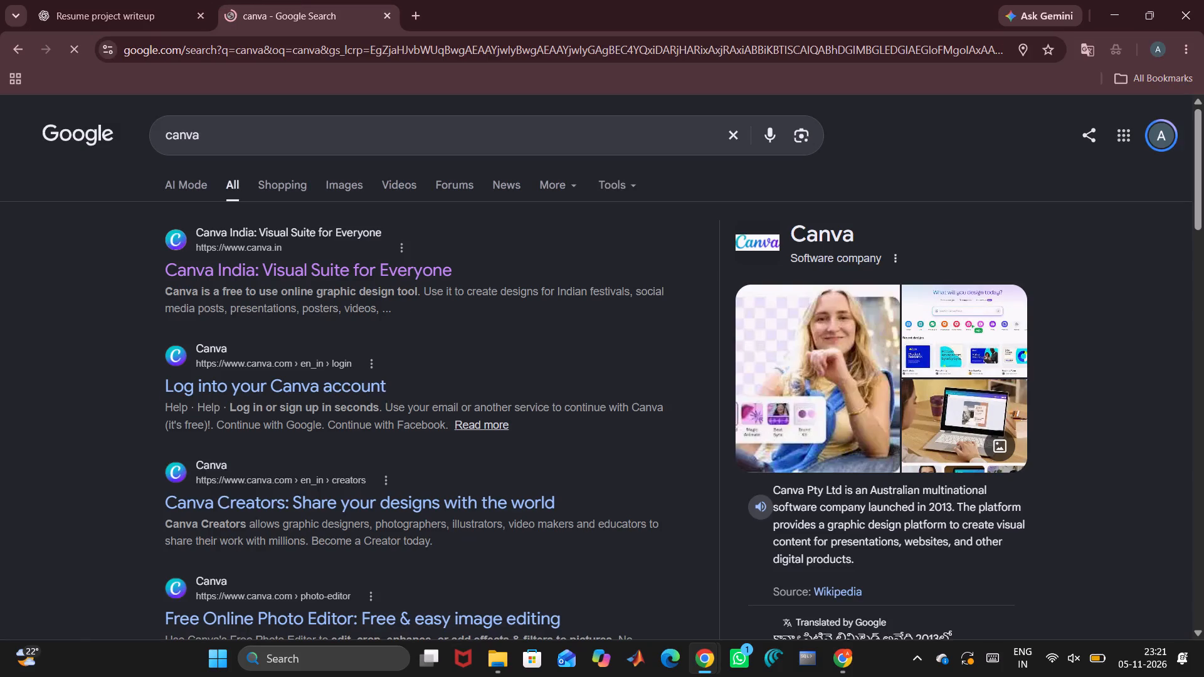
pyautogui.click(228, 271)
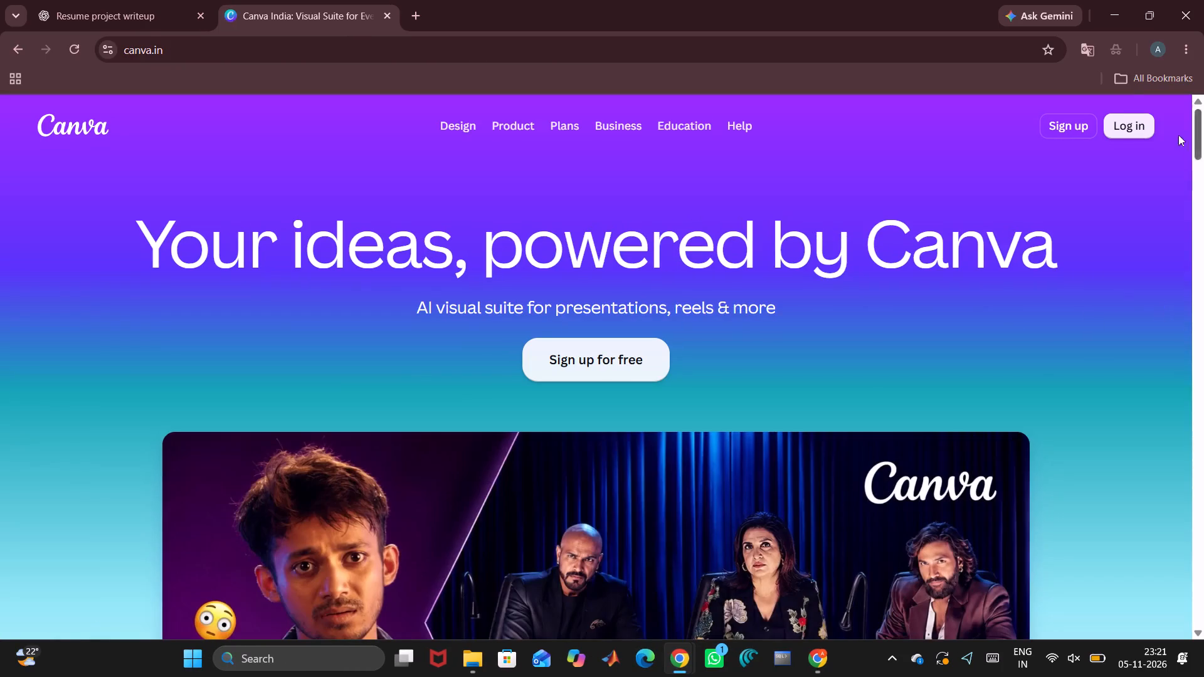
pyautogui.click(1148, 130)
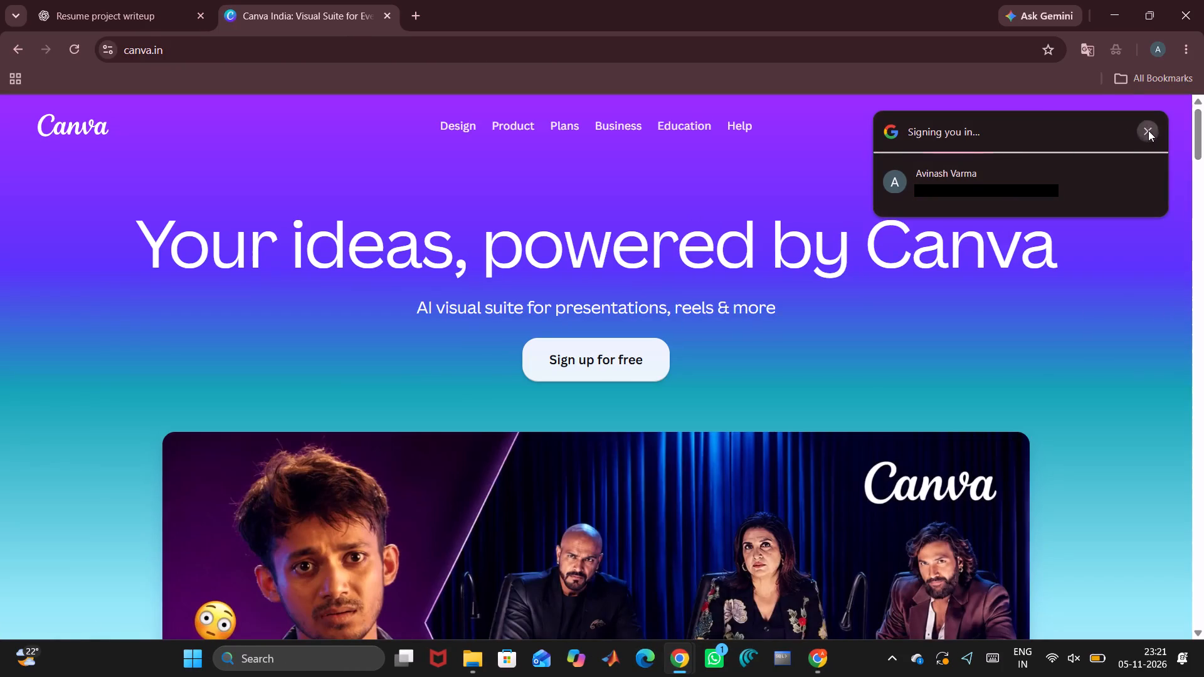
pyautogui.click(1139, 119)
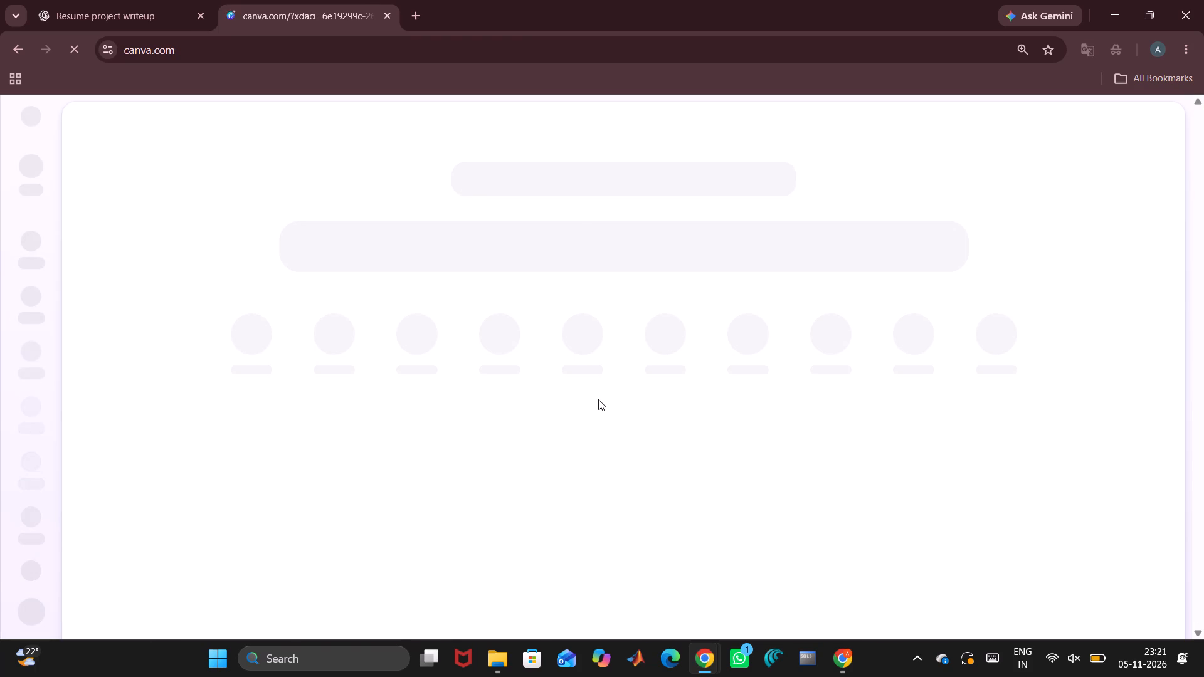
# Reopen the "white Simple Resume" design from the recent designs and check the saved resume at a readable size.
pyautogui.scroll(-1, 154, 452)
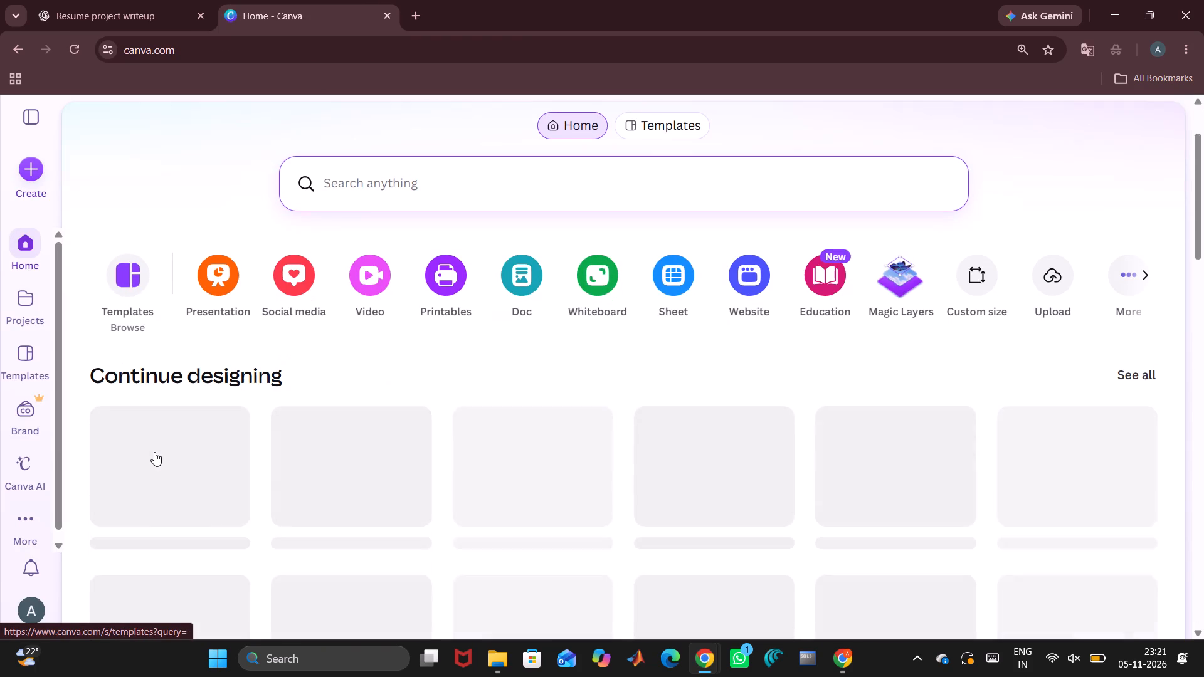
pyautogui.scroll(-1, 154, 452)
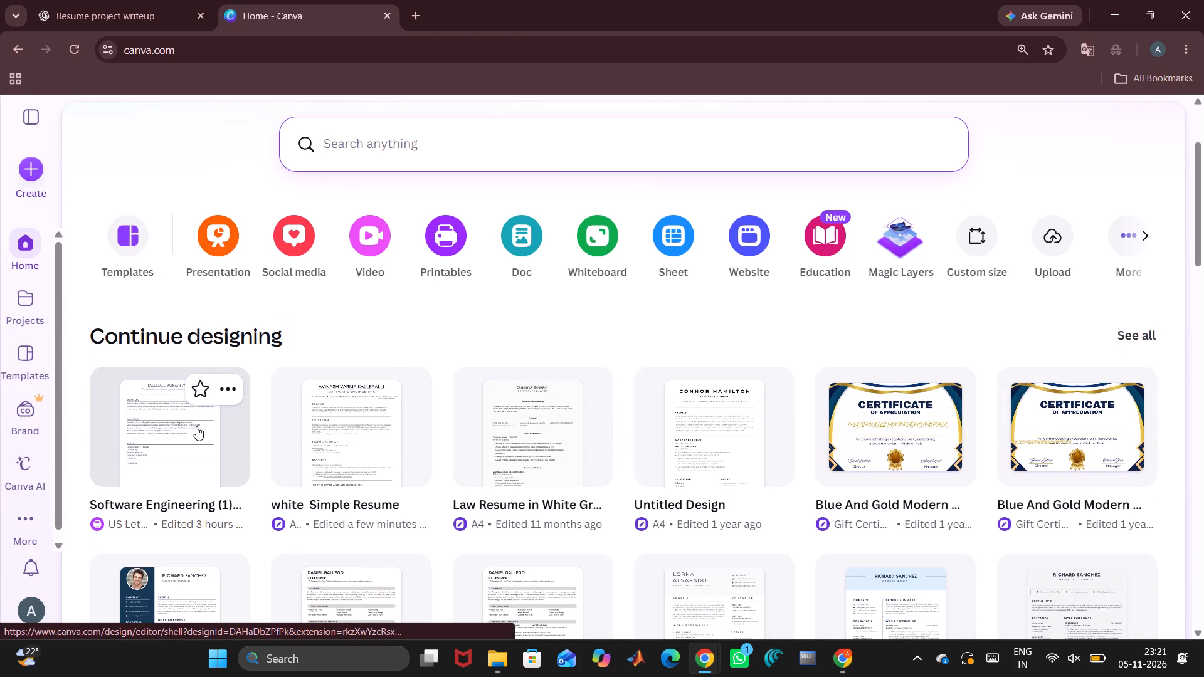
pyautogui.click(327, 436)
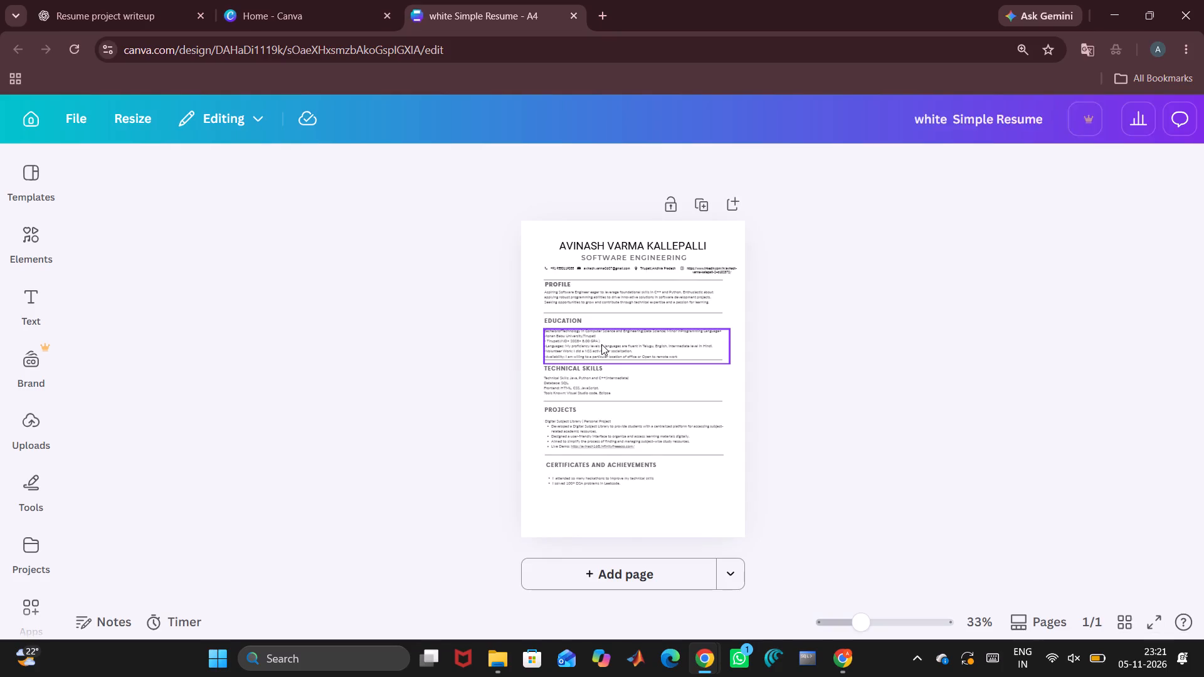
pyautogui.hotkey('ctrl', '=')
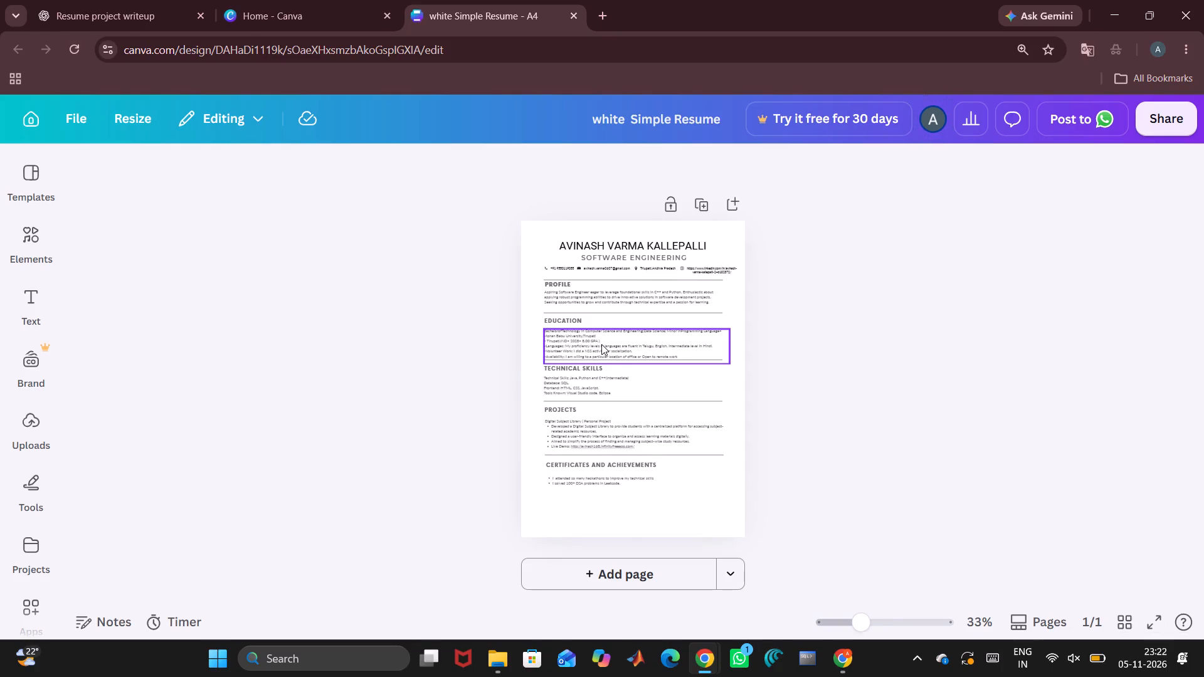
pyautogui.hotkey('ctrl', '=')
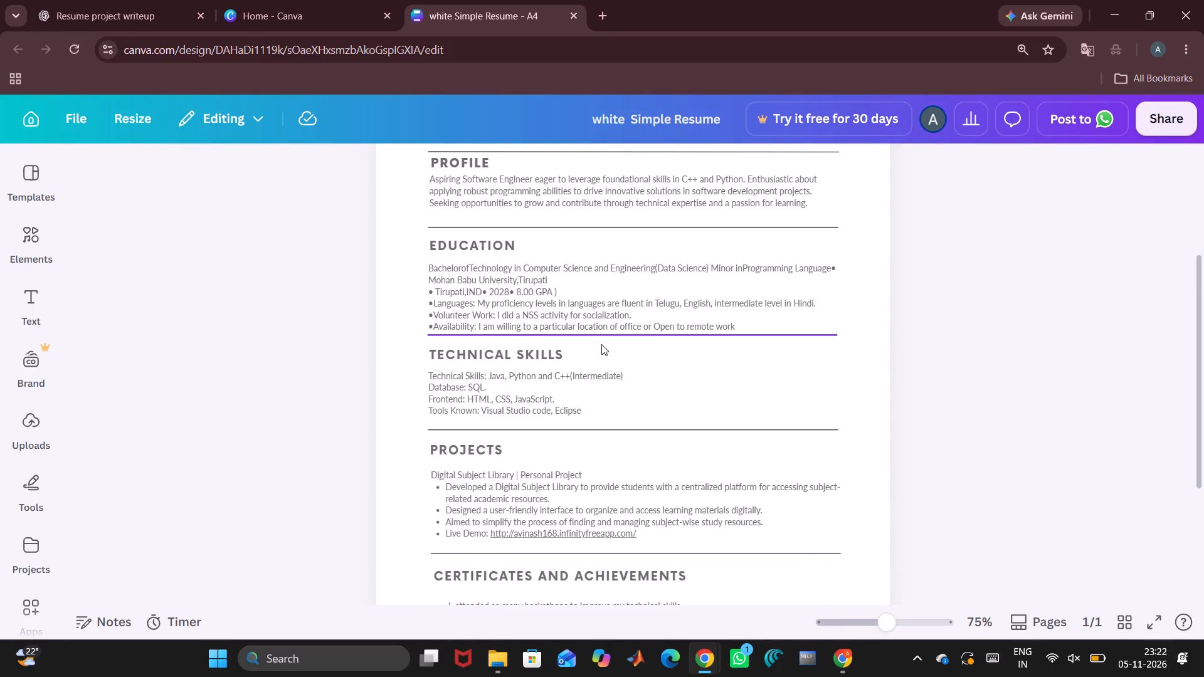
# Close all open browser windows, including those of the other Chrome profile, to return to the desktop.
pyautogui.hotkey('alt', 'F4')
pyautogui.hotkey('alt', 'F4')
pyautogui.hotkey('alt', 'F4')
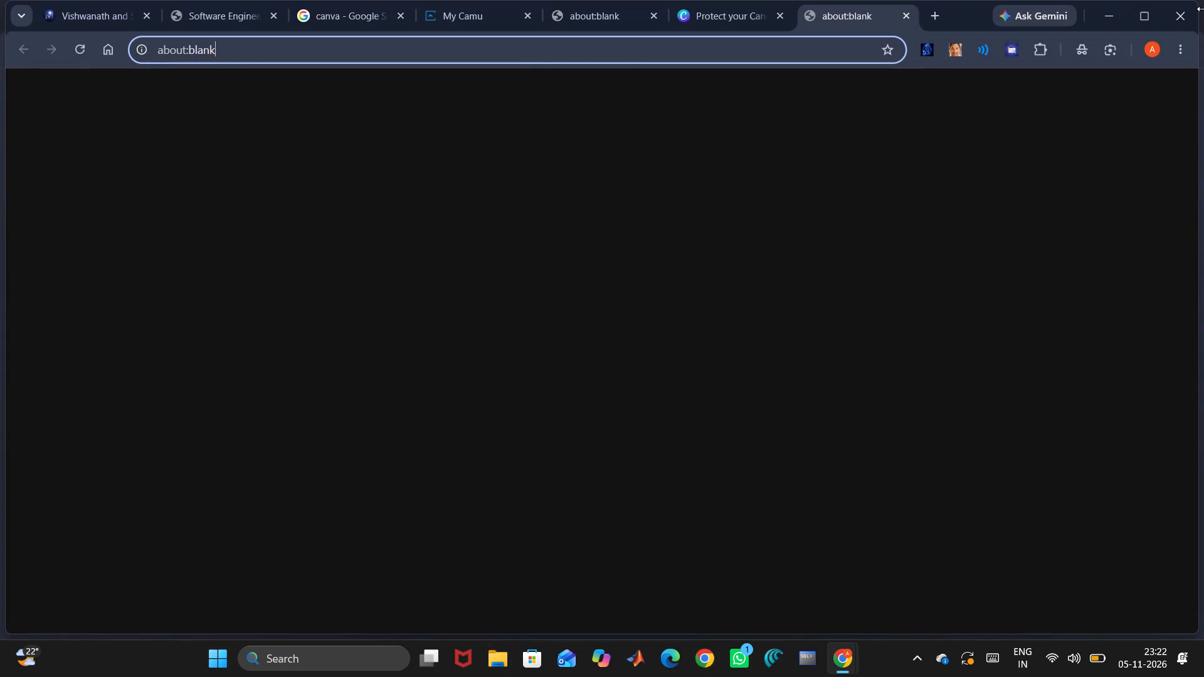
pyautogui.click(1177, 14)
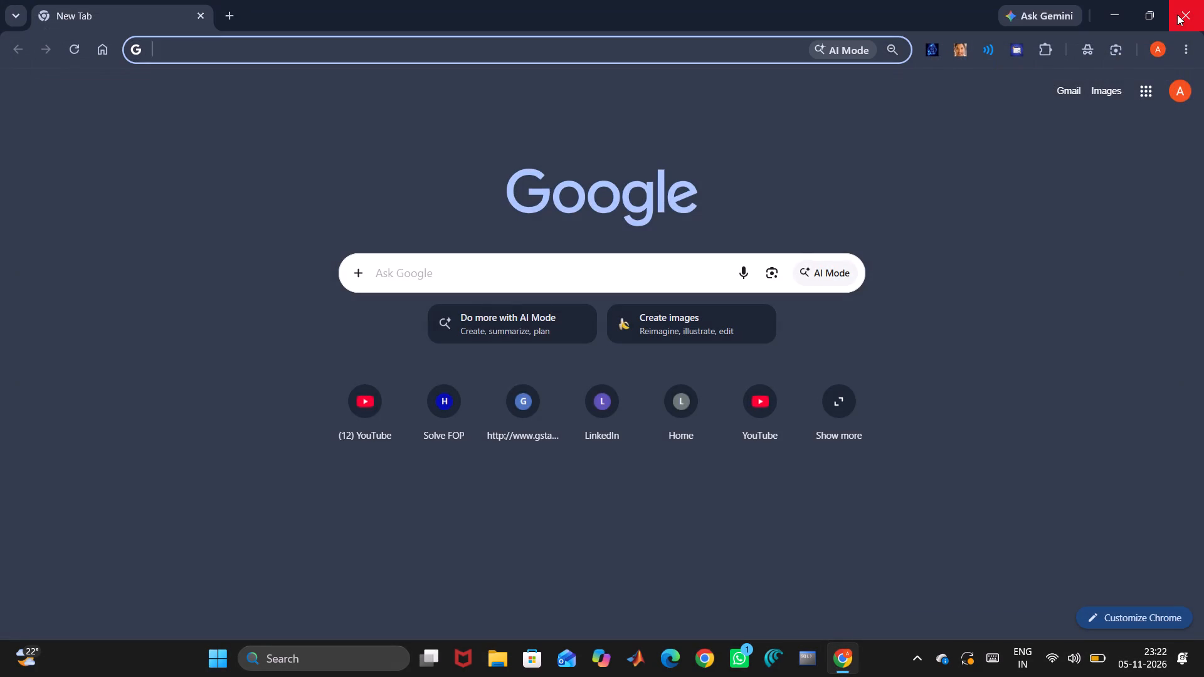
pyautogui.click(1177, 14)
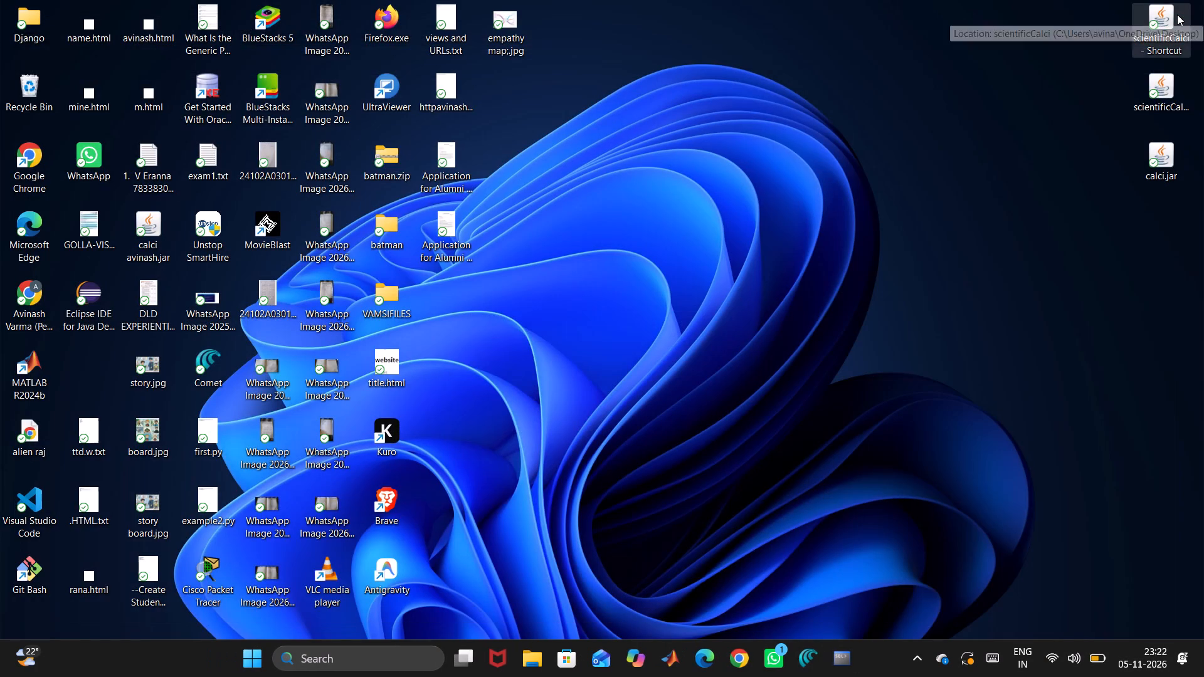